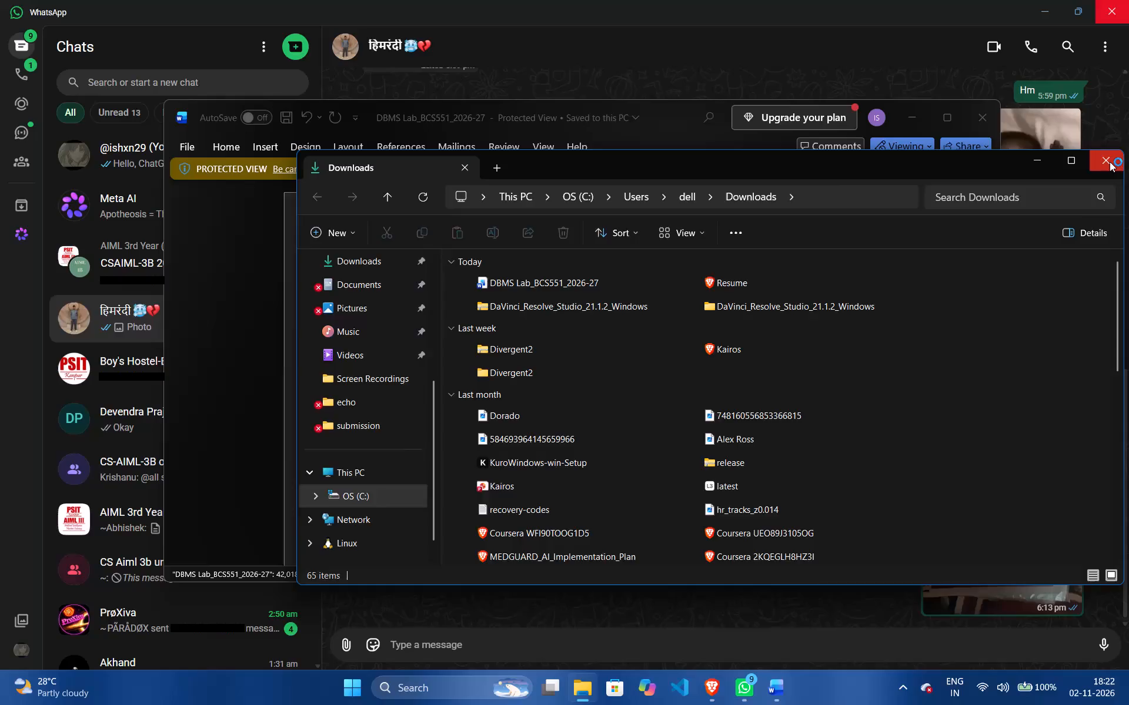
Maximize the DBMS lab file window and look over the cover page down to its submission details.
left_click(935, 120)
scroll(730, 304, "down", 1)
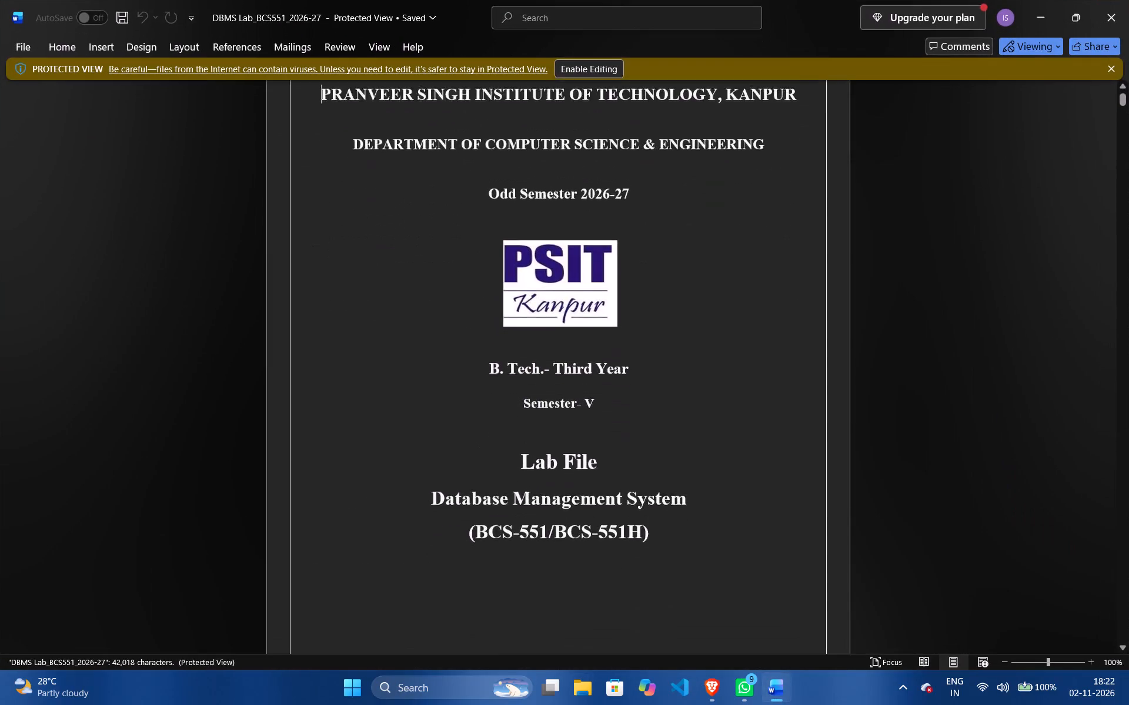
scroll(730, 304, "down", 3)
scroll(720, 304, "up", 2)
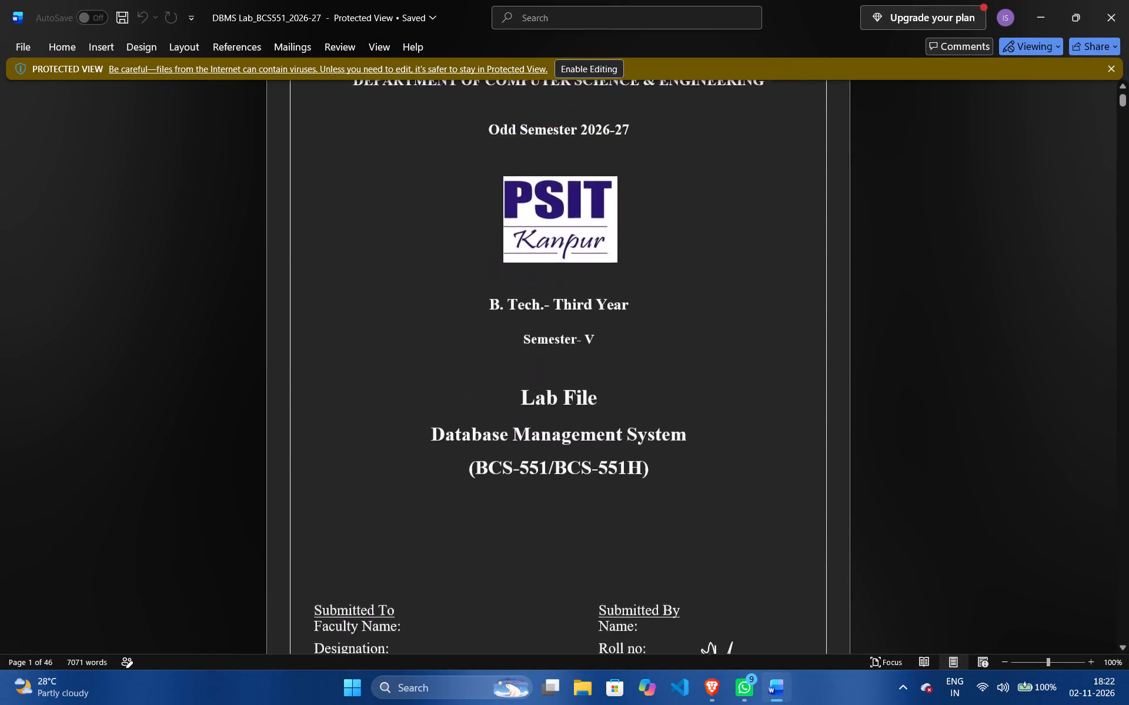
scroll(720, 304, "up", 2)
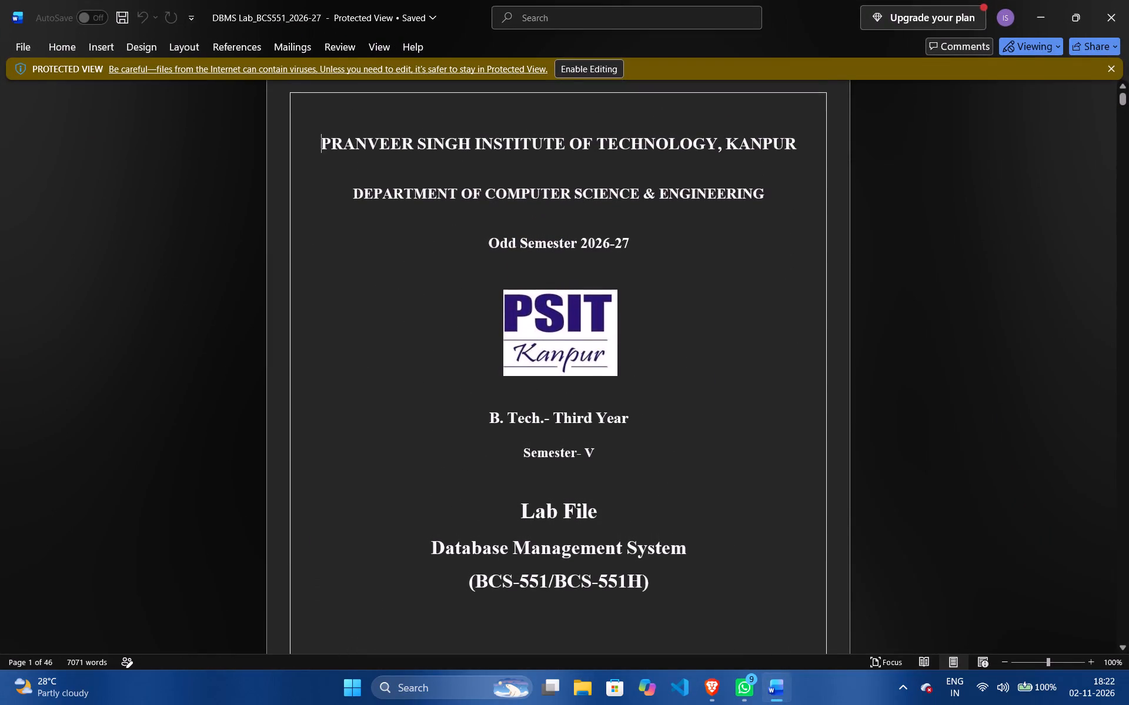
double_click(752, 199)
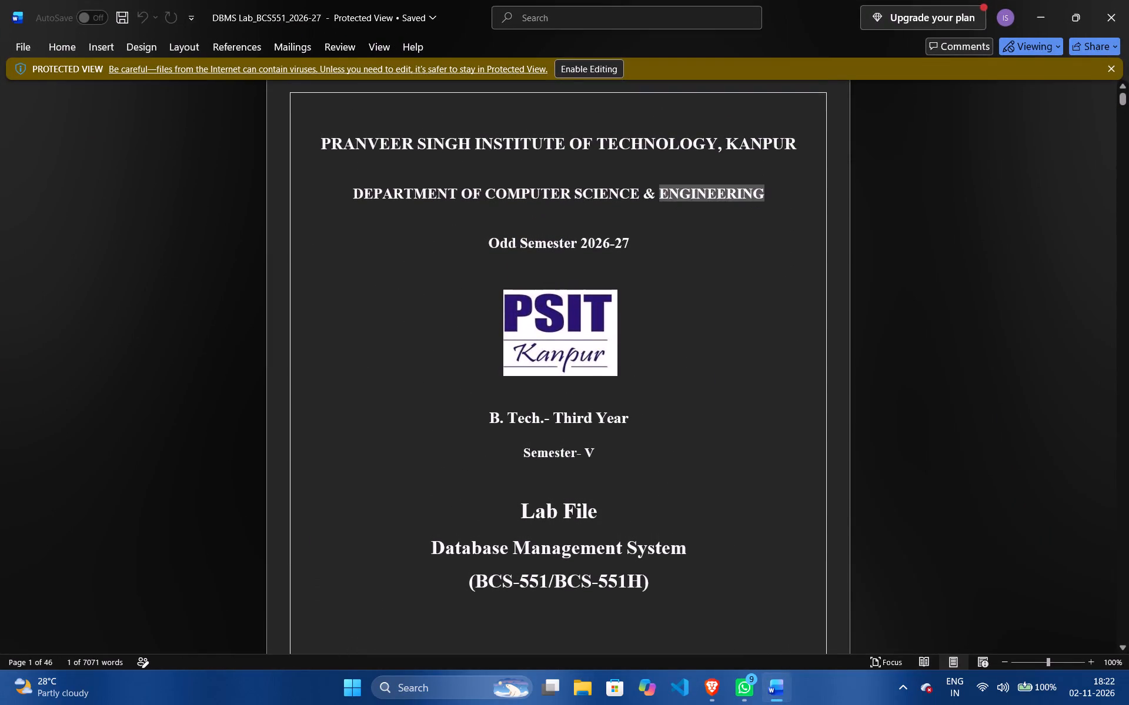
scroll(641, 348, "down", 3)
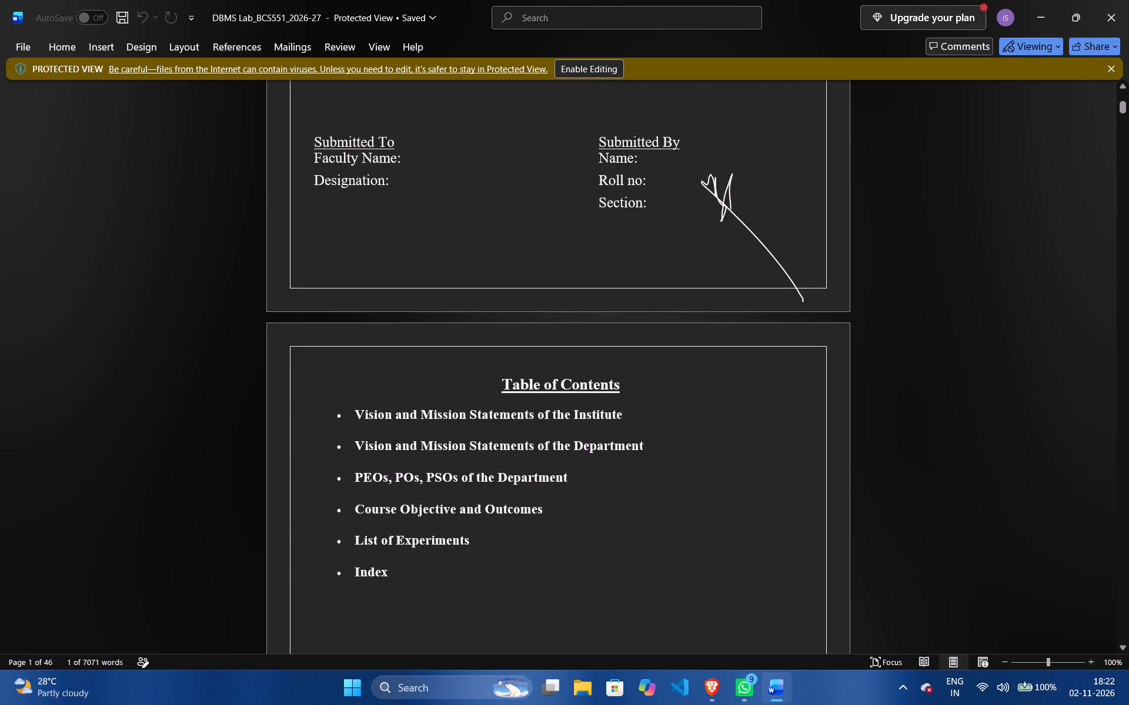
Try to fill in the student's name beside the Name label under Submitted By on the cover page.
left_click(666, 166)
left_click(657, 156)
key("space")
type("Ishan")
Enable editing of the protected DBMS lab document.
left_click(575, 66)
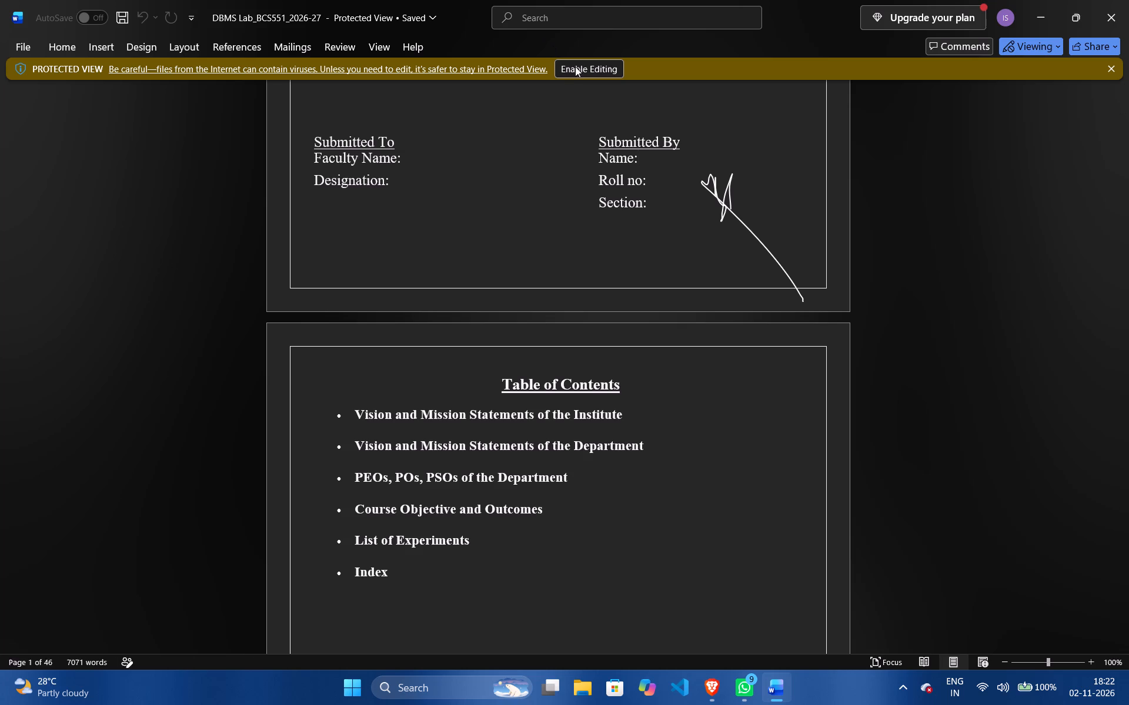
Enter the student's full name after the Name label under Submitted By on the cover page.
scroll(637, 422, "down", 2)
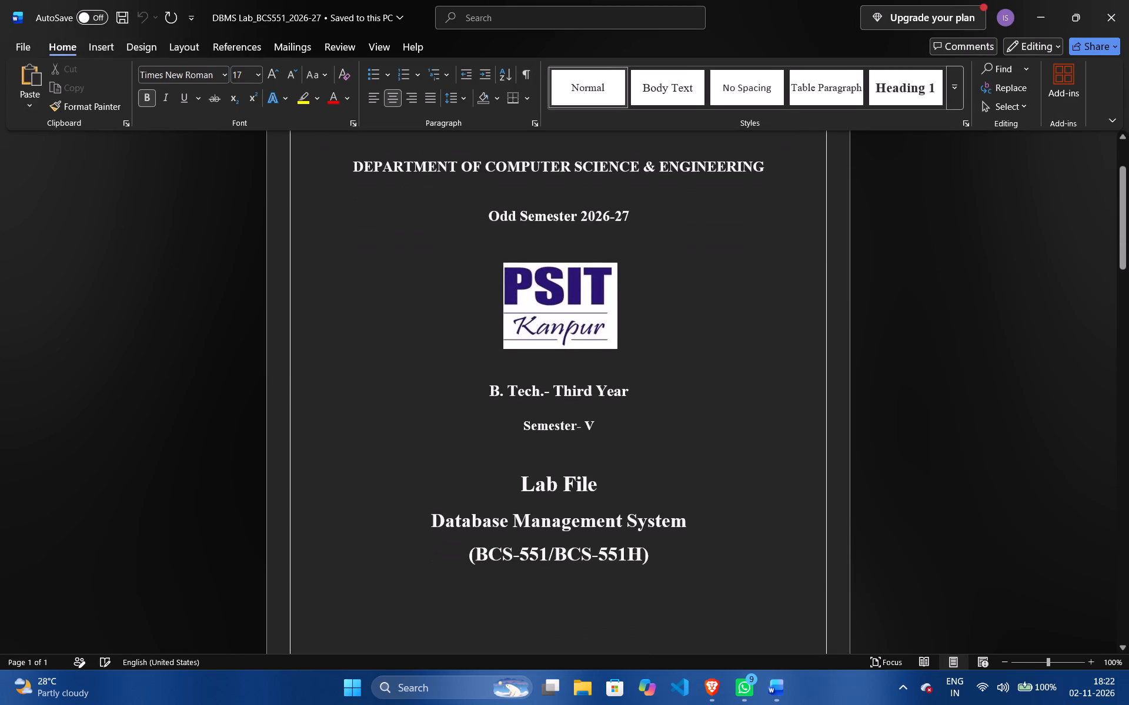
scroll(680, 486, "down", 3)
left_click(653, 275)
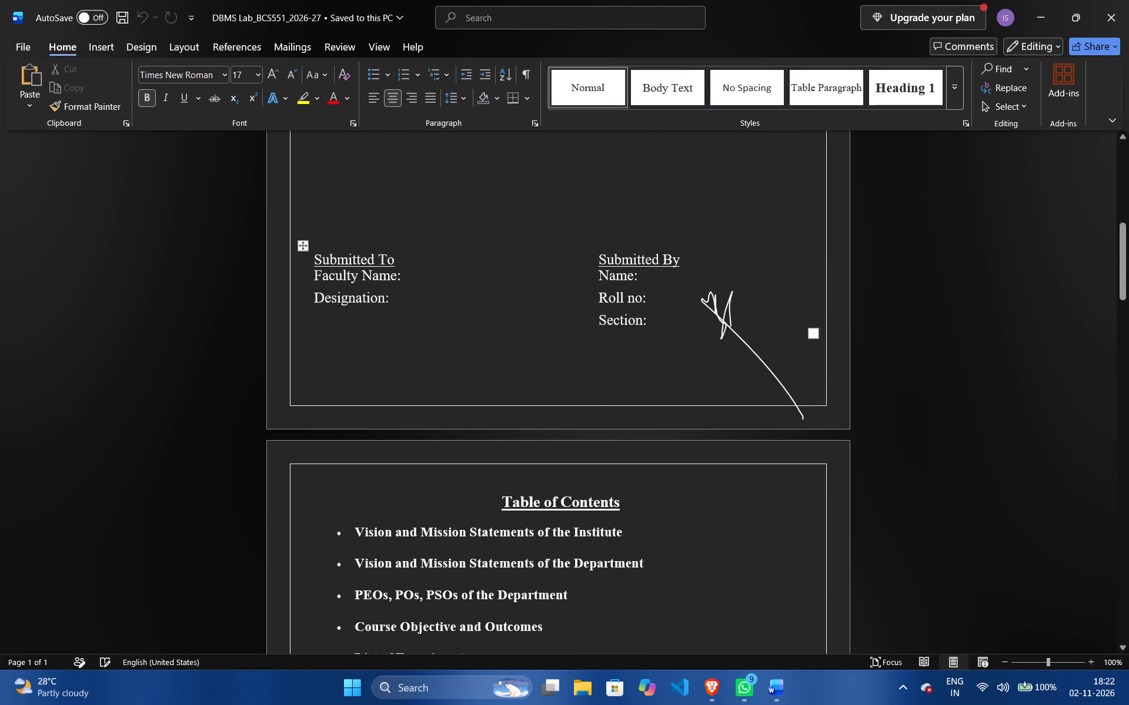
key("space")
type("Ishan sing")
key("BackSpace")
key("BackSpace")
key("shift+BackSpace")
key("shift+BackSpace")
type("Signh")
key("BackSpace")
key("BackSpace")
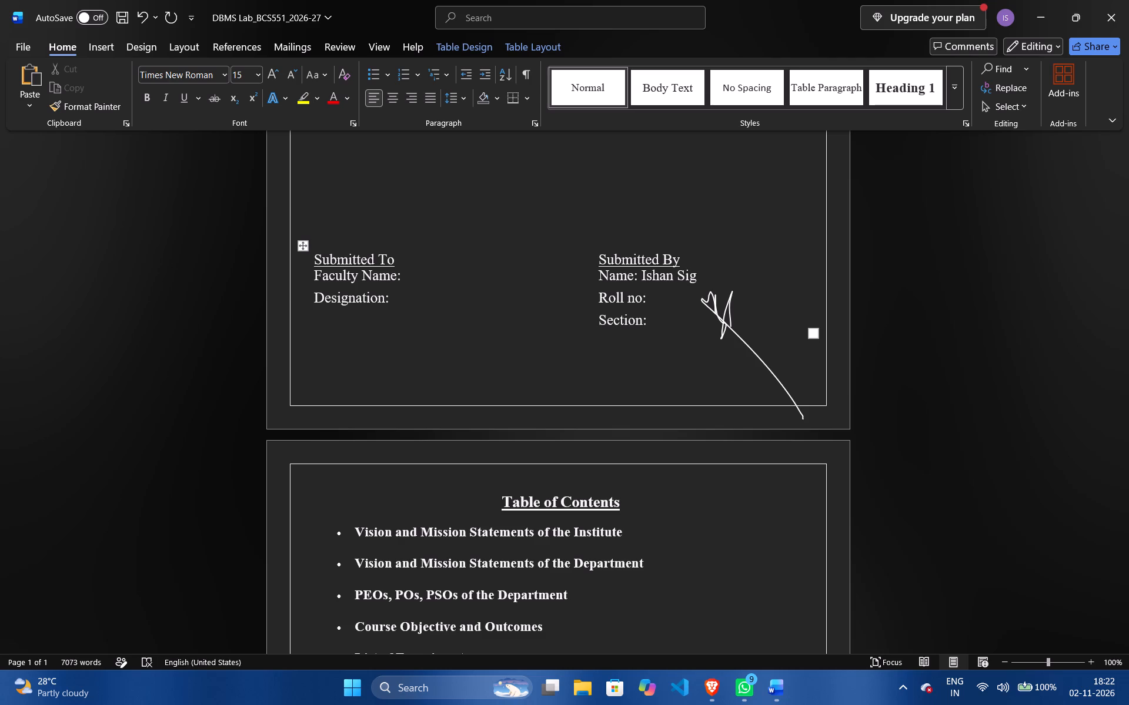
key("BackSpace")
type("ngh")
Enter the student's roll number under Submitted By, placed on its own line below the Roll no label with a blank line after it.
left_click(664, 303)
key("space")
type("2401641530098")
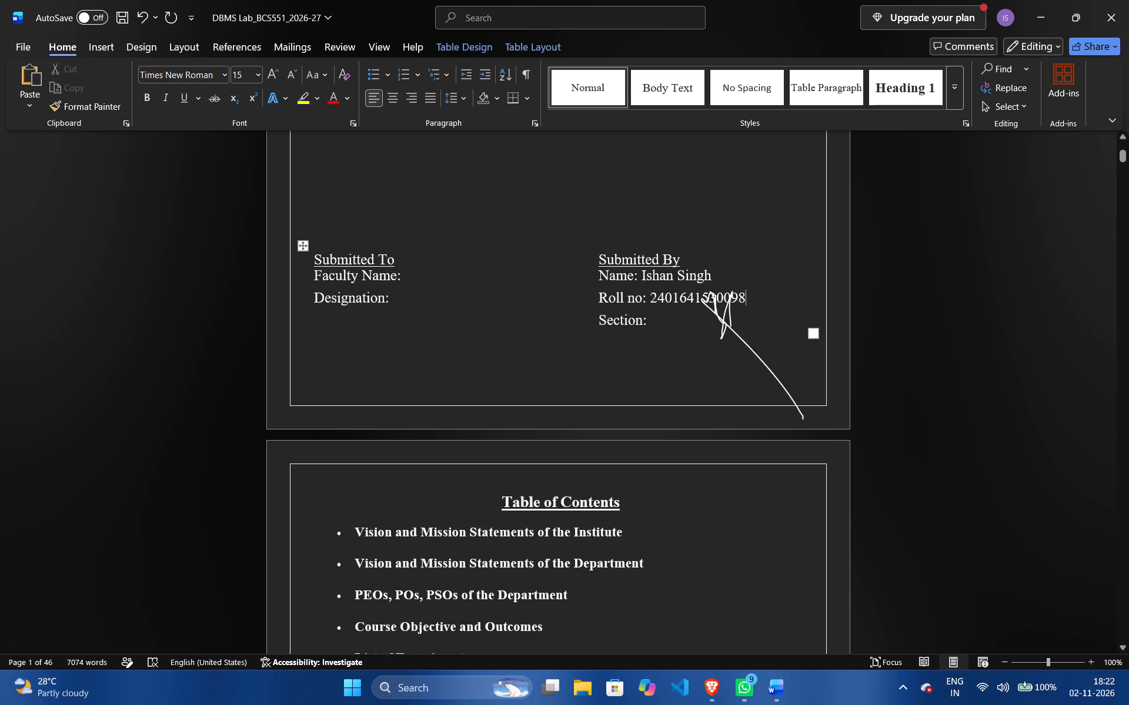
left_click(651, 301)
key("Return")
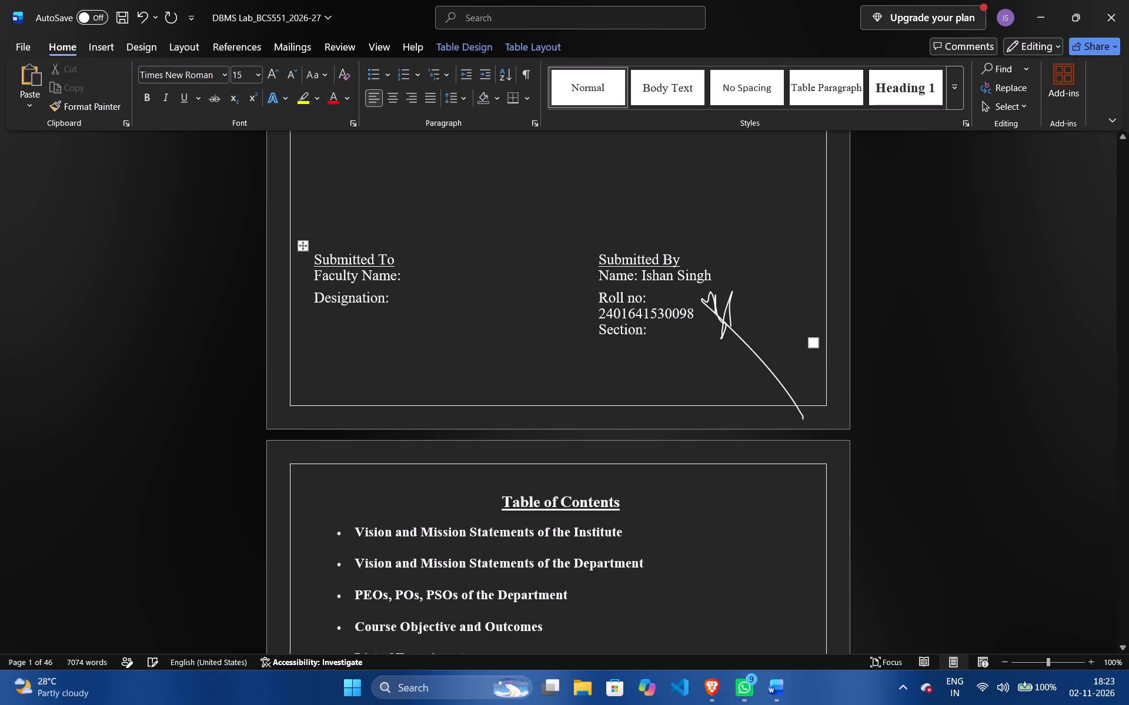
left_click(652, 325)
left_click(695, 312)
key("Return")
Enter CSAIML-III-B as the section under Submitted By, placed on its own line below the Section label.
left_click(681, 340)
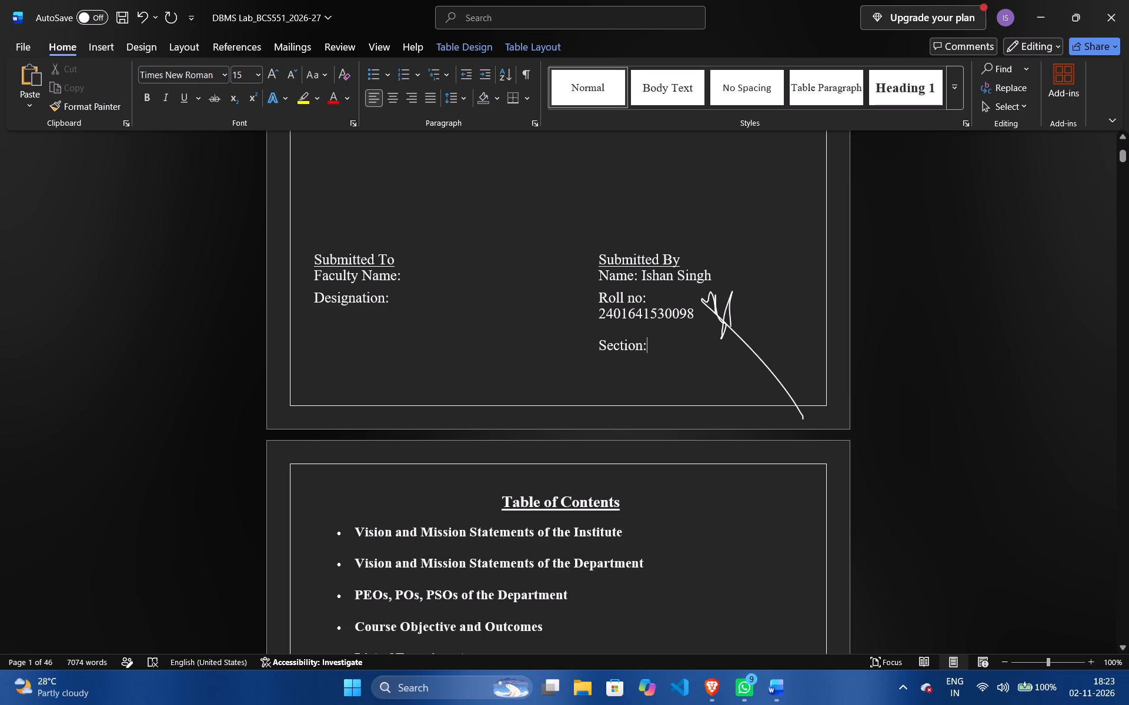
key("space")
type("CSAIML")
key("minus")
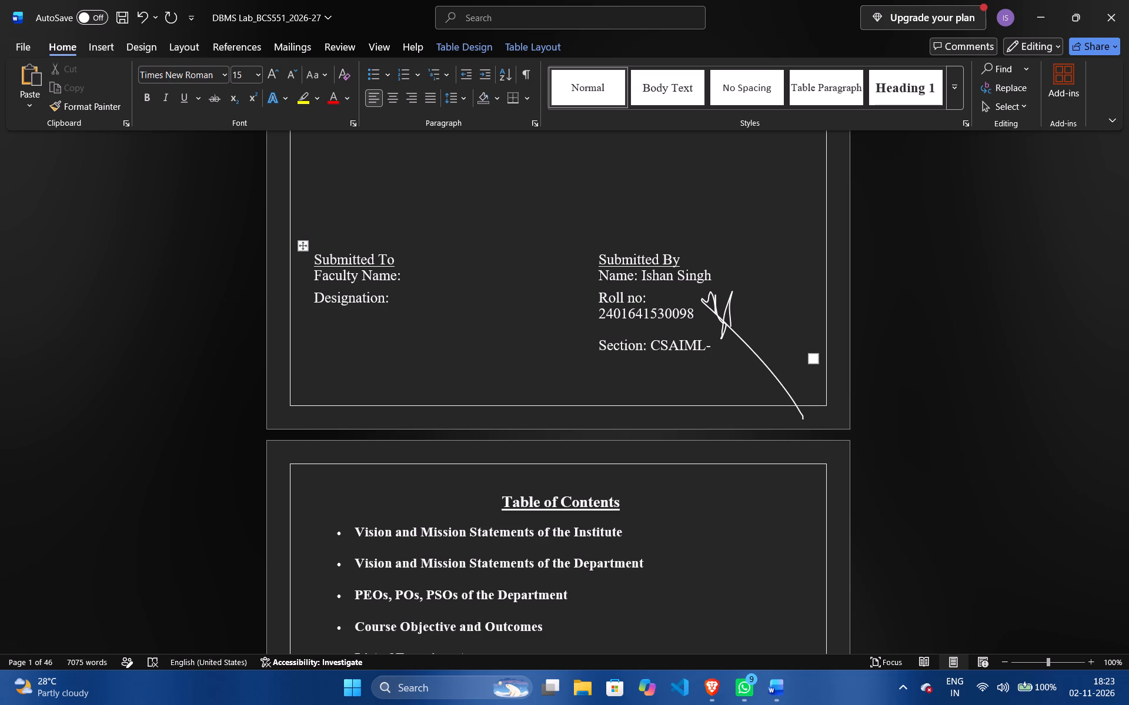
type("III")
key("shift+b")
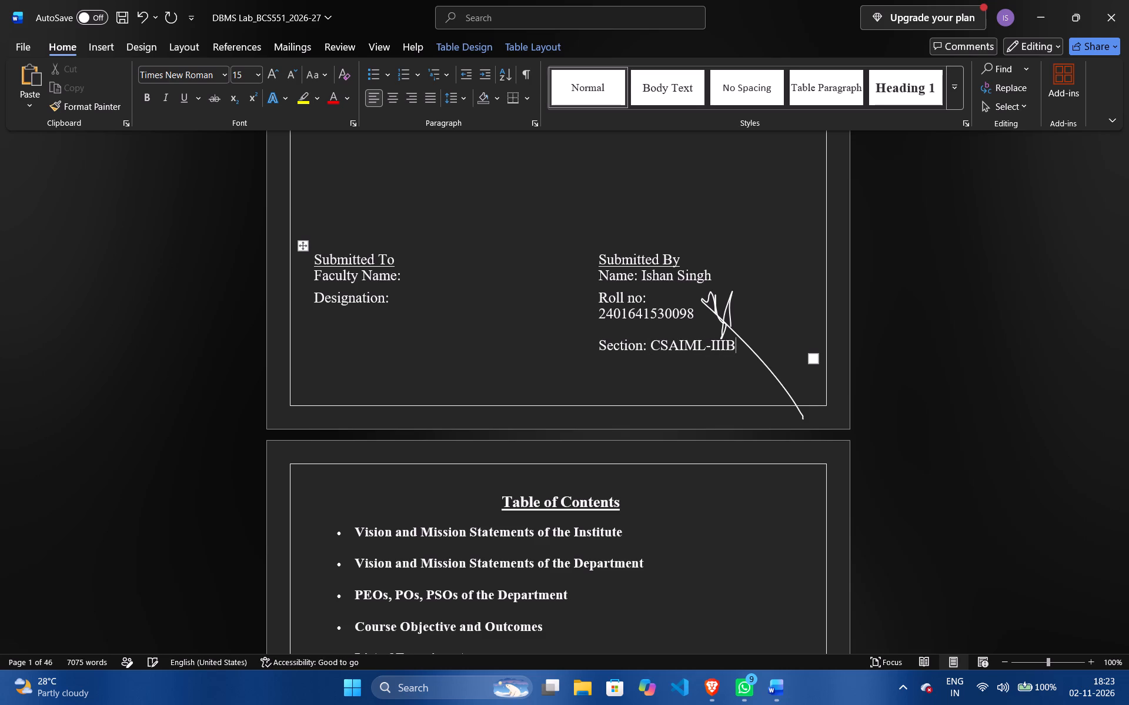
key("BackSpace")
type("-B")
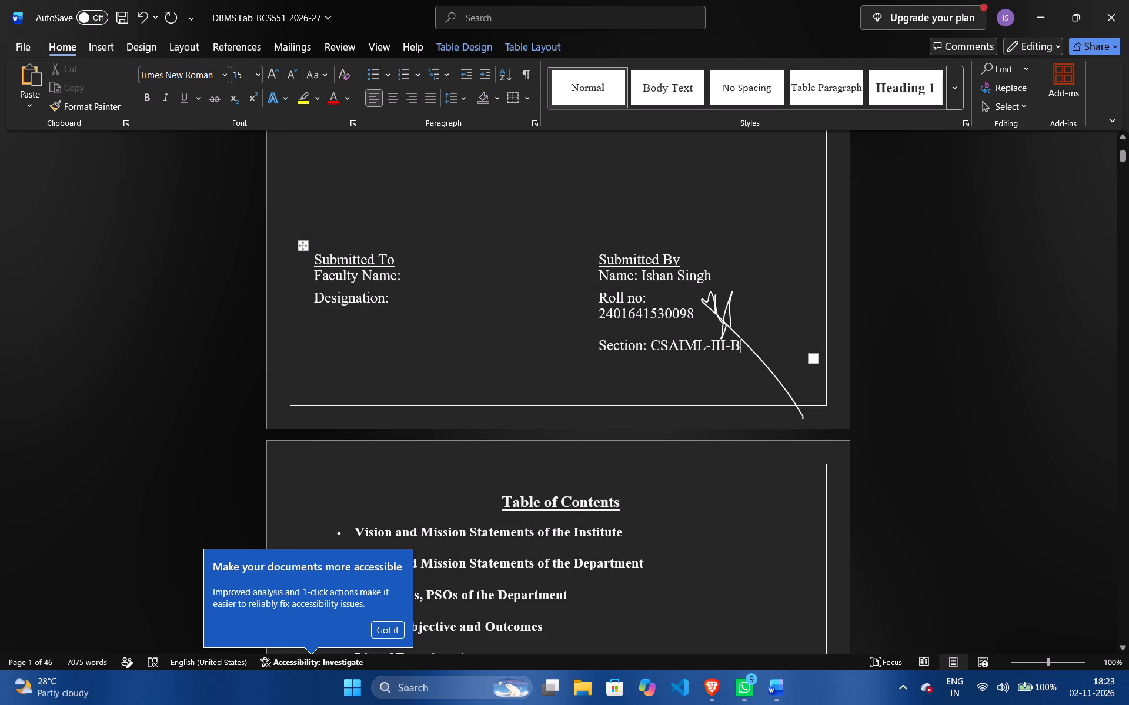
left_click(651, 347)
key("Return")
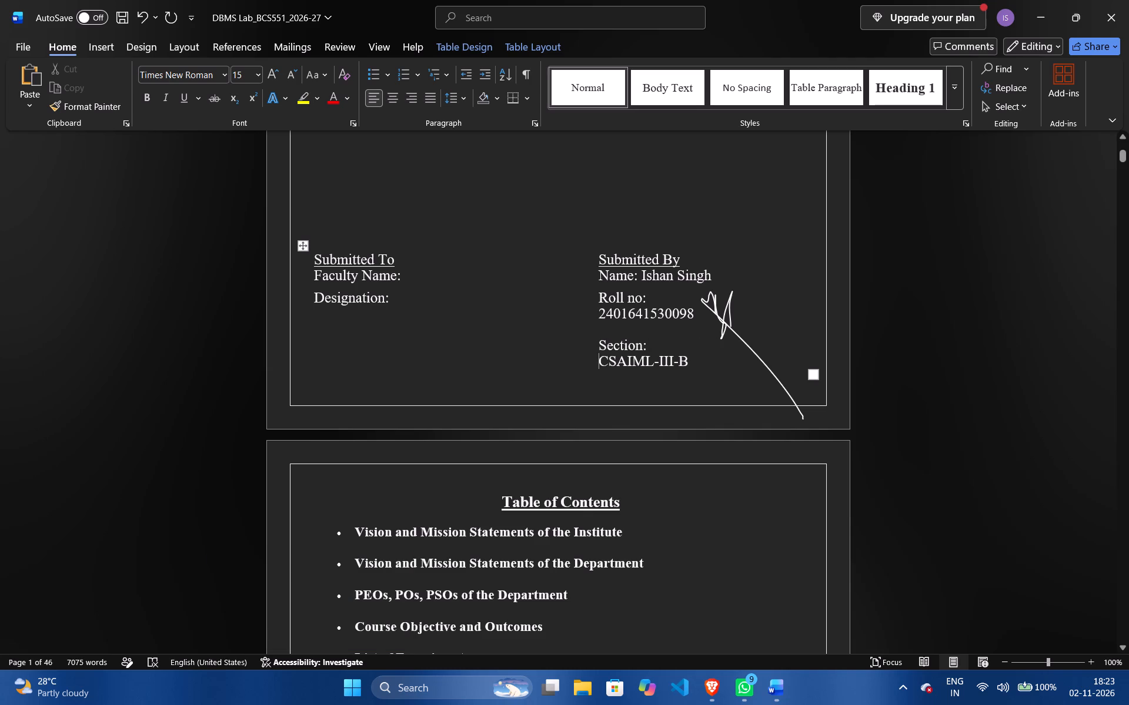
Look through the institute and department vision, mission and program objective pages after the table of contents.
scroll(610, 458, "down", 3)
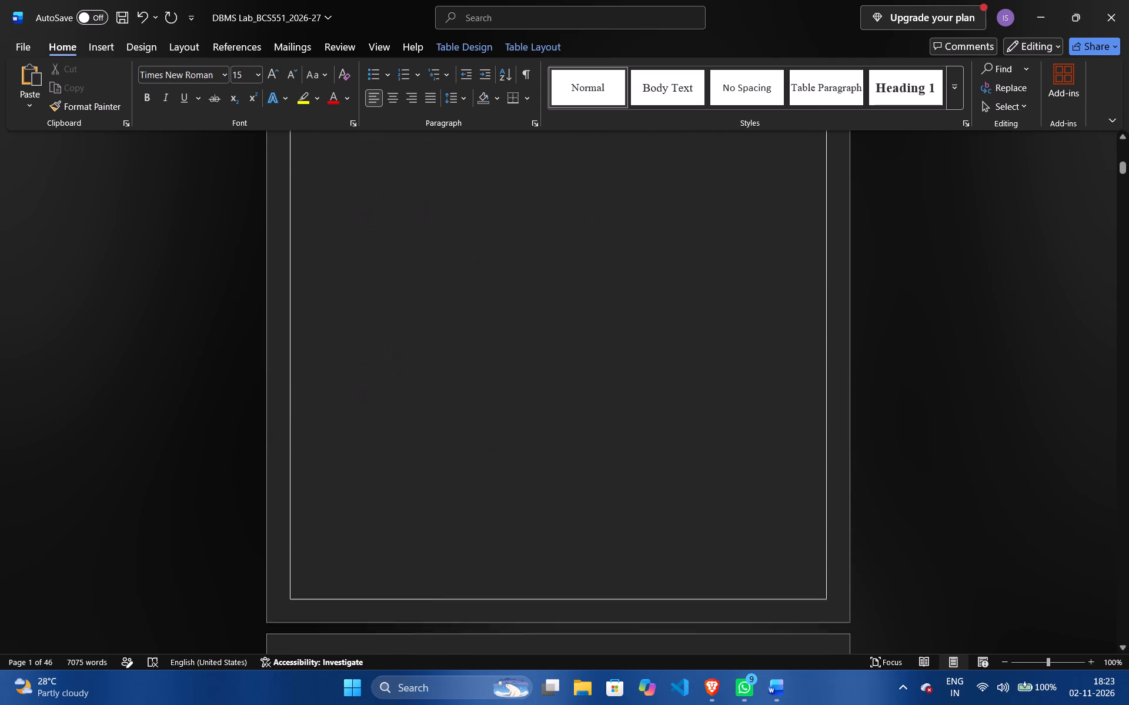
scroll(610, 458, "down", 4)
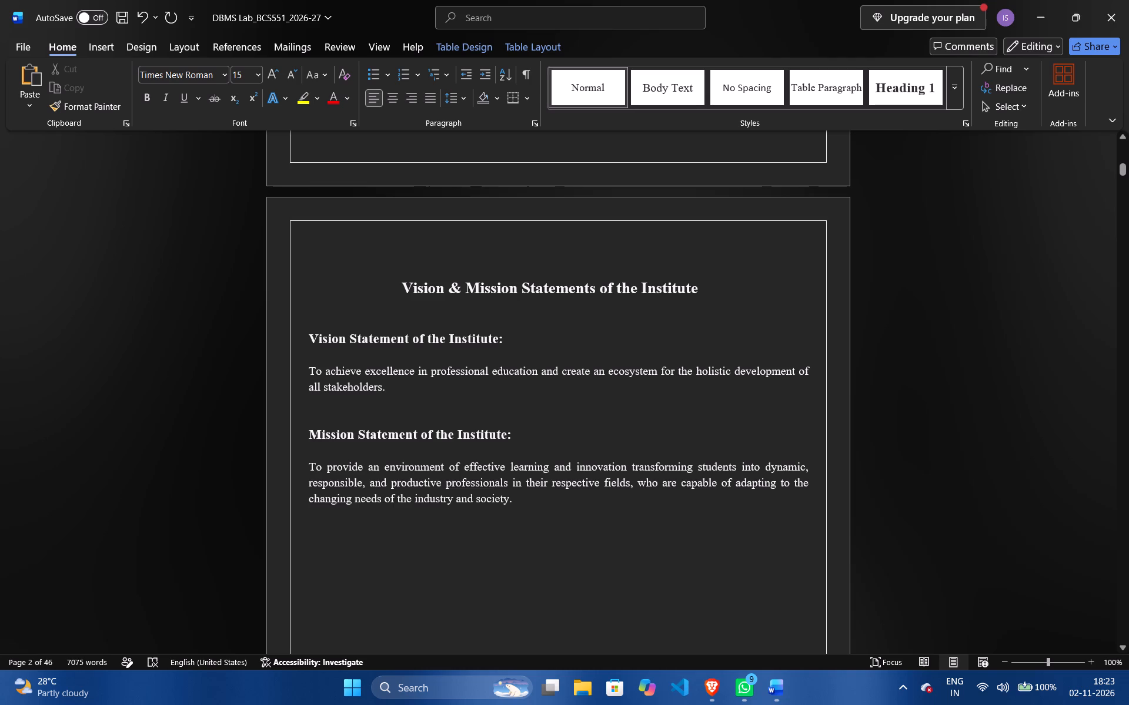
scroll(538, 464, "down", 4)
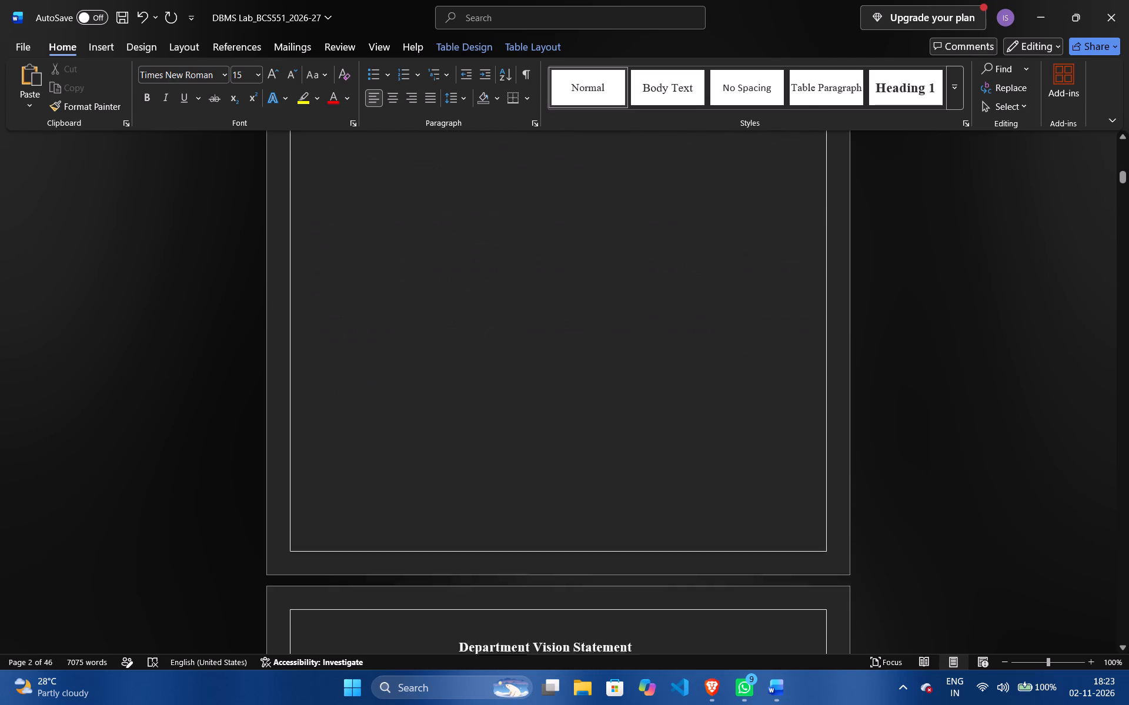
scroll(538, 464, "down", 2)
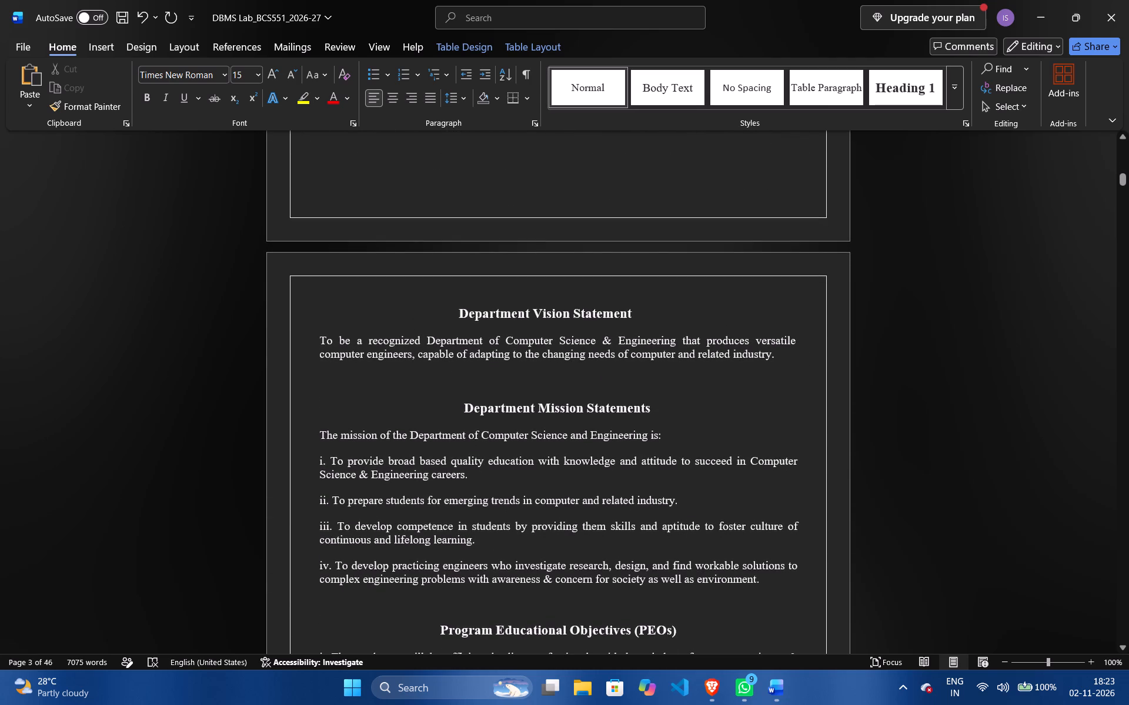
scroll(679, 340, "down", 3)
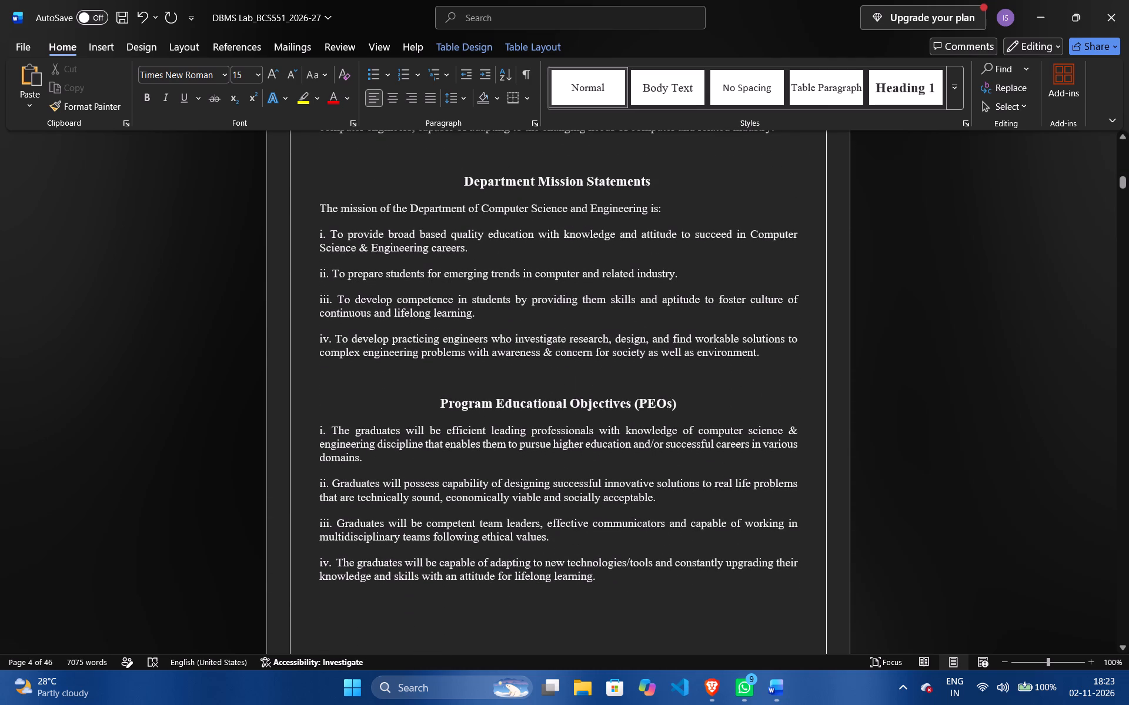
scroll(679, 340, "up", 9)
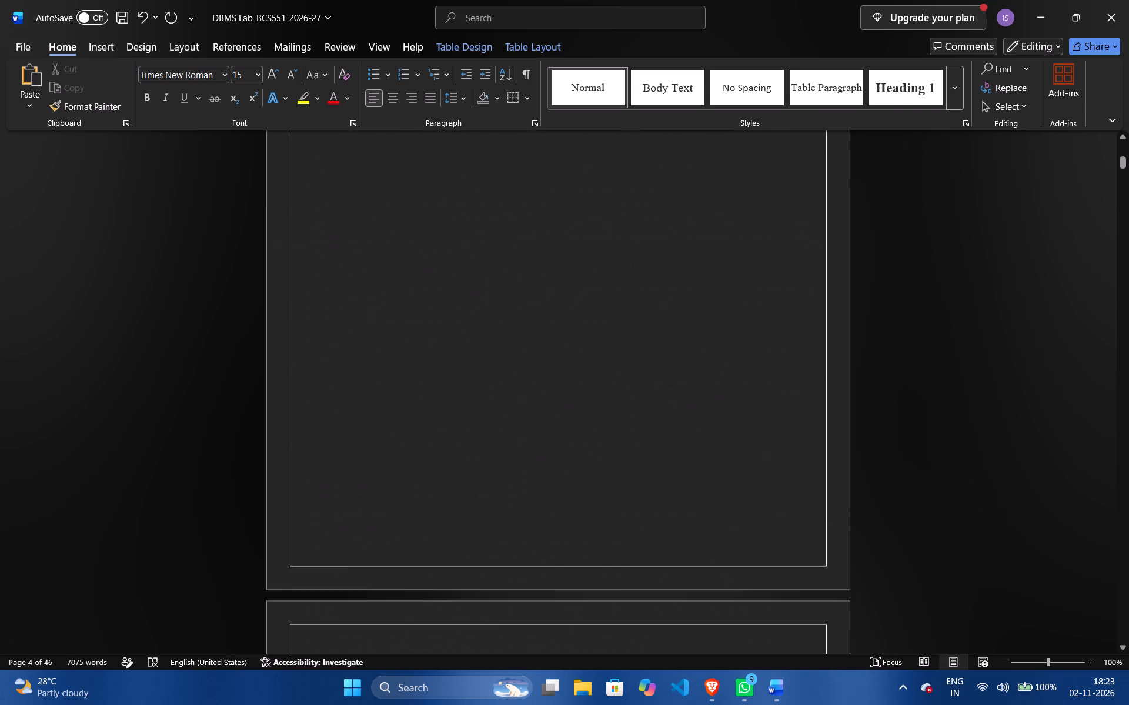
scroll(679, 340, "up", 4)
scroll(679, 340, "down", 10)
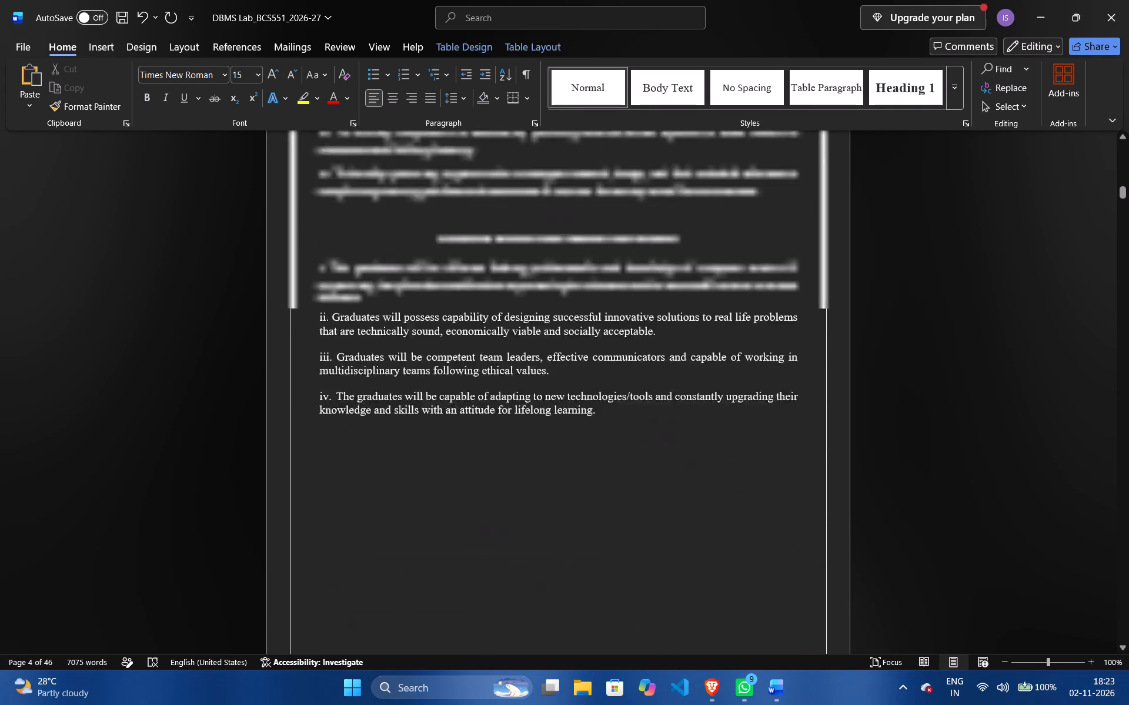
Examine the net salary program in Question 3 and the manager-update trigger in Question 4 at the end of the lab file.
scroll(679, 340, "down", 20)
scroll(679, 340, "down", 9)
scroll(679, 340, "up", 2)
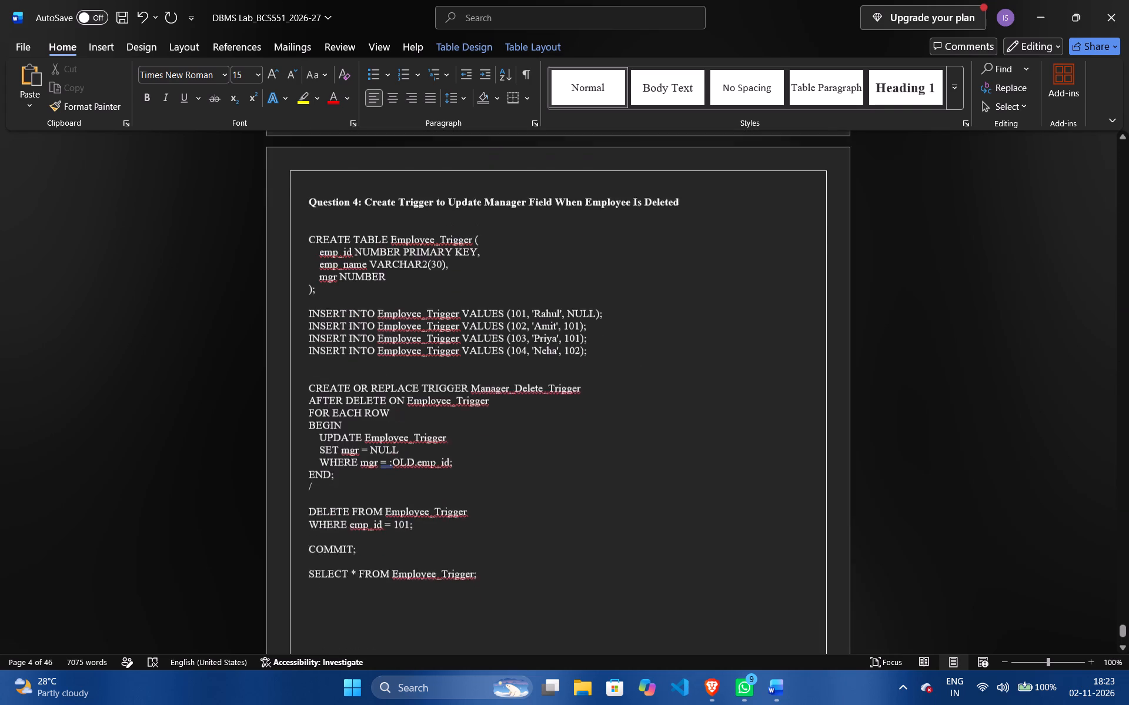
scroll(679, 340, "up", 3)
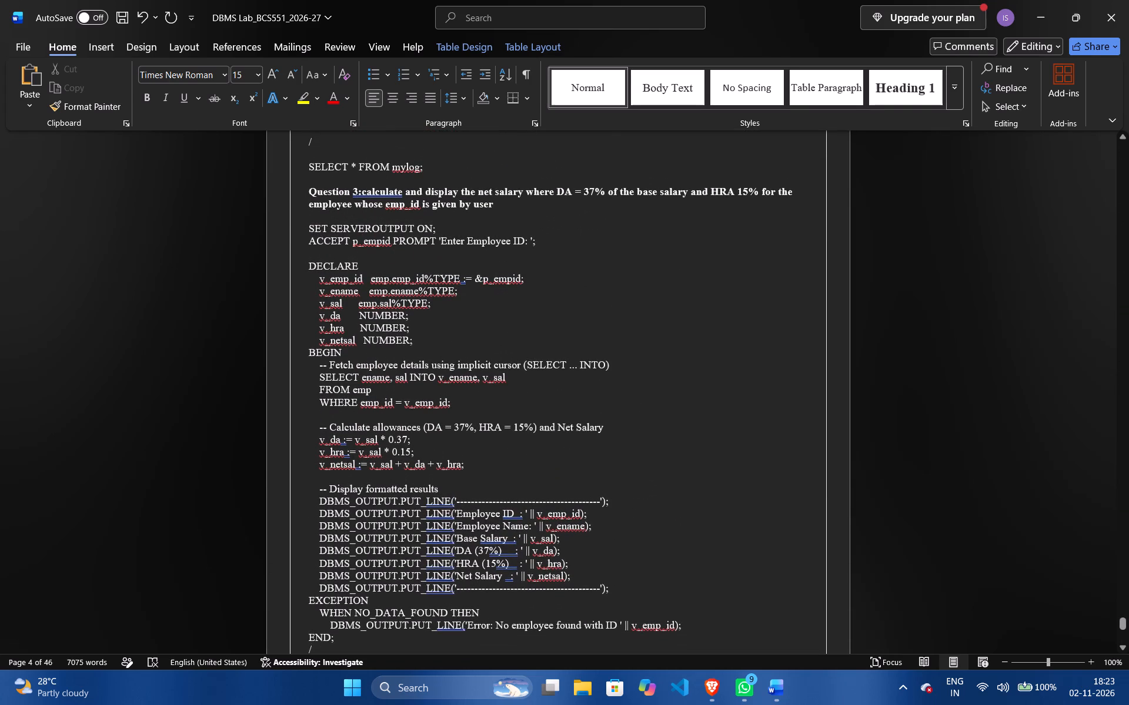
scroll(679, 340, "down", 1)
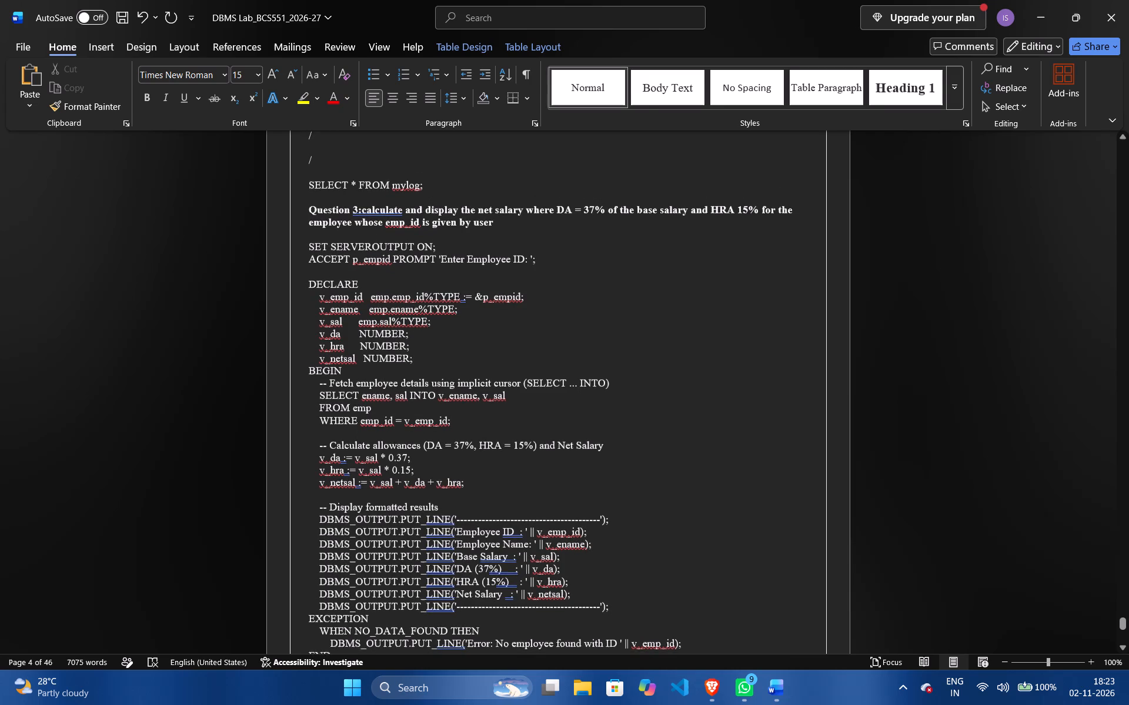
scroll(679, 340, "down", 2)
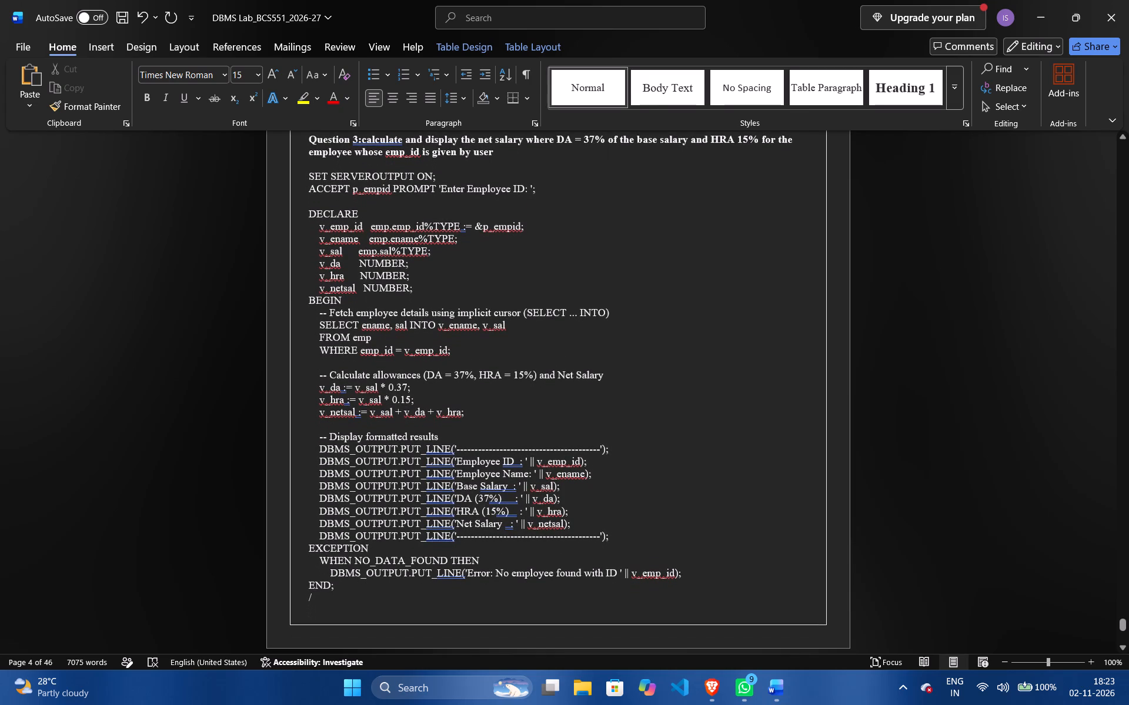
scroll(679, 340, "down", 3)
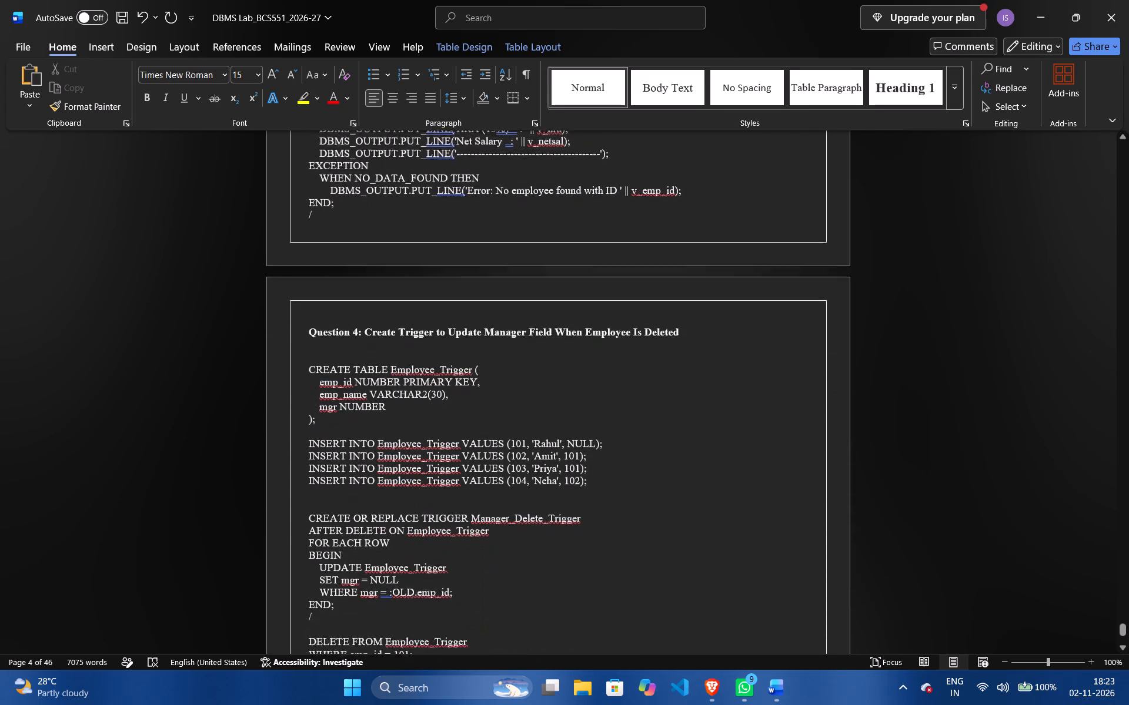
scroll(679, 340, "down", 1)
scroll(679, 340, "up", 2)
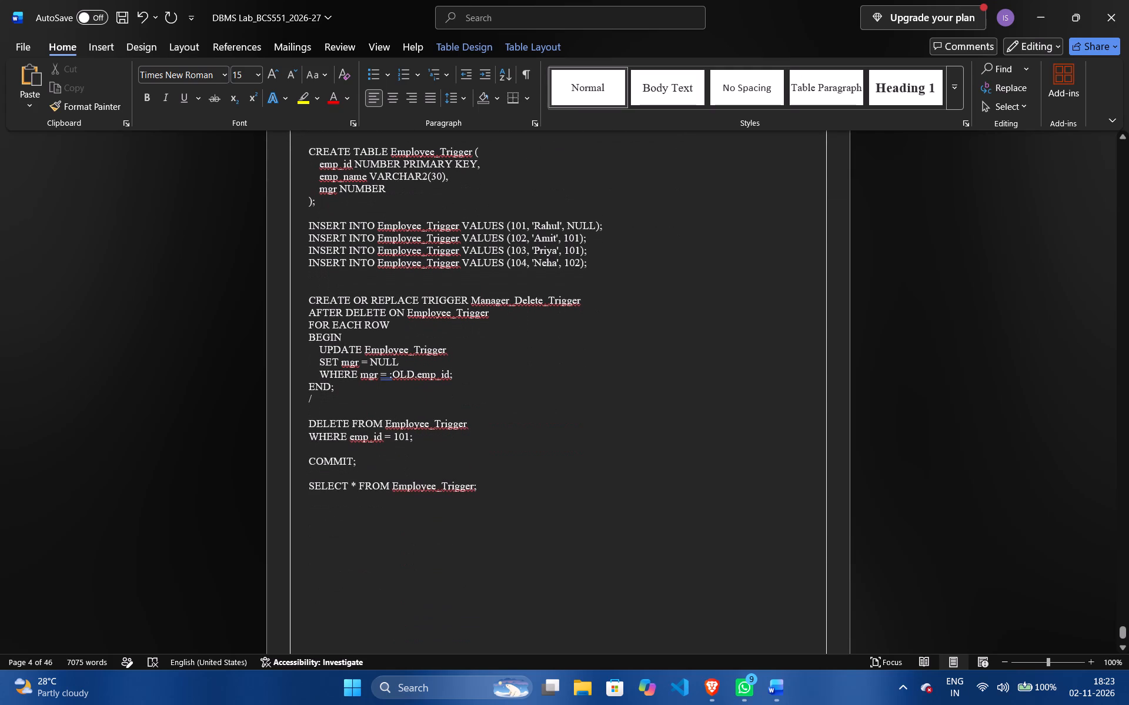
Review the Experiment-11 code backwards, from the PF and net salary procedure through the Employee6 cursor queries to the radius and area question.
scroll(679, 340, "up", 3)
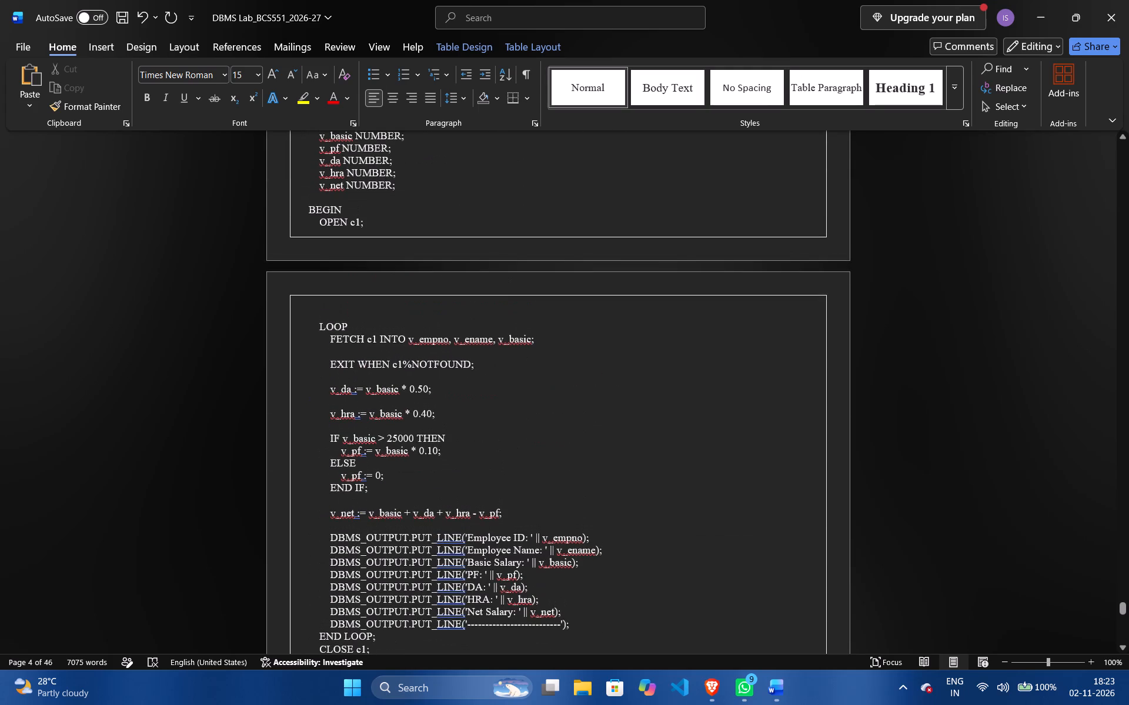
scroll(679, 340, "up", 2)
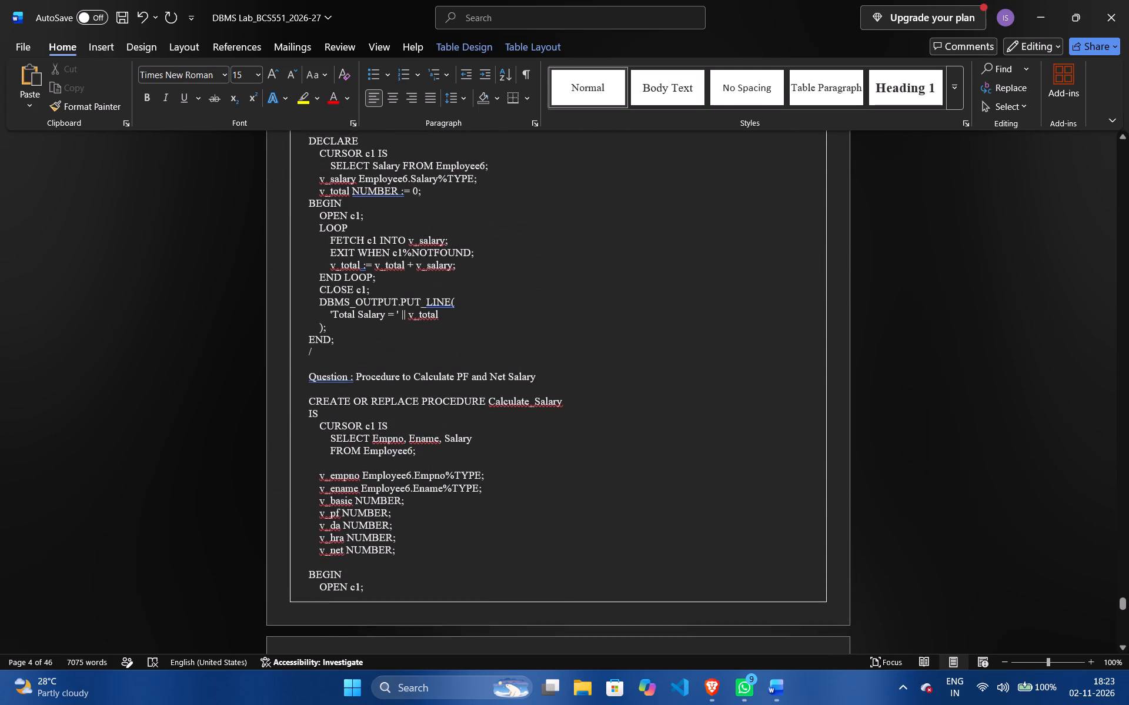
scroll(679, 340, "up", 3)
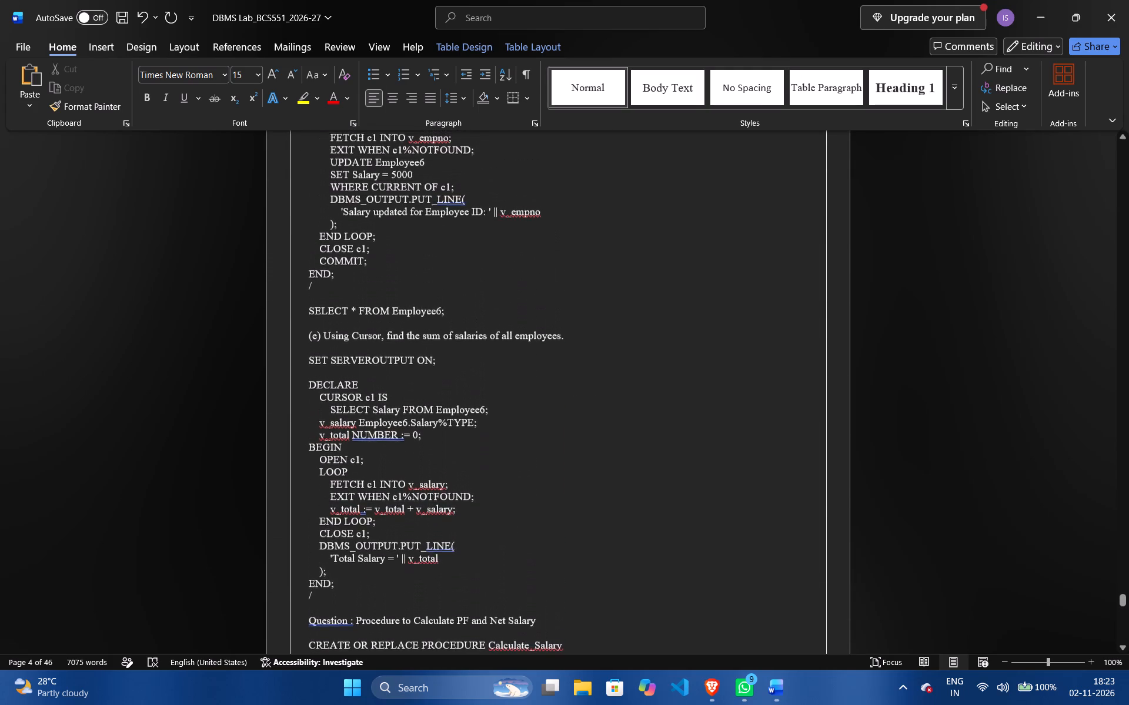
scroll(679, 340, "up", 3)
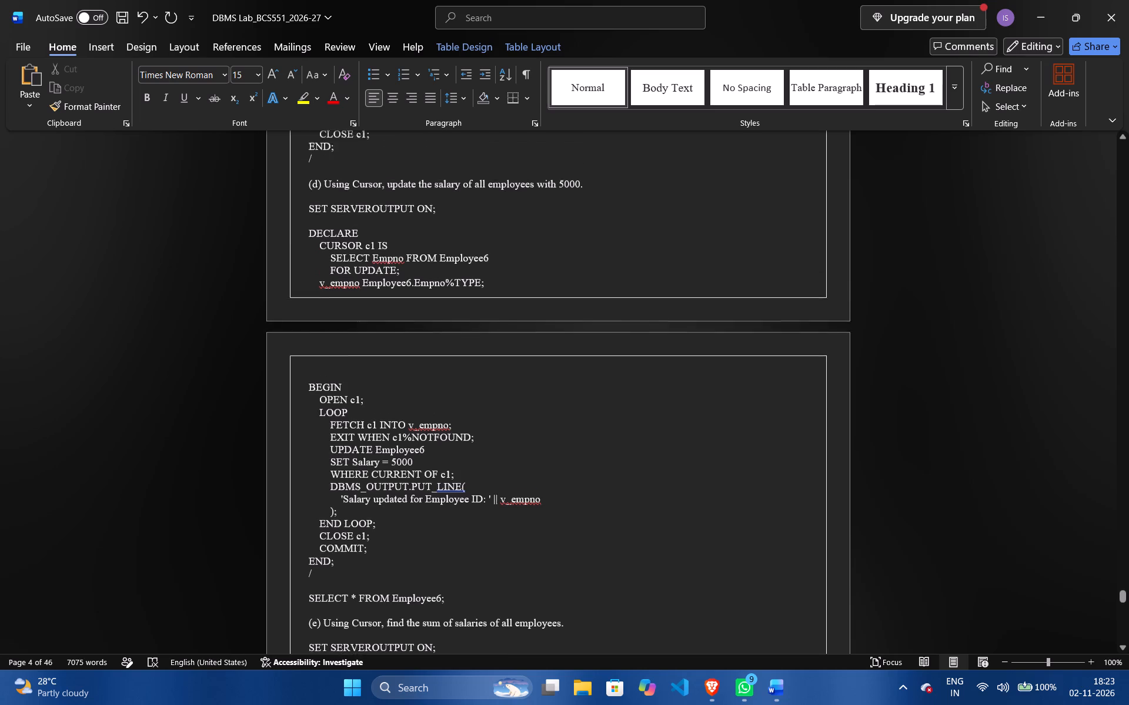
scroll(679, 340, "up", 3)
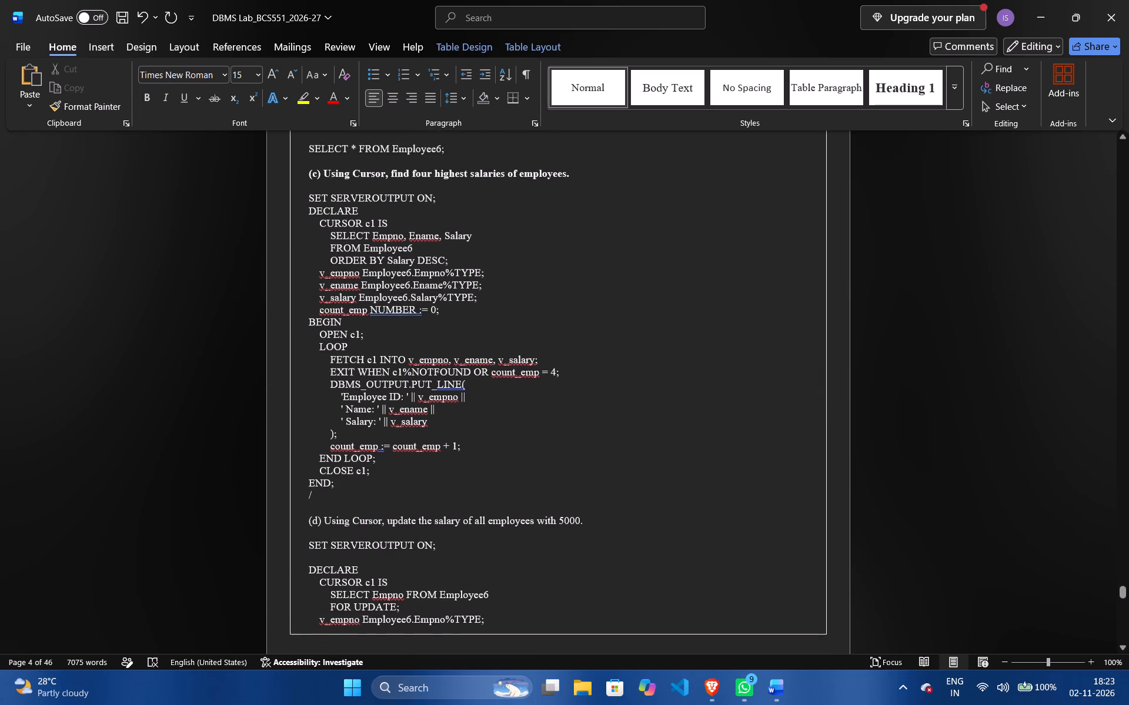
scroll(679, 340, "up", 2)
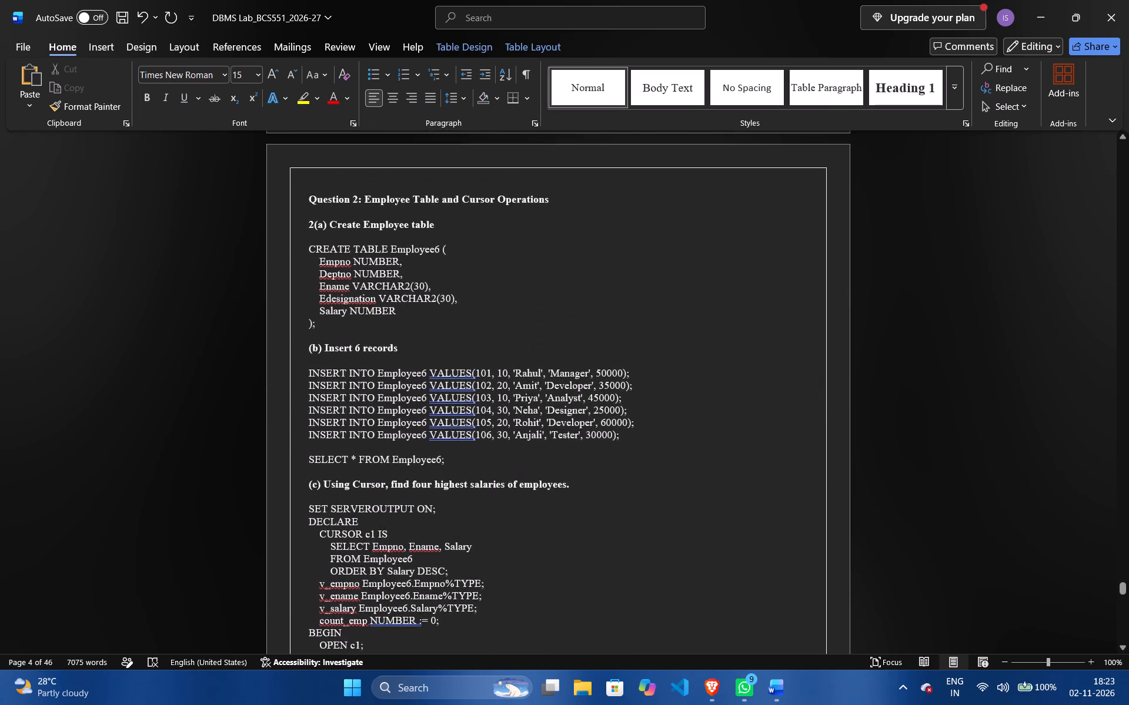
scroll(679, 340, "up", 3)
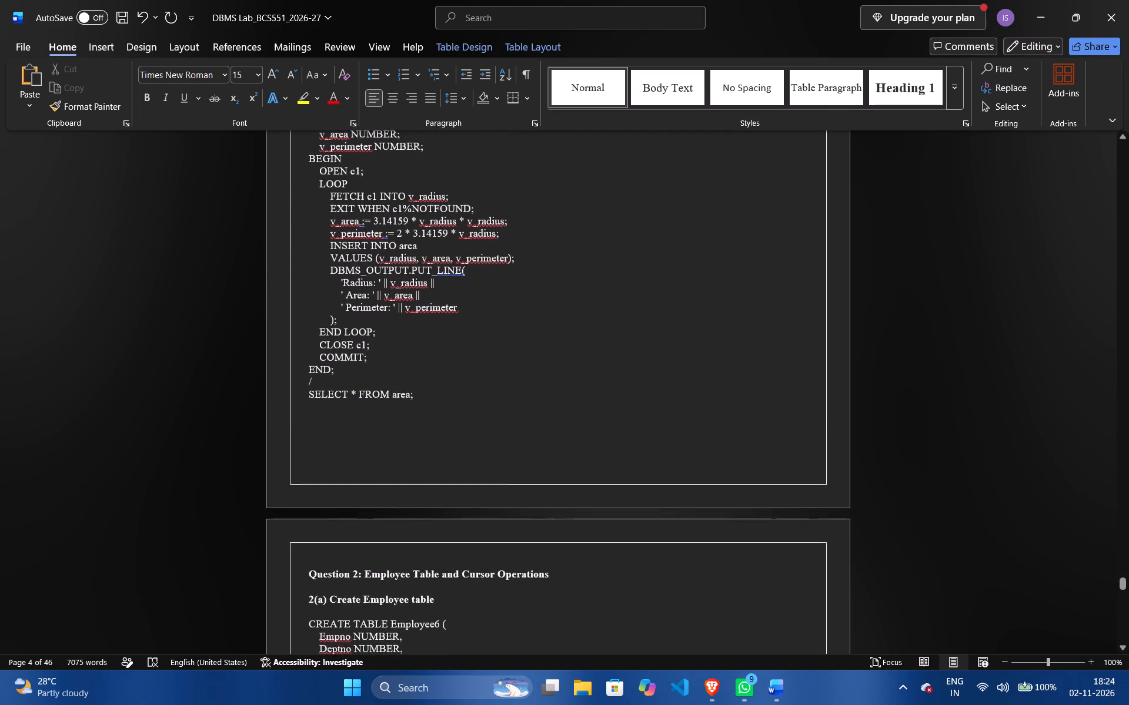
scroll(679, 340, "down", 1)
scroll(679, 340, "up", 3)
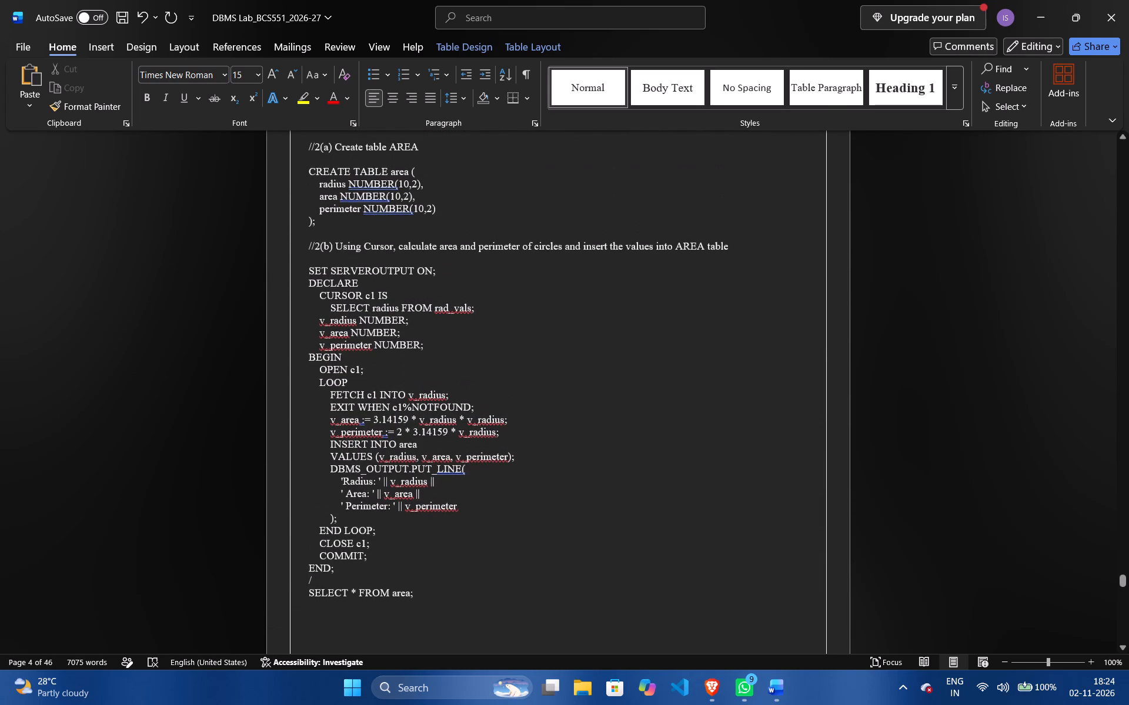
scroll(679, 340, "up", 3)
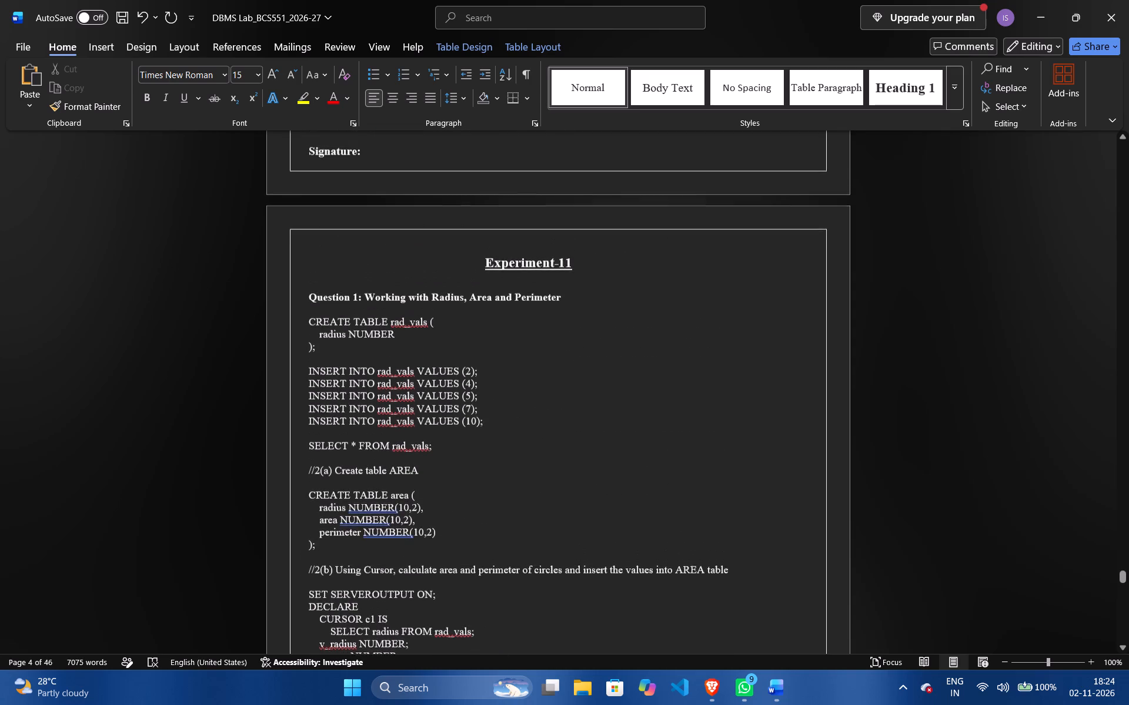
Review the manager-delete trigger, logon-tracking procedure and circle area cursor code on the pages before the Experiment-11 heading.
scroll(679, 340, "up", 4)
scroll(679, 340, "down", 1)
scroll(683, 371, "up", 1)
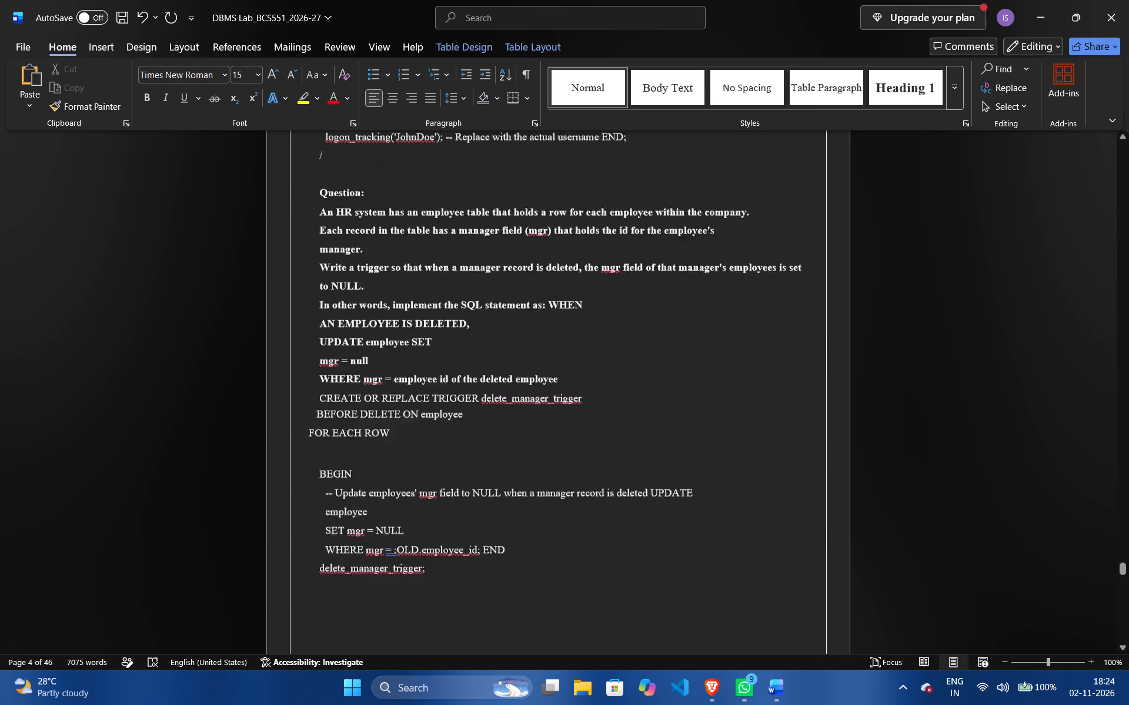
scroll(684, 373, "up", 3)
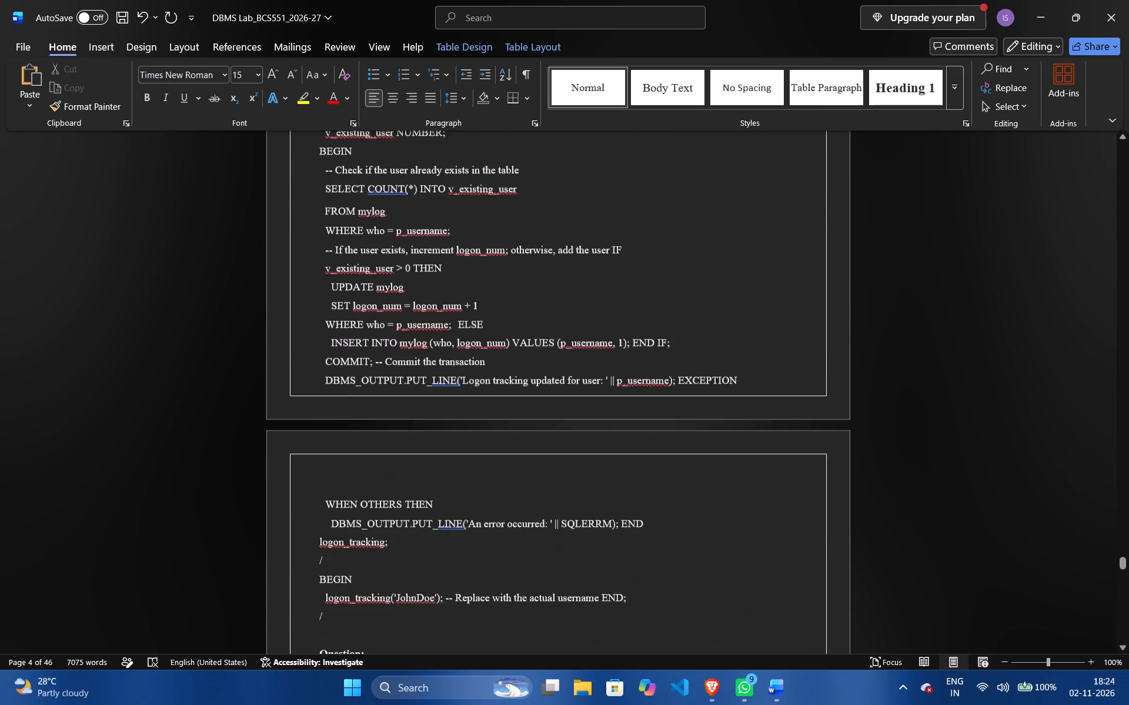
scroll(684, 373, "up", 2)
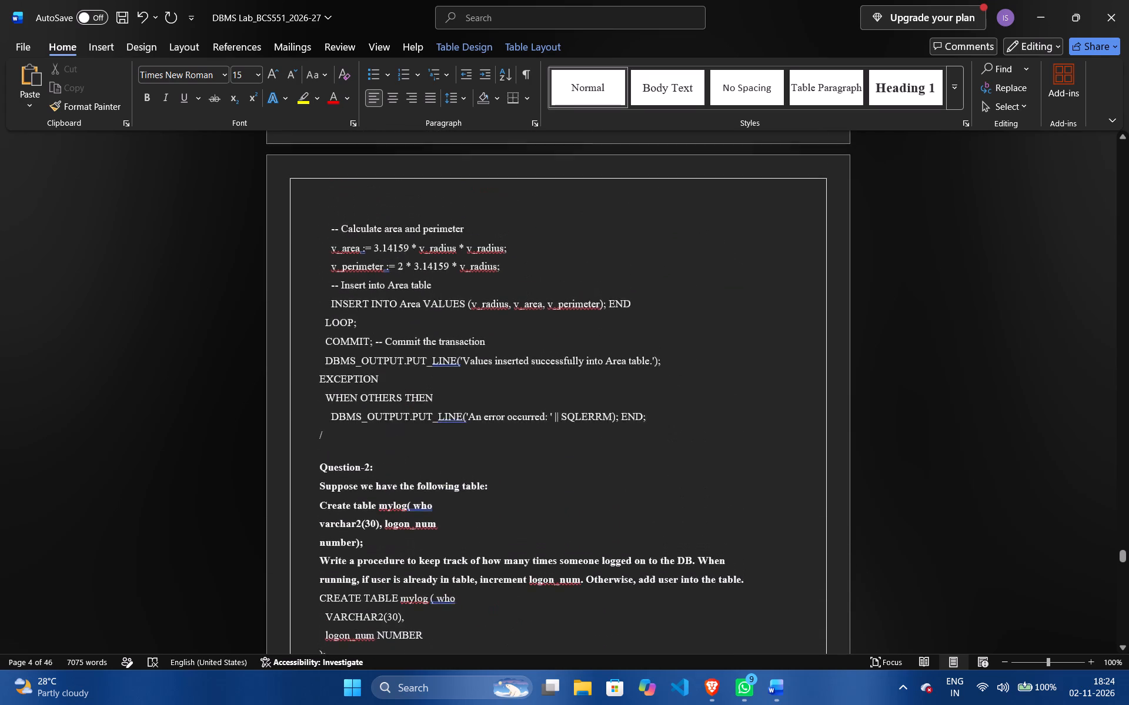
scroll(684, 373, "up", 4)
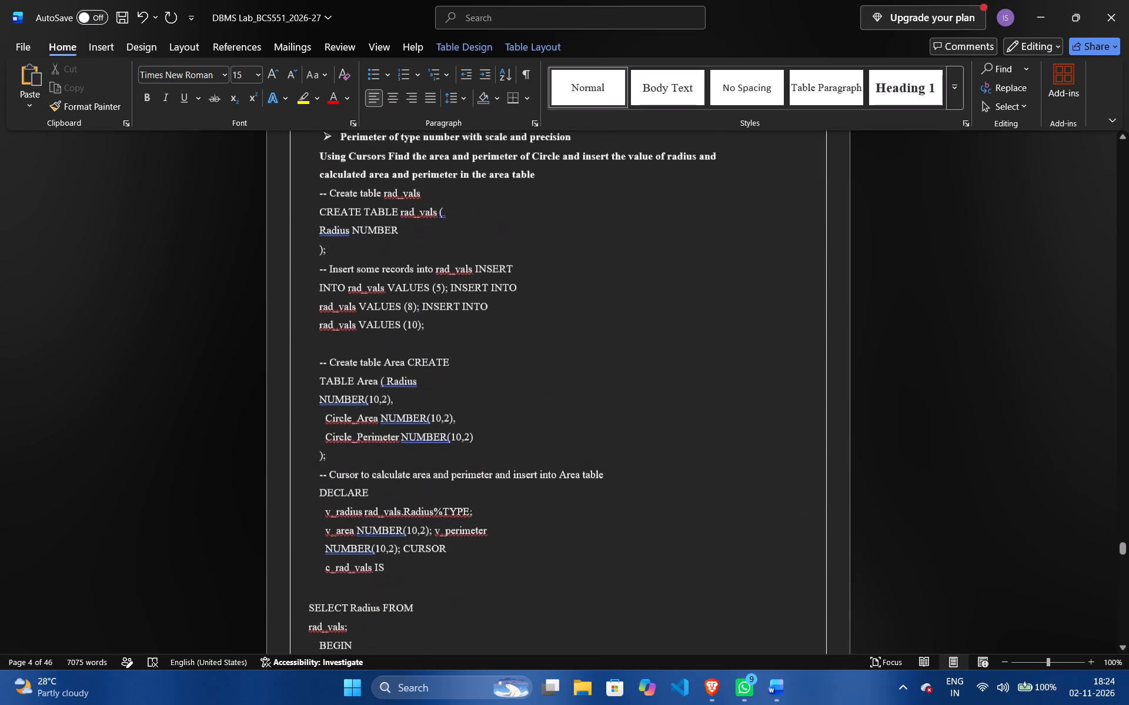
scroll(684, 373, "up", 2)
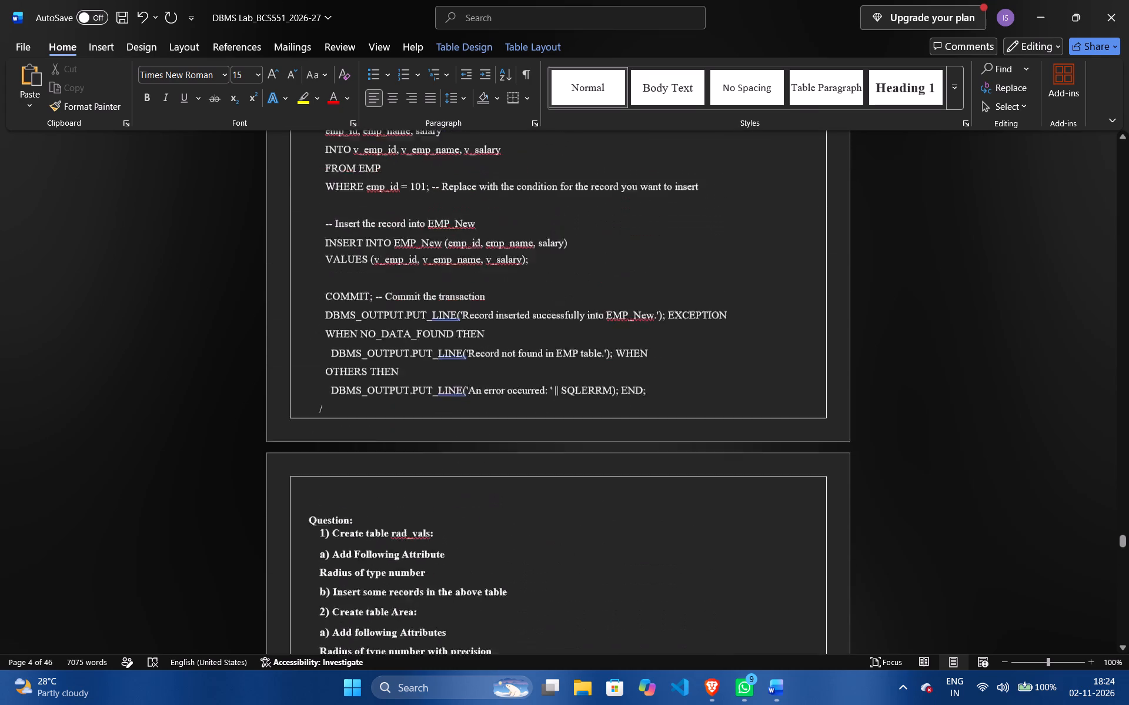
Review the basic PL/SQL exercises, from the EMP_New record insertion back to the personal details block.
scroll(684, 373, "up", 1)
scroll(763, 414, "up", 1)
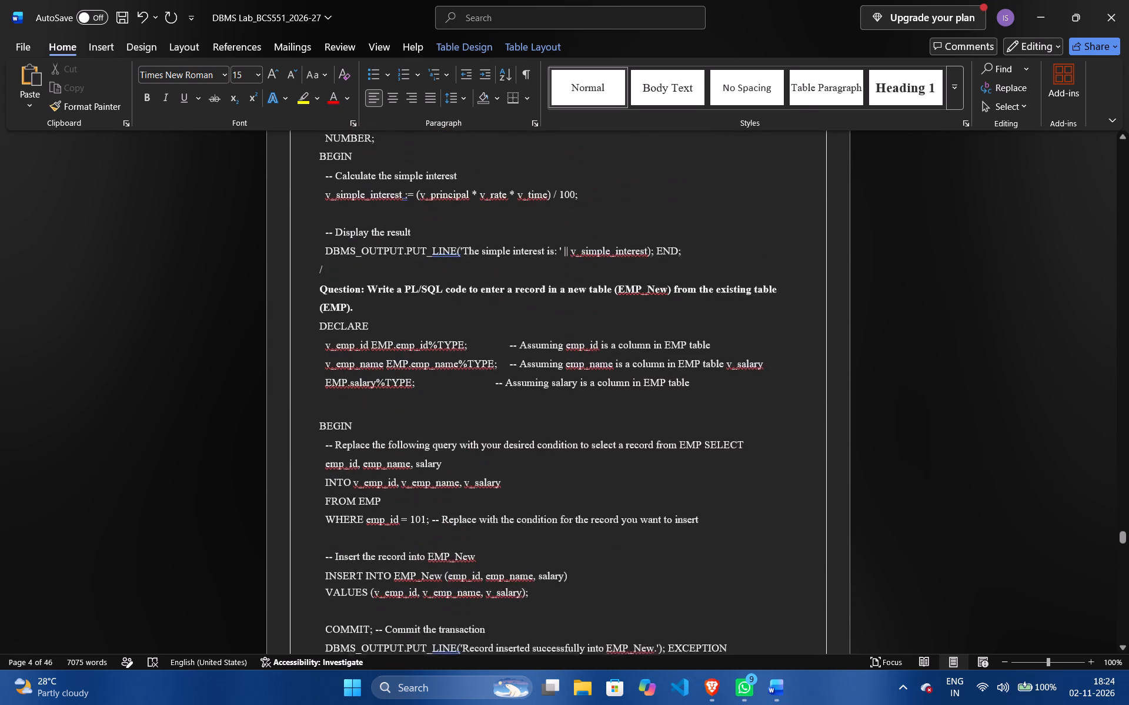
scroll(763, 414, "up", 3)
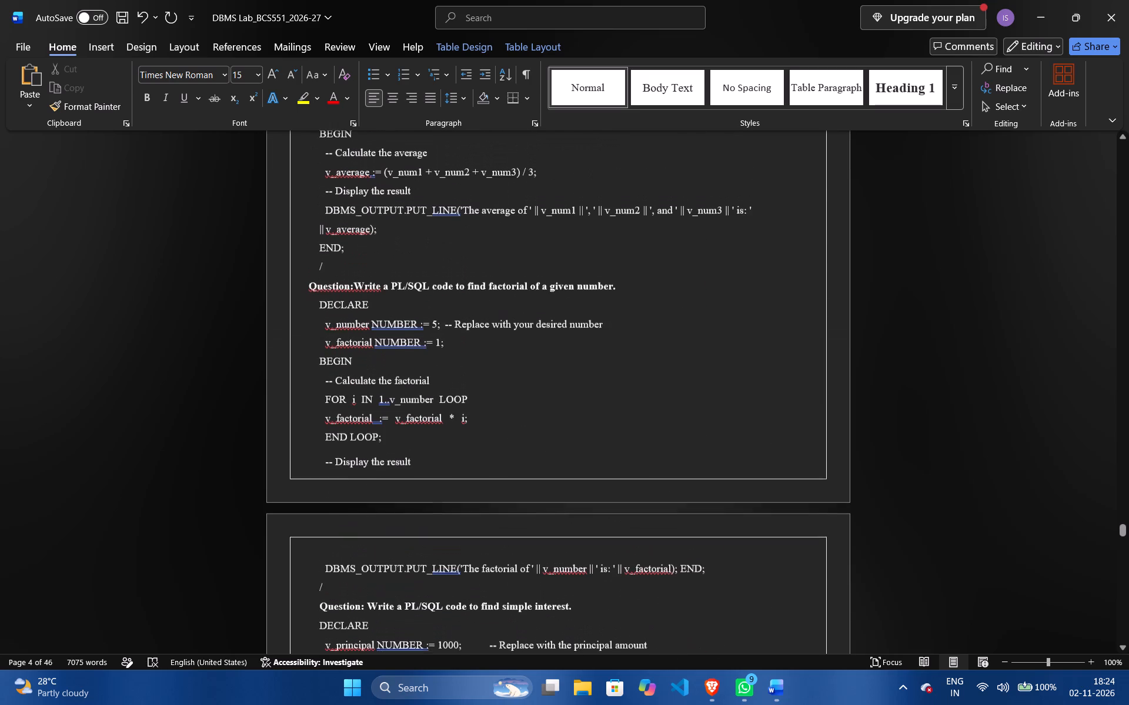
scroll(763, 414, "up", 1)
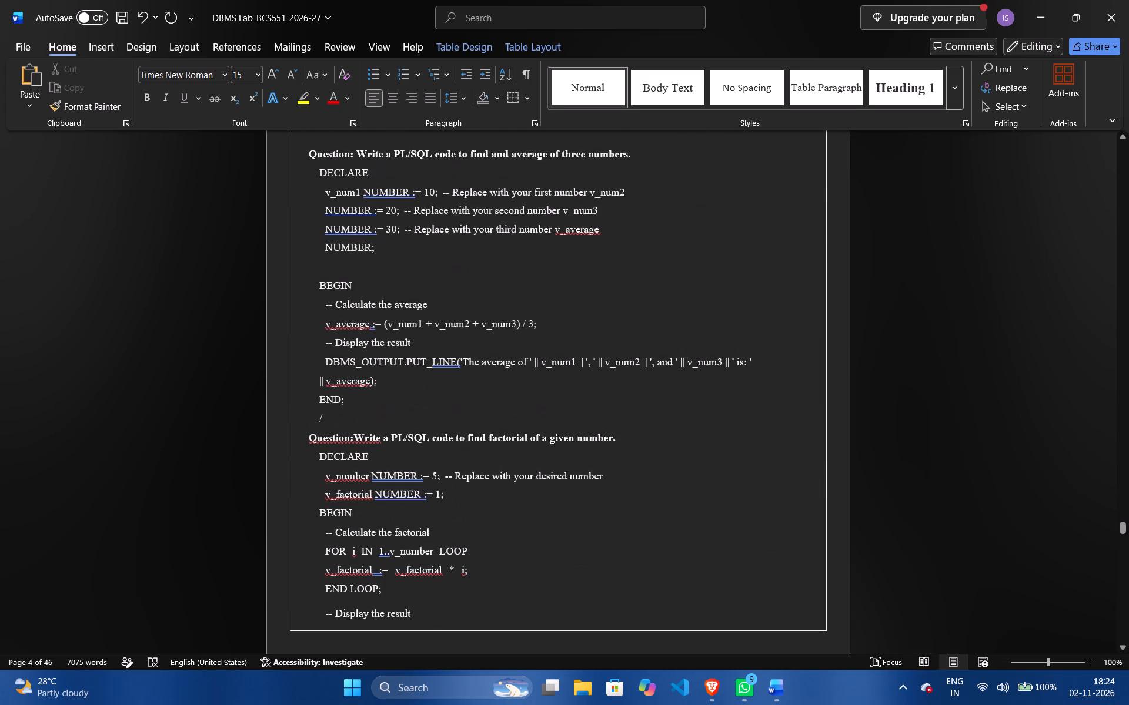
scroll(763, 414, "up", 4)
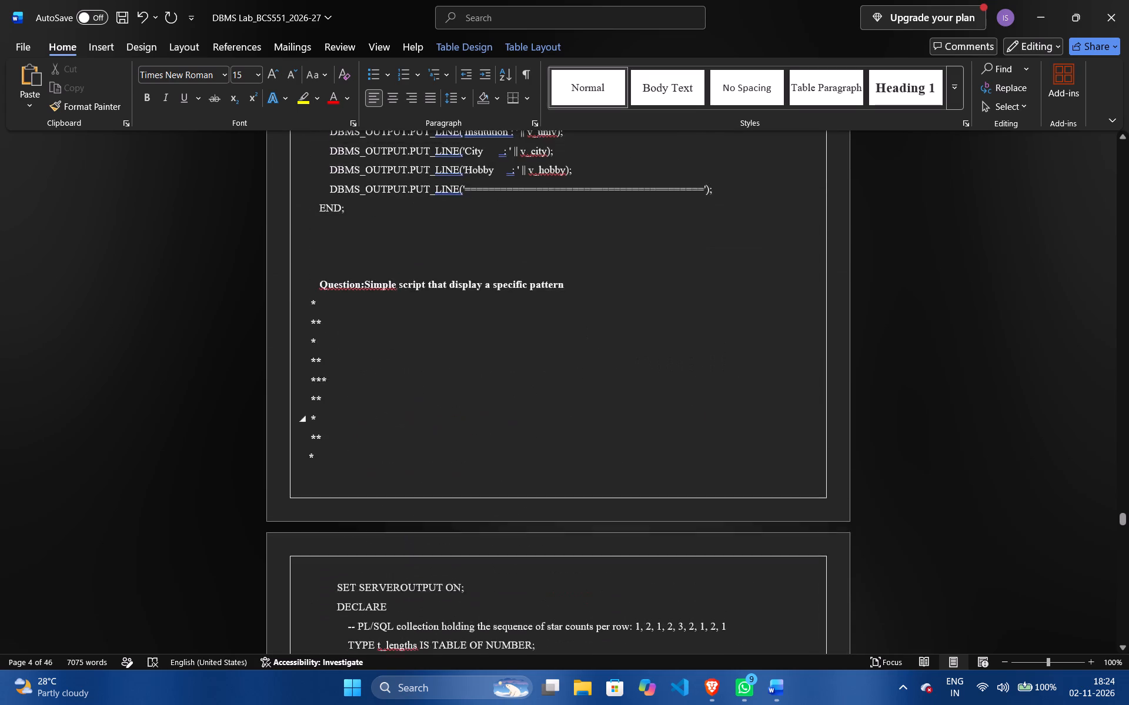
scroll(763, 414, "up", 3)
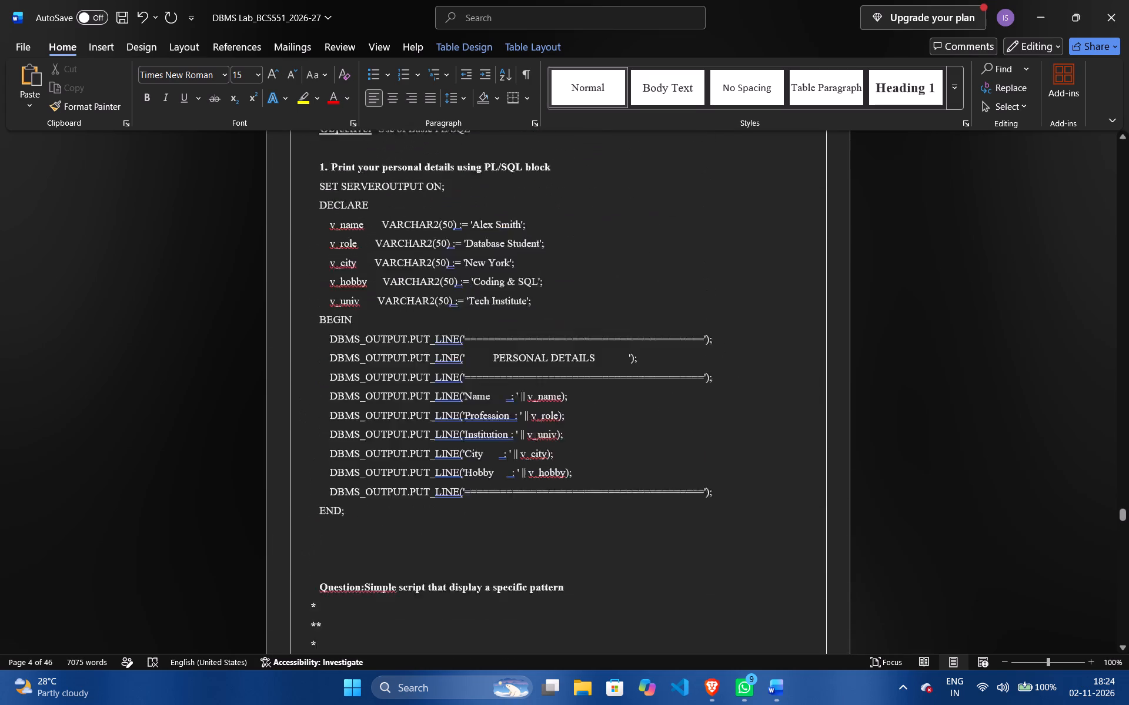
Look over the List of Experiments, the INDEX table and the DDL and DML syntax pages near the start of the file.
scroll(763, 414, "up", 9)
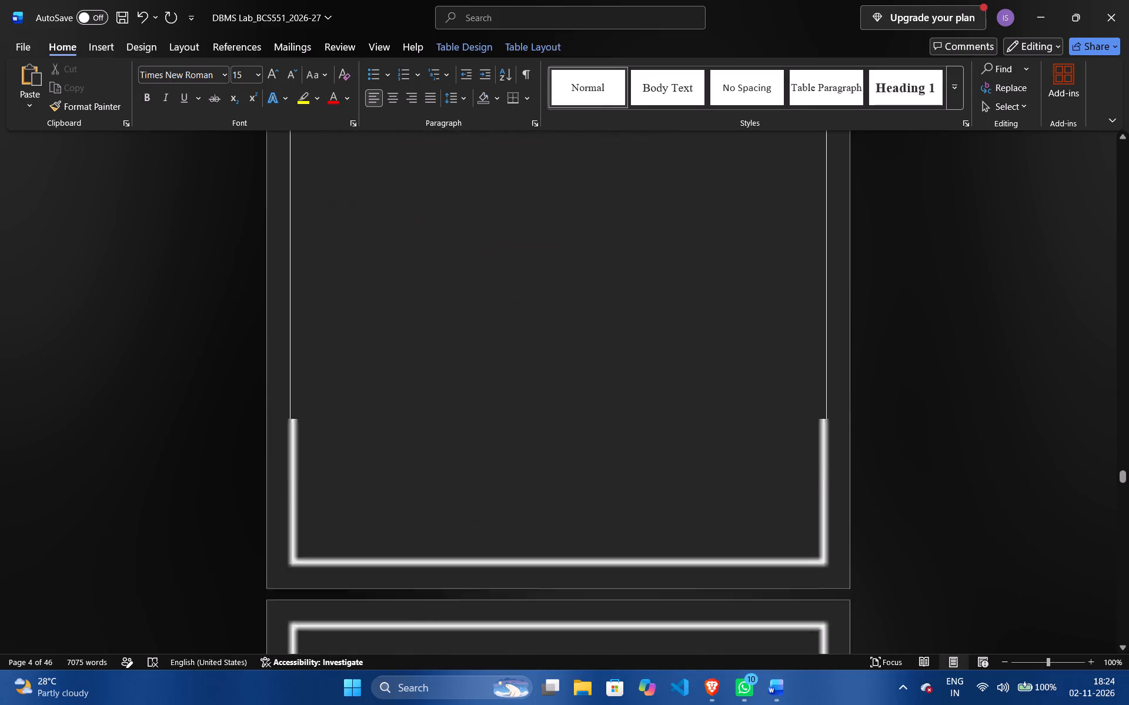
scroll(763, 414, "up", 17)
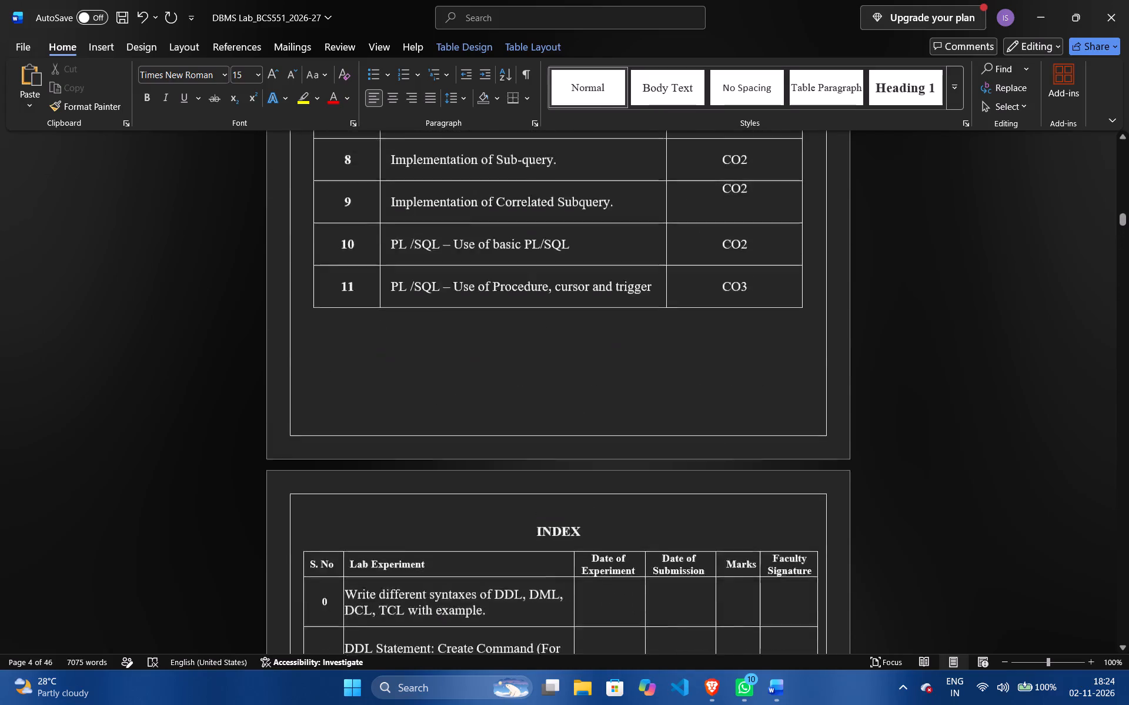
scroll(763, 414, "down", 5)
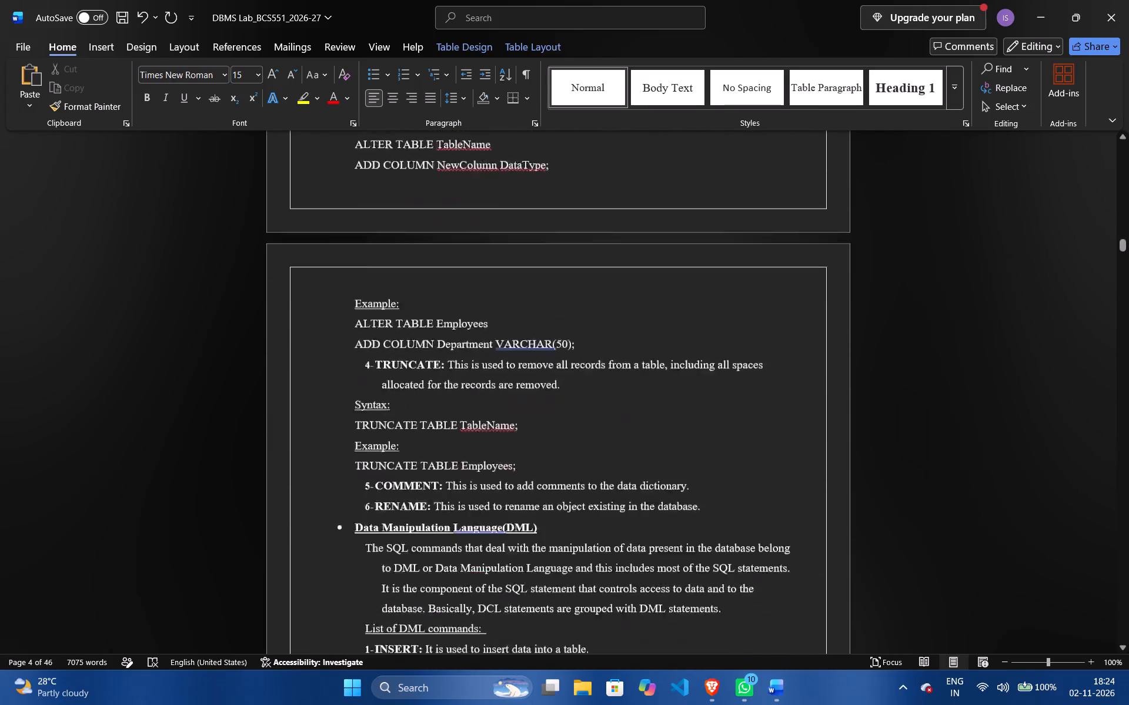
scroll(763, 414, "down", 3)
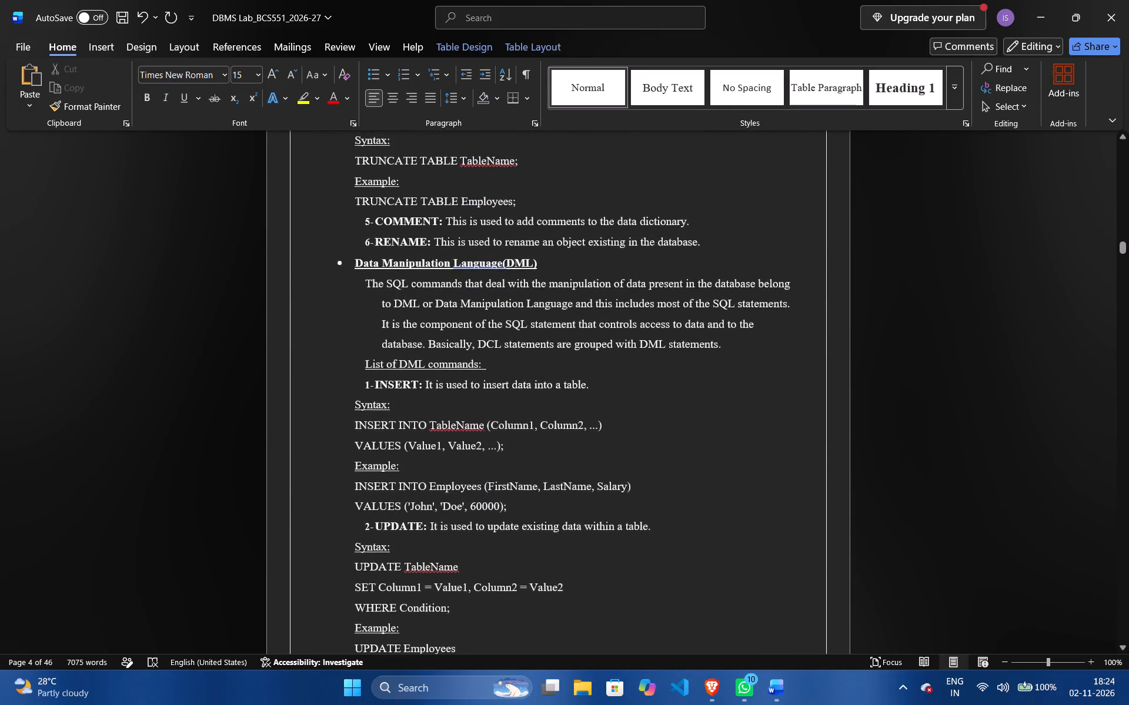
scroll(763, 412, "down", 1)
scroll(763, 412, "up", 5)
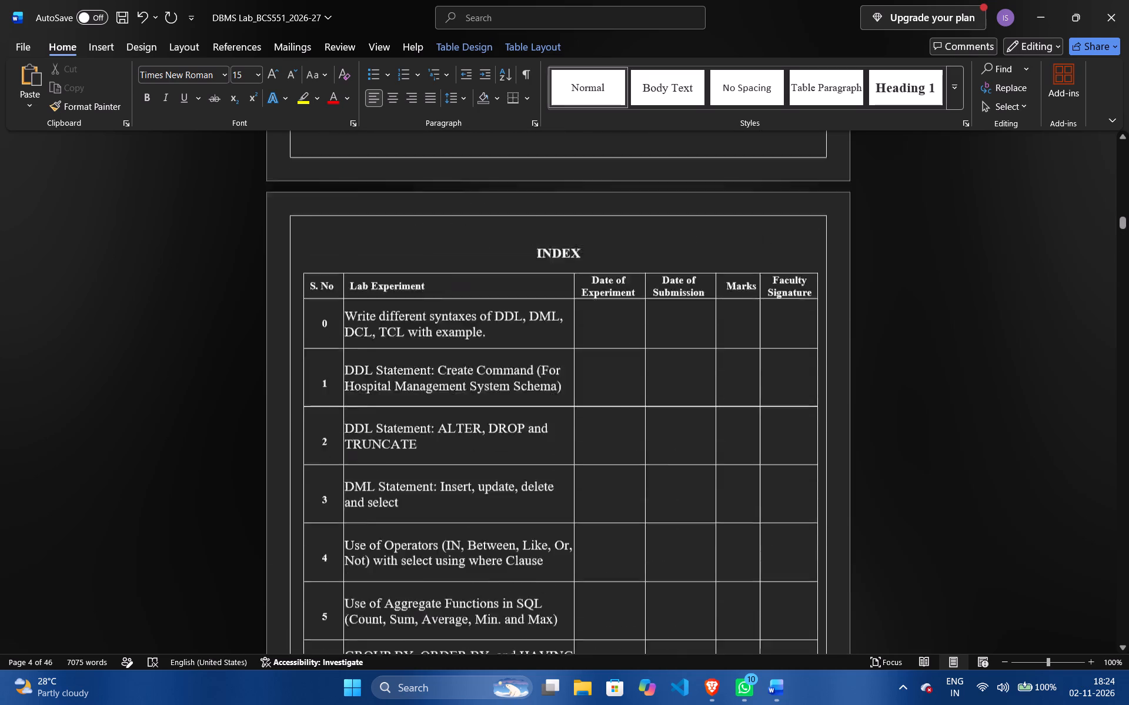
scroll(763, 412, "up", 6)
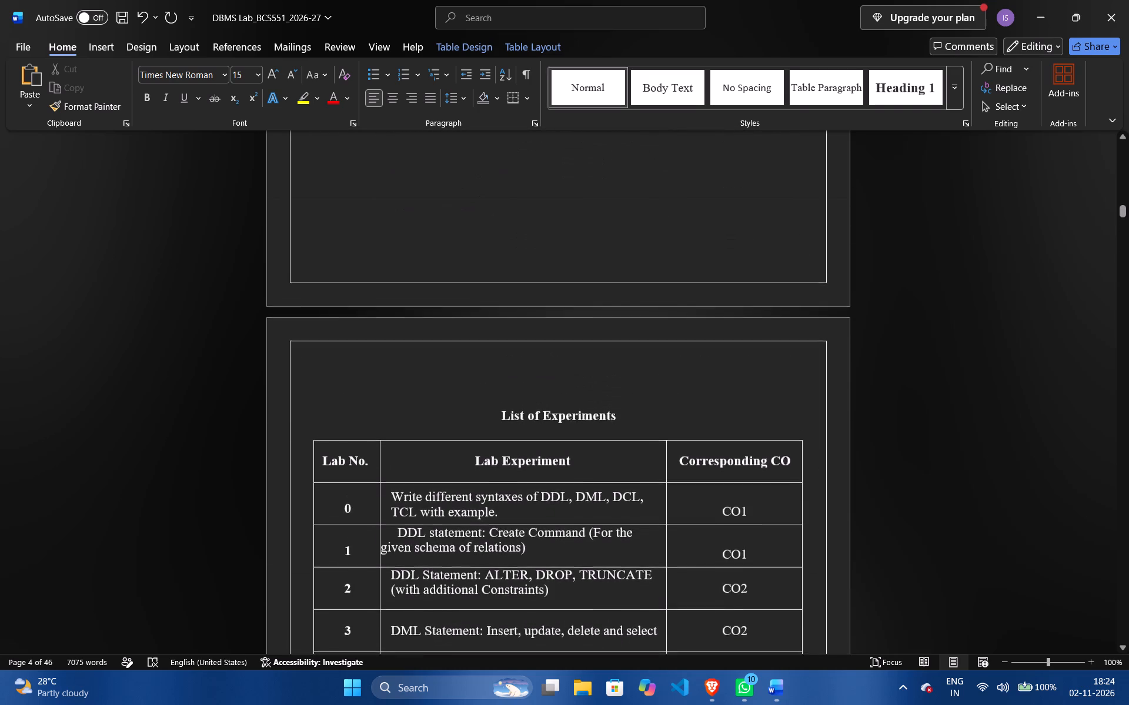
Read through the Course Outcomes, Program Specific Outcomes and Department Program Outcomes pages.
scroll(763, 412, "up", 5)
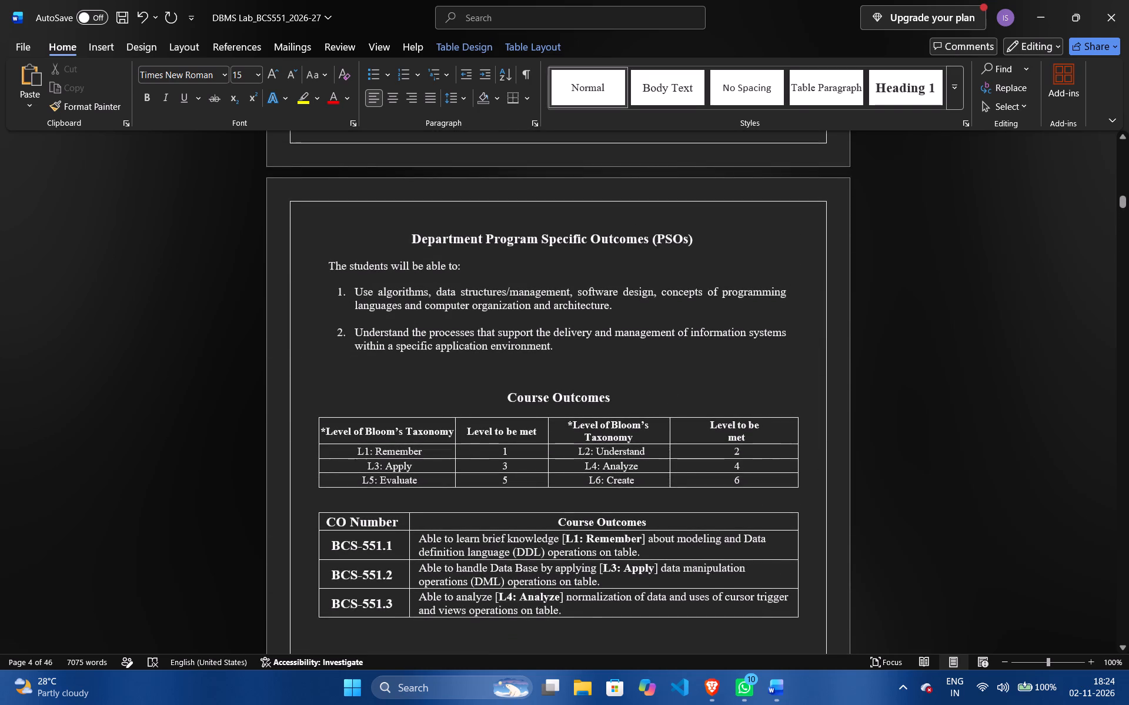
scroll(763, 412, "up", 3)
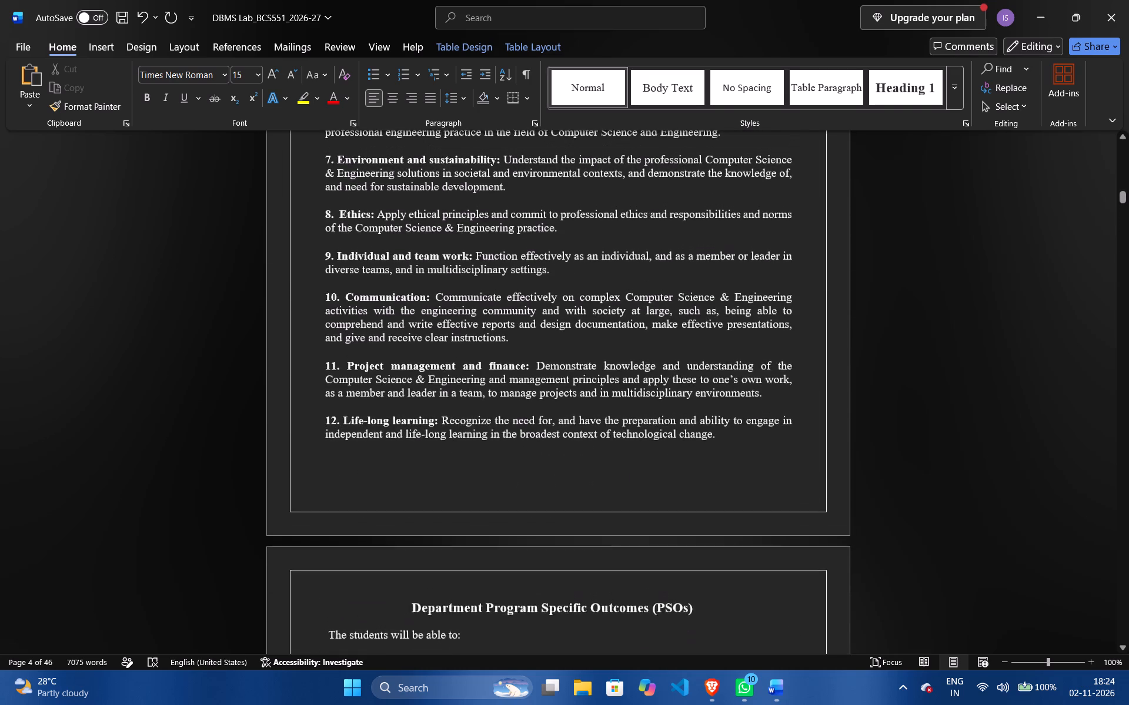
scroll(763, 412, "up", 3)
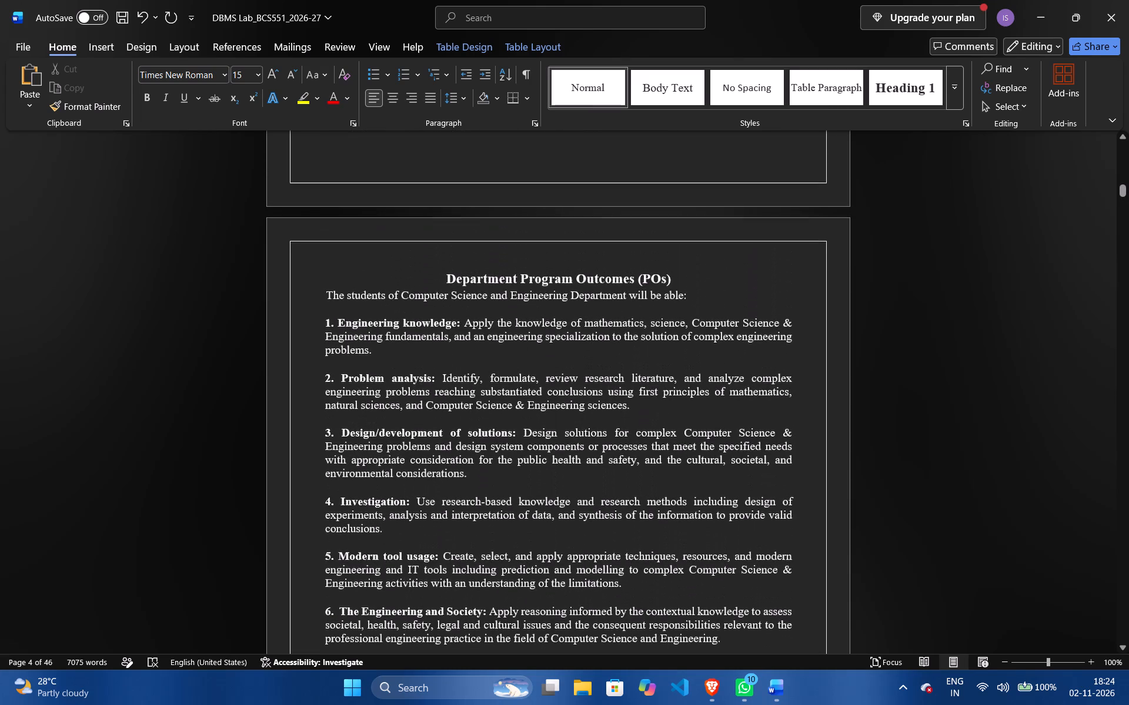
scroll(763, 412, "left", 1)
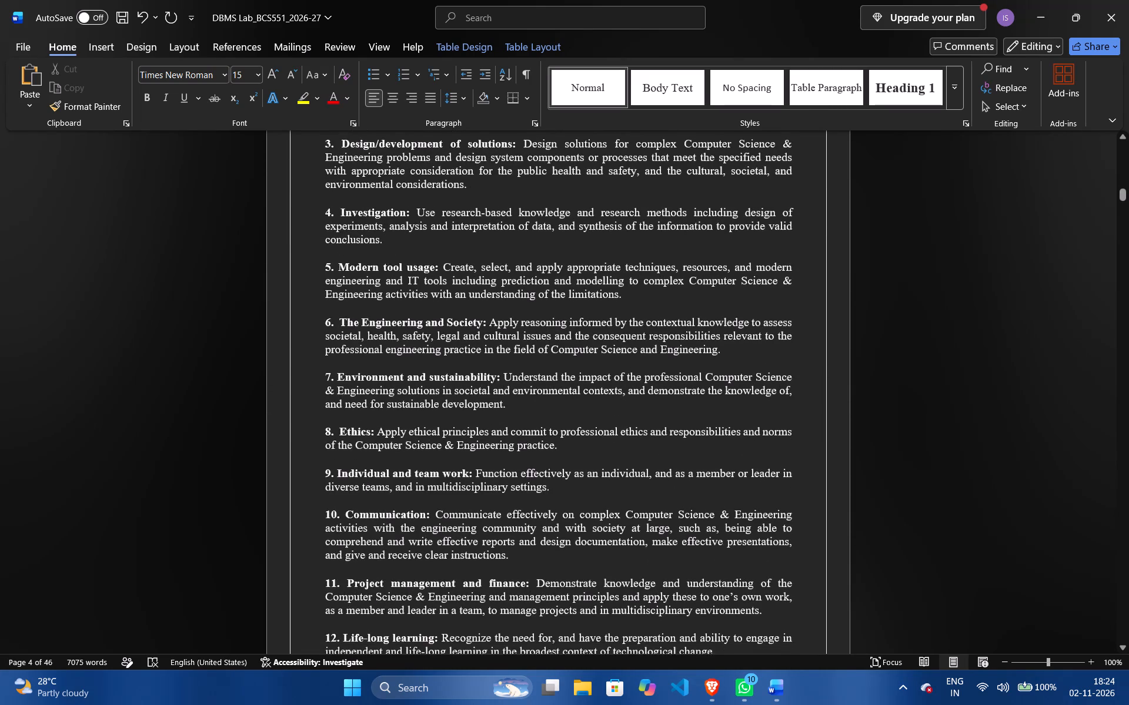
Look over the remaining Department Program Outcomes, and recheck the cover page from its title block to the Submitted To and Submitted By details.
scroll(763, 412, "left", 1)
scroll(763, 412, "down", 1)
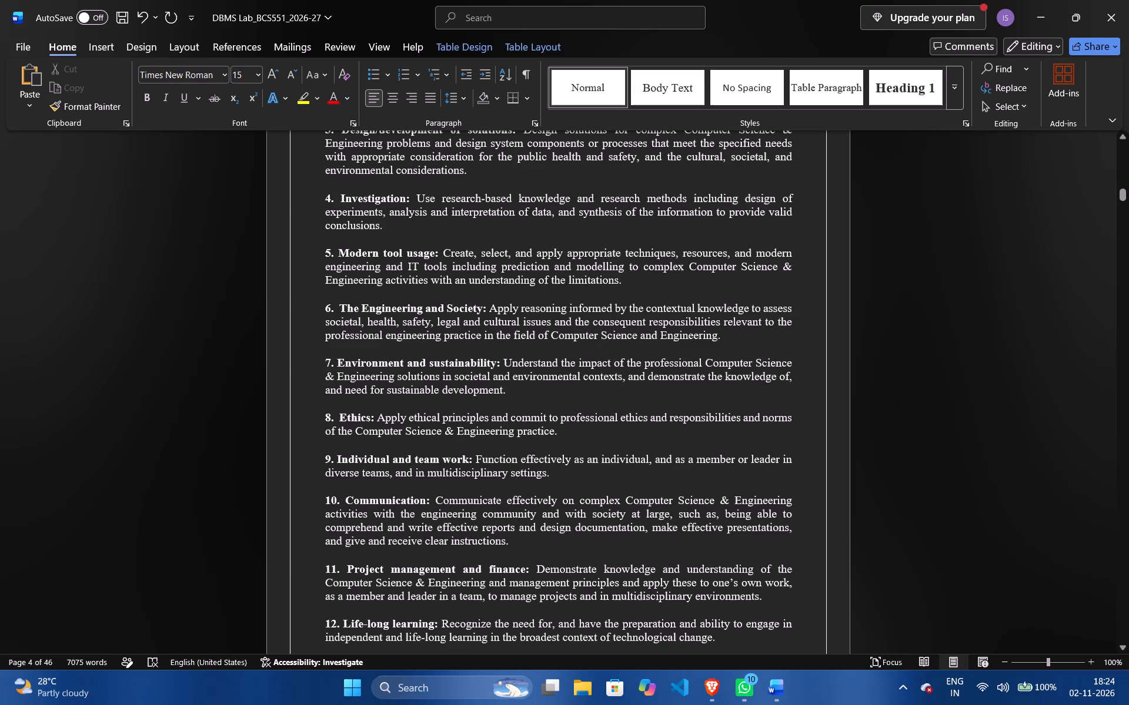
scroll(672, 366, "down", 1)
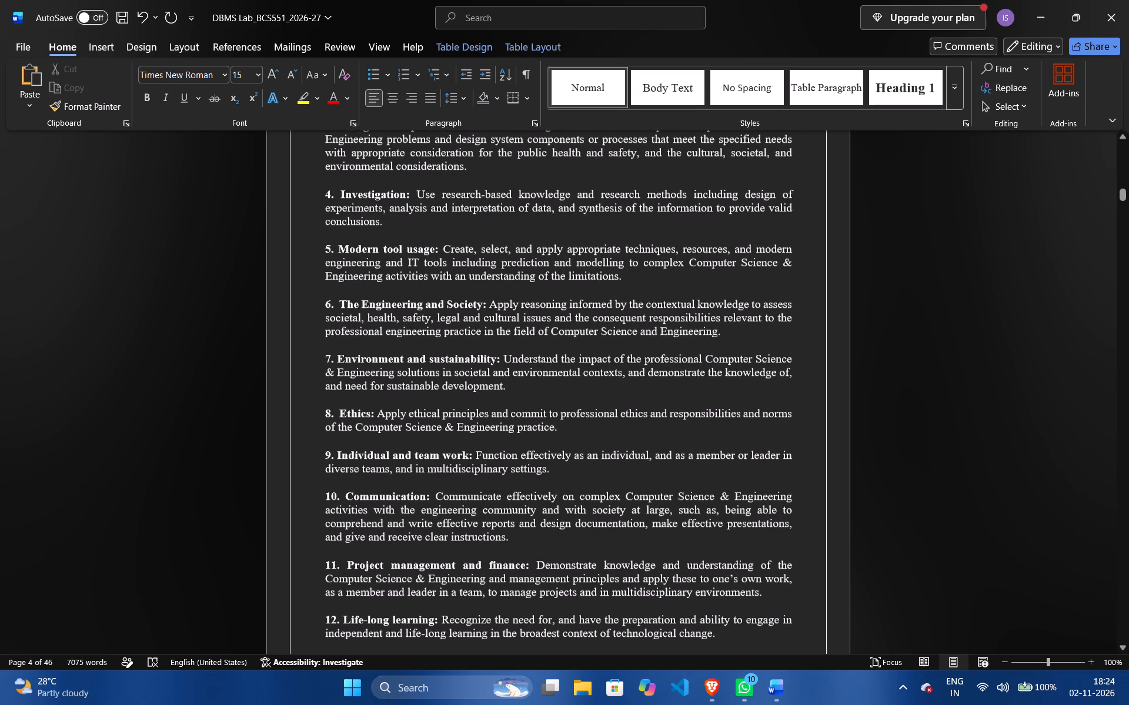
scroll(672, 366, "up", 20)
scroll(672, 366, "up", 4)
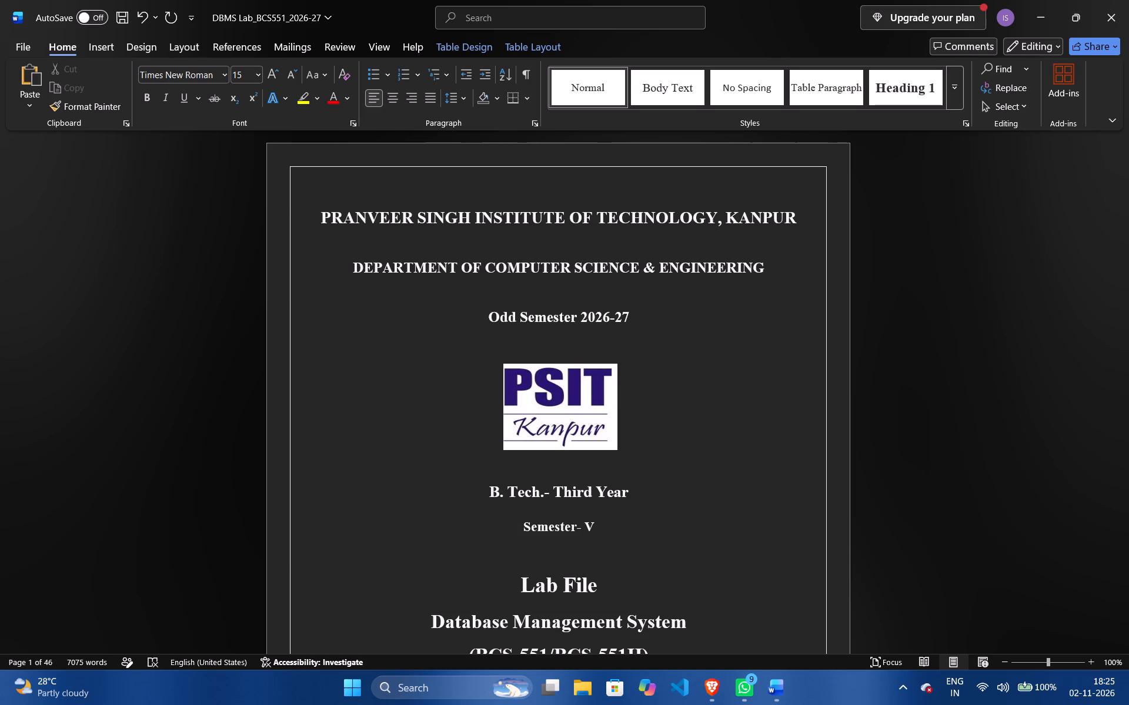
scroll(634, 548, "down", 3)
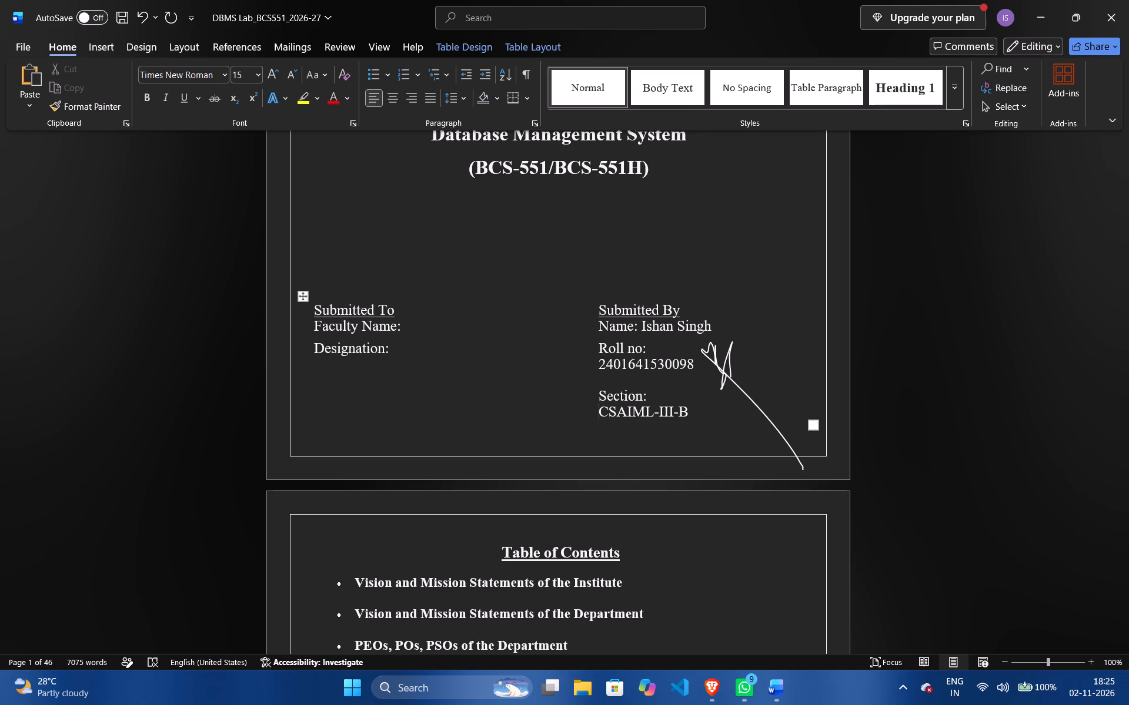
scroll(634, 548, "up", 1)
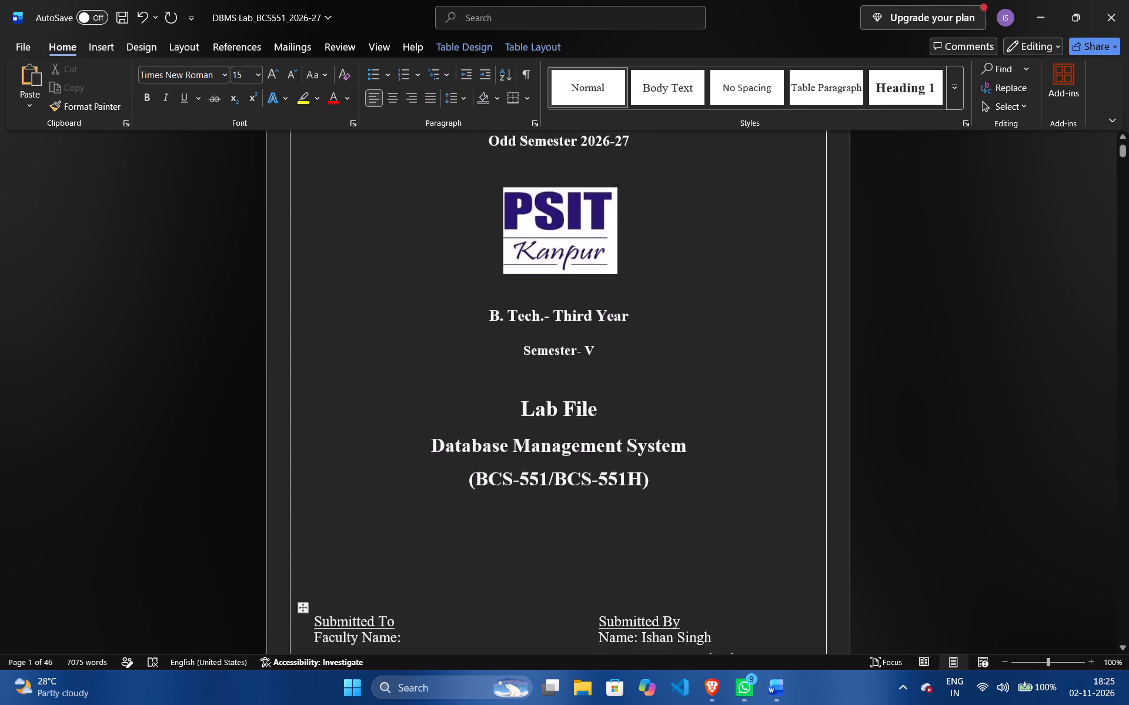
scroll(634, 548, "up", 1)
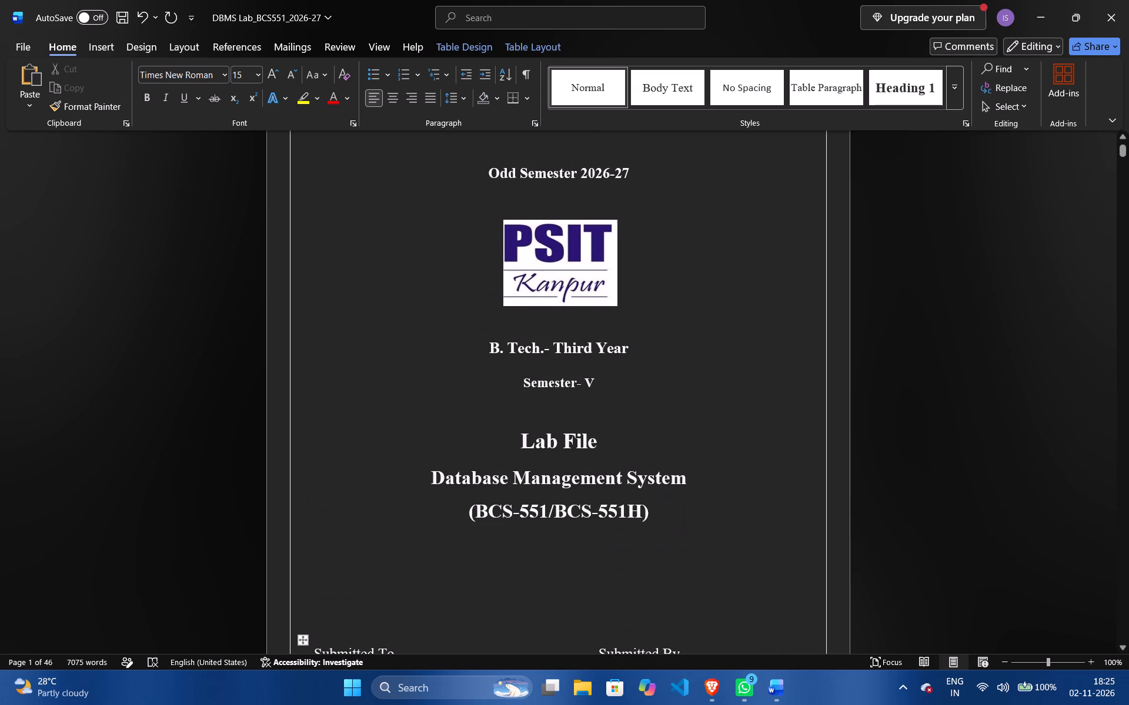
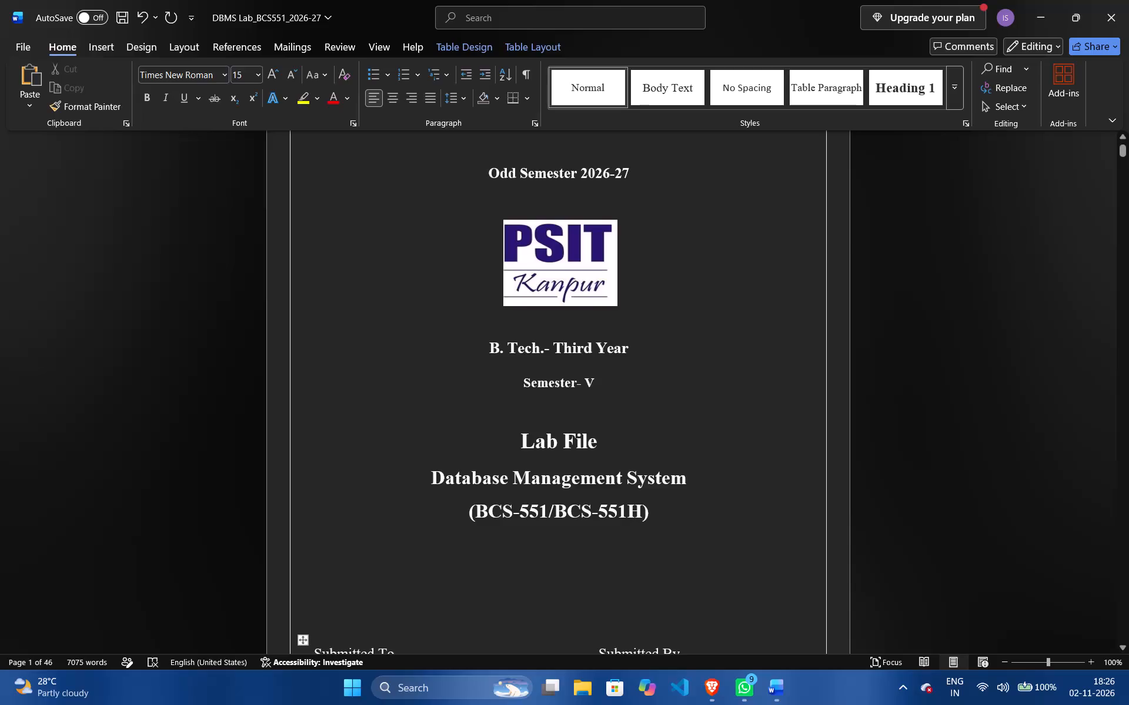
Shorten the subject code under Database Management System on the cover page to (BCS-551), removing the /BCS-551H alternative.
left_click(636, 510)
key("Right")
key("Left")
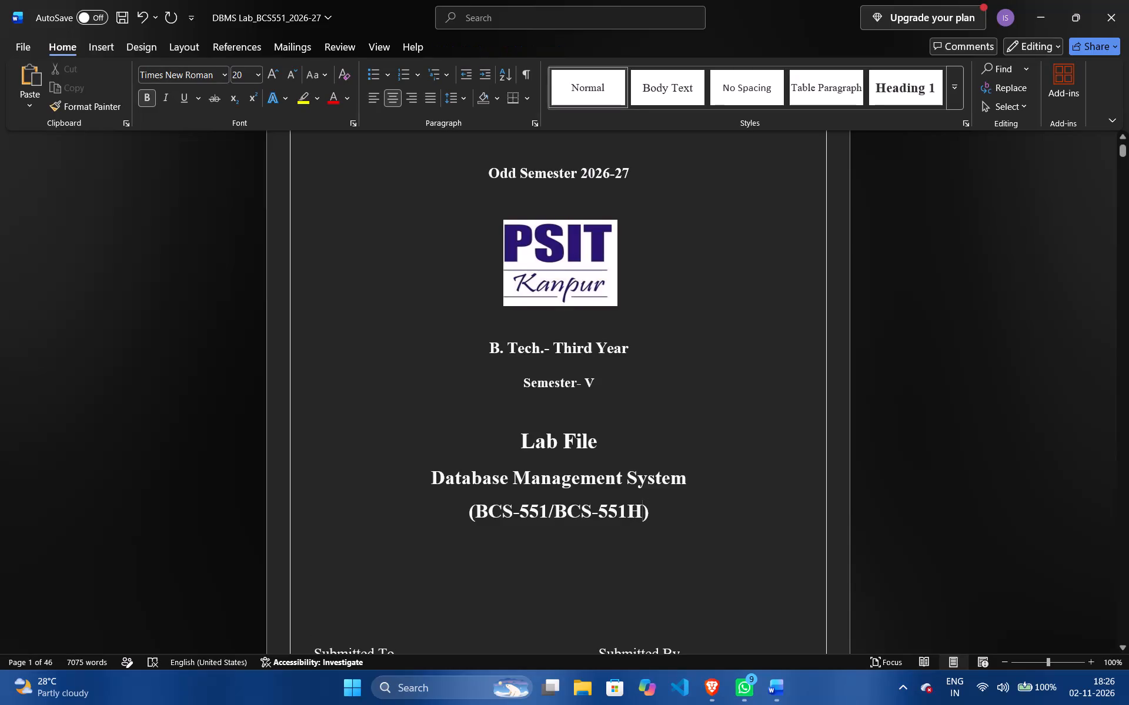
key("BackSpace")
key("BackSpace")
key("BackSpace")
key("BackSpace")
key("BackSpace")
key("BackSpace")
key("BackSpace")
key("BackSpace")
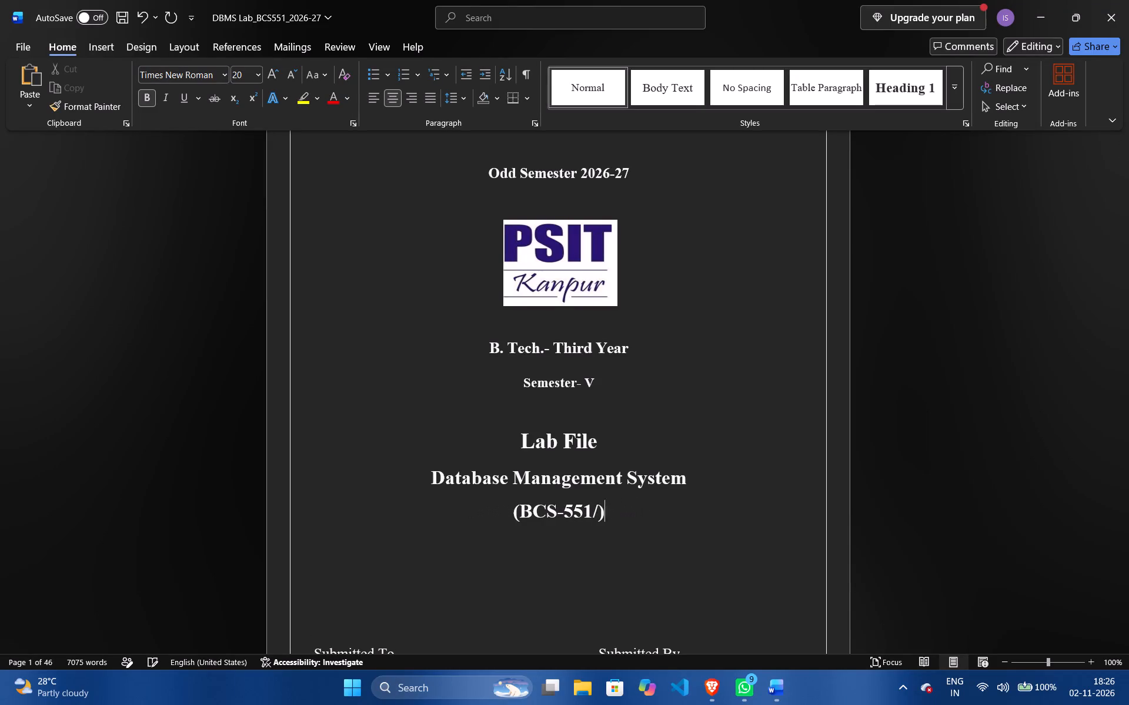
key("BackSpace")
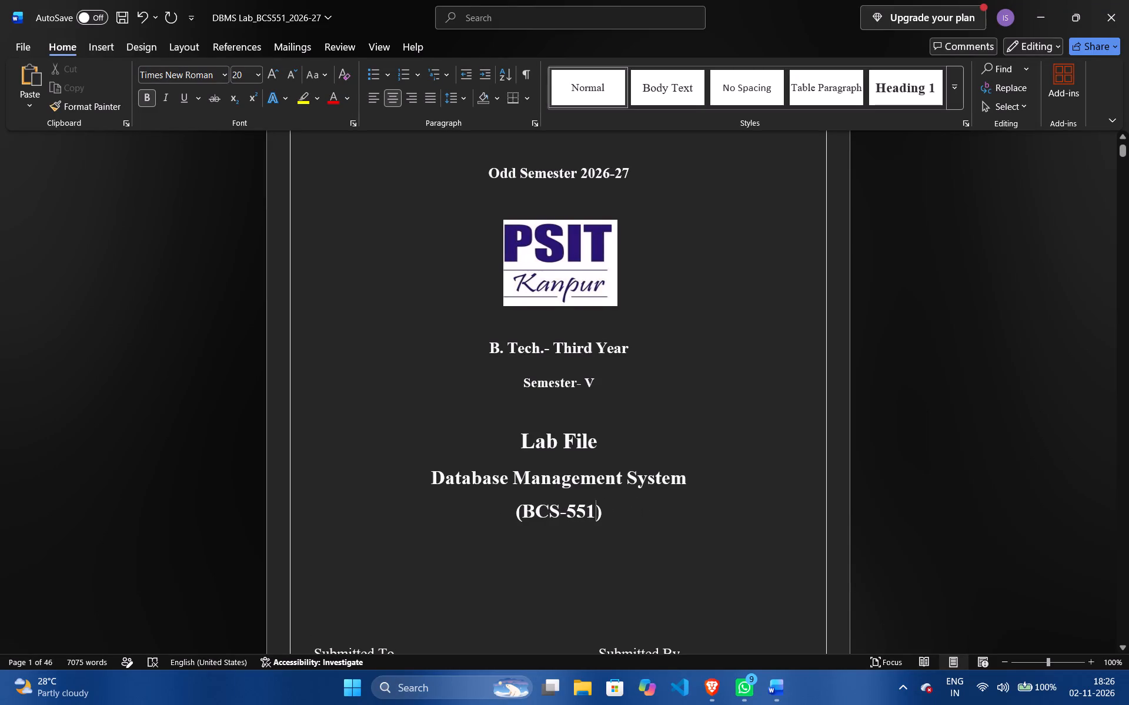
scroll(599, 578, "up", 3)
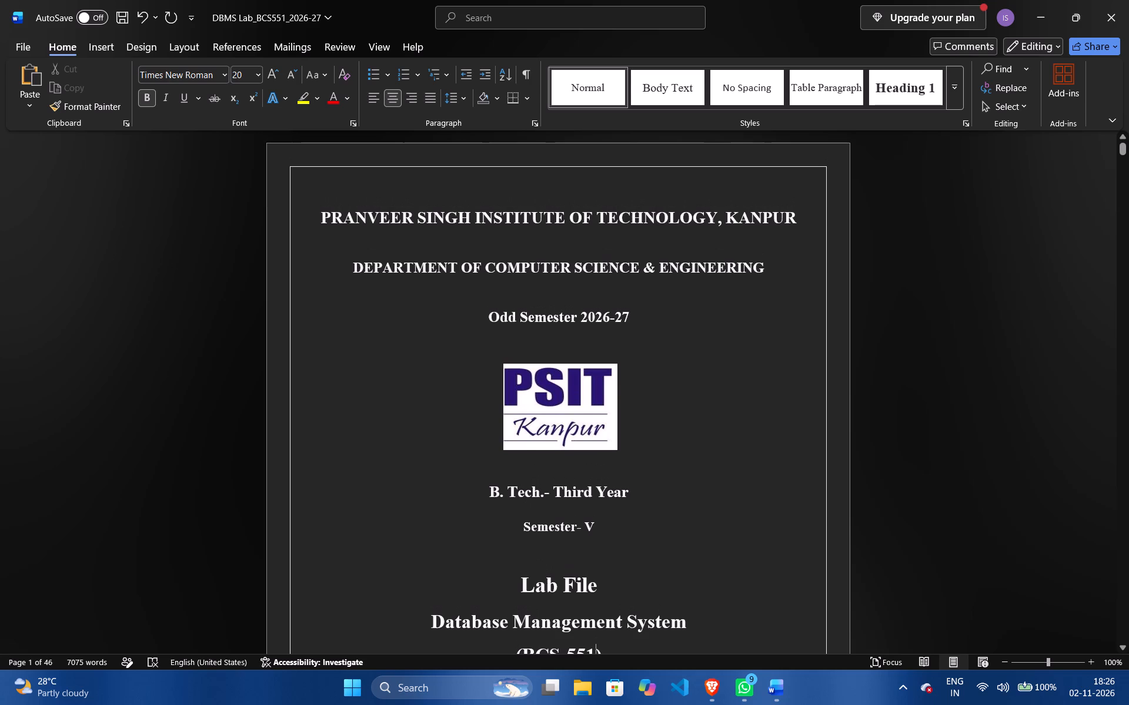
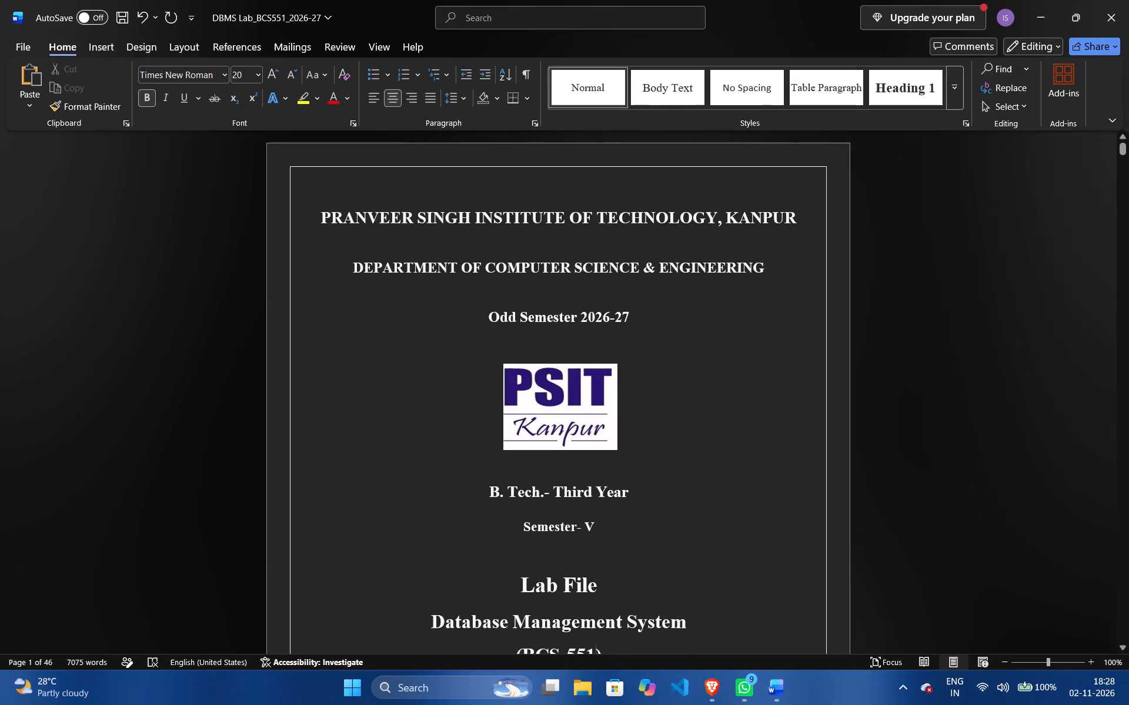
Add the line (ARTIFICIAL INTELLIGENCE AND MACHINE LEARNING) below the department name on the cover page.
left_click(763, 278)
left_click(770, 259)
key("Return")
type("(Ae")
key("BackSpace")
type("RTIFIAL")
key("shift+BackSpace")
key("shift+BackSpace")
type("CIAL")
key("space")
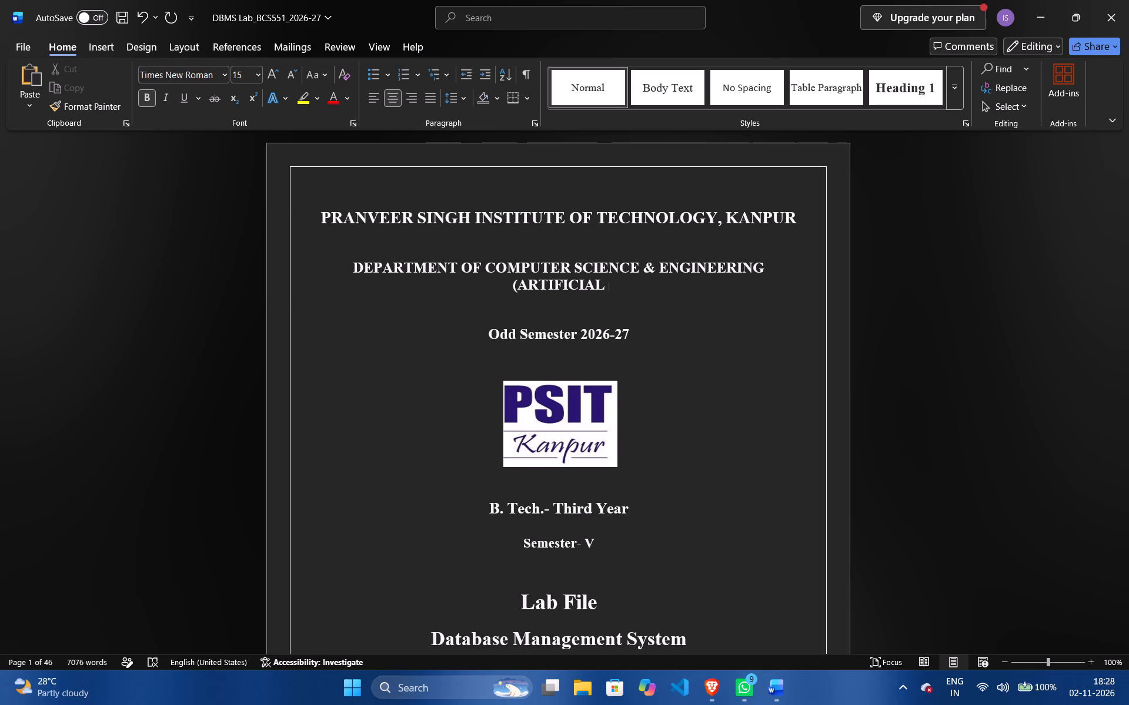
type("INI")
key("shift+BackSpace")
type("TELLIGENCE AND MACHINE LEARNING")
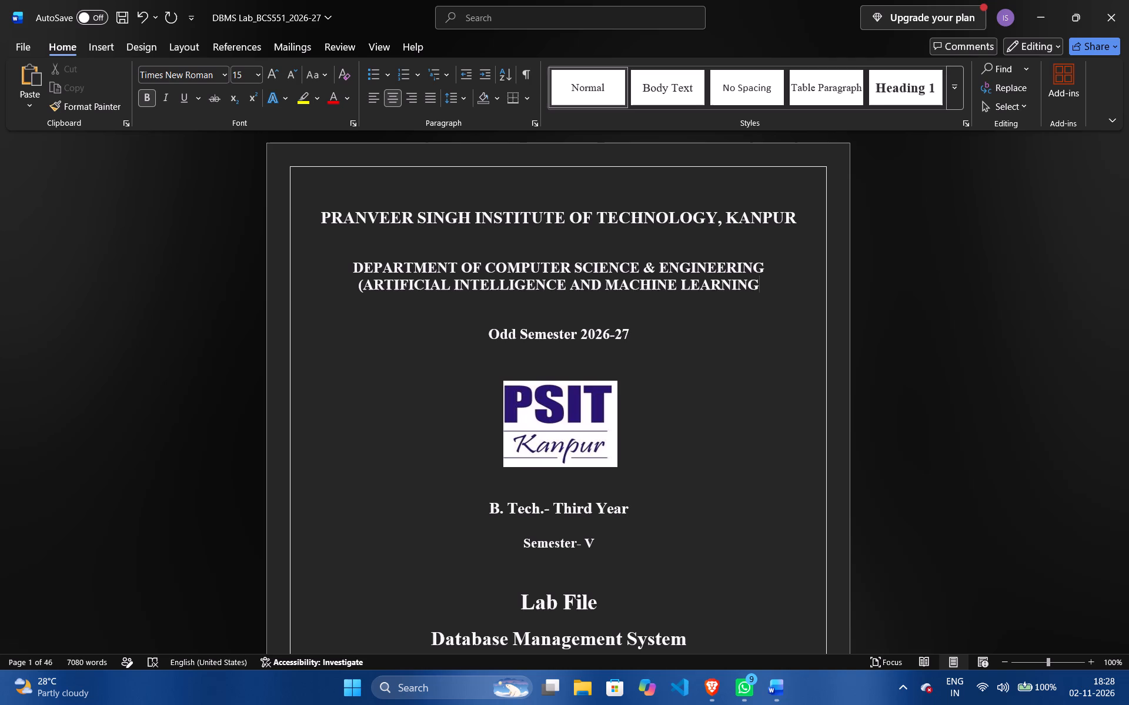
key("shift+parenright")
Clear the section and roll number entries under Submitted By on the cover page, keeping their labels.
scroll(771, 264, "down", 3)
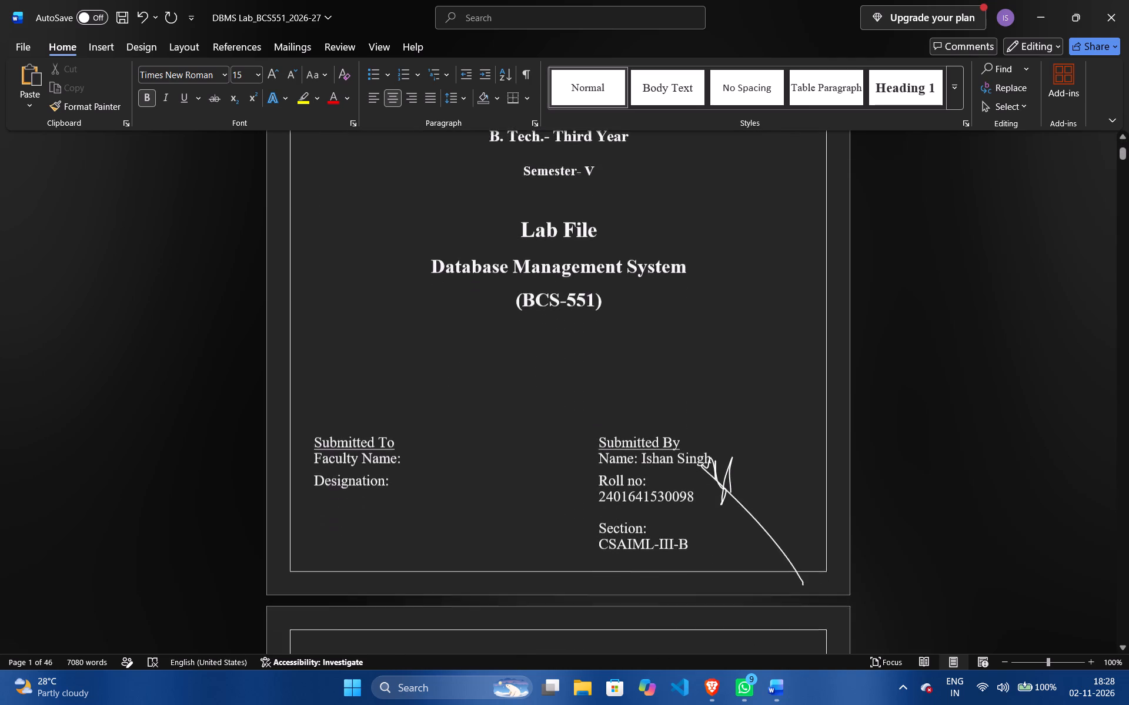
scroll(771, 264, "down", 2)
left_click_drag(707, 467, 696, 465)
double_click(696, 465)
key("ctrl+BackSpace")
key("ctrl+BackSpace")
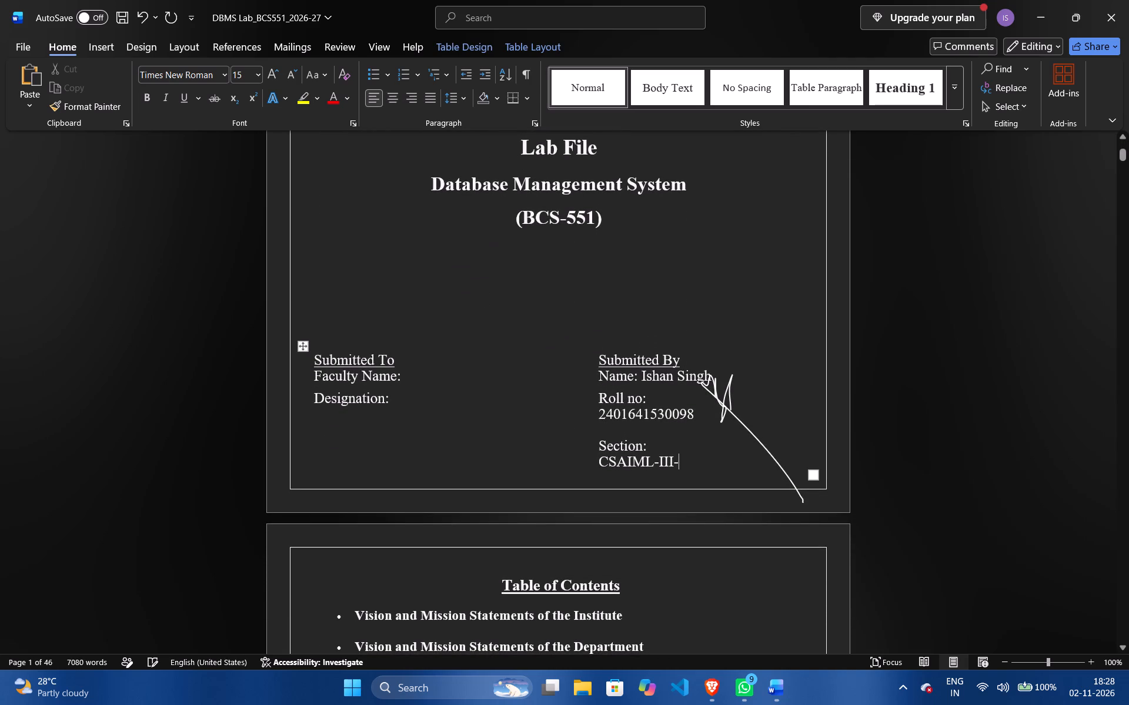
key("ctrl+BackSpace")
key("ctrl+BackSpace")
key("ctrl+BackSpace")
key("ctrl+BackSpace")
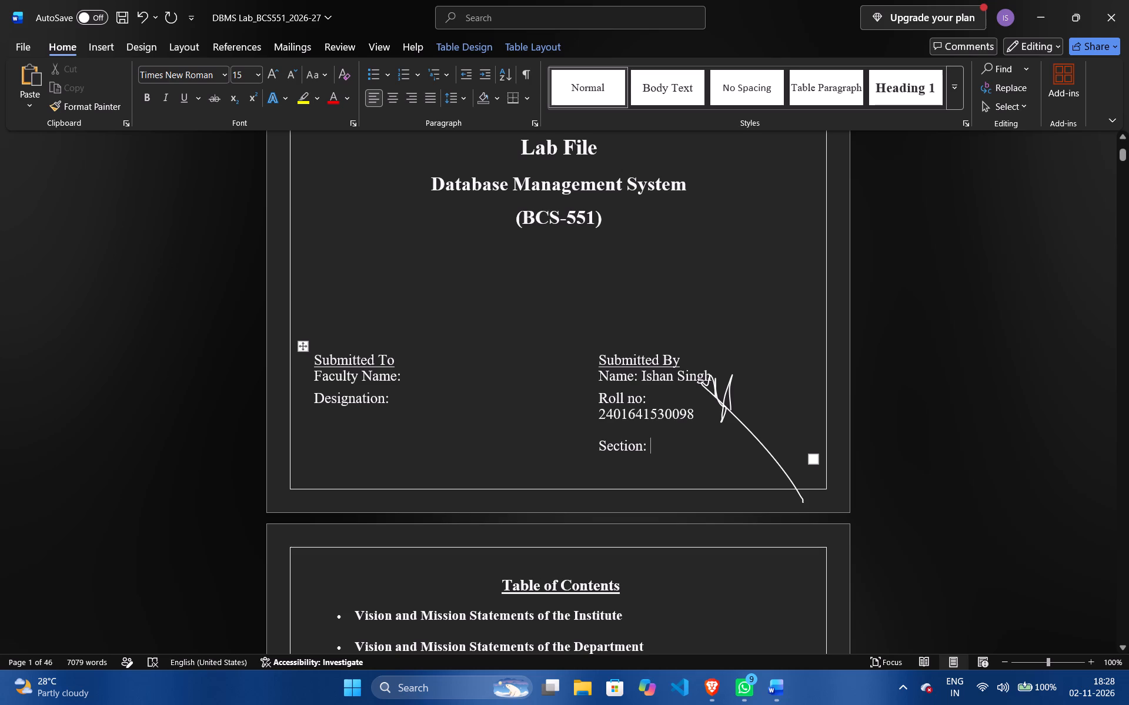
left_click(700, 415)
key("BackSpace")
key("ctrl+BackSpace")
key("ctrl+BackSpace")
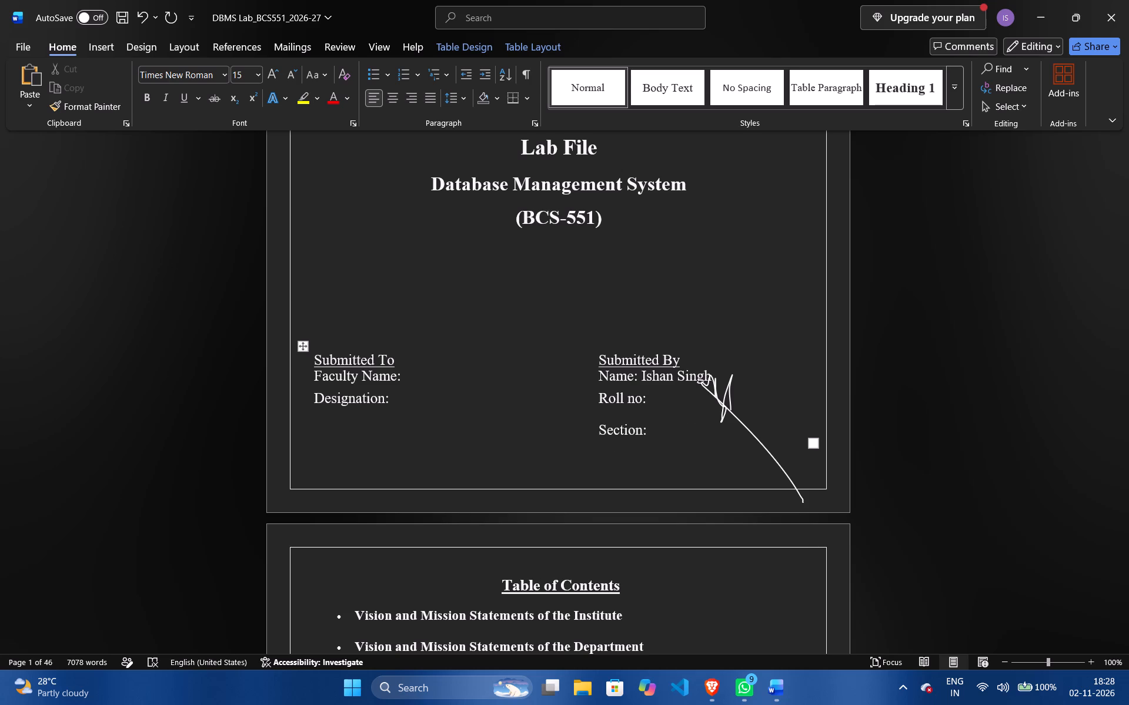
Delete the Name label and the student's name from the Submitted By block on the cover page.
key("Up")
key("Up")
key("Down")
key("ctrl+BackSpace")
key("ctrl+BackSpace")
key("ctrl+BackSpace")
key("ctrl+BackSpace")
key("Right")
key("Right")
key("Right")
key("Right")
key("Right")
key("Right")
key("Right")
key("Right")
key("Right")
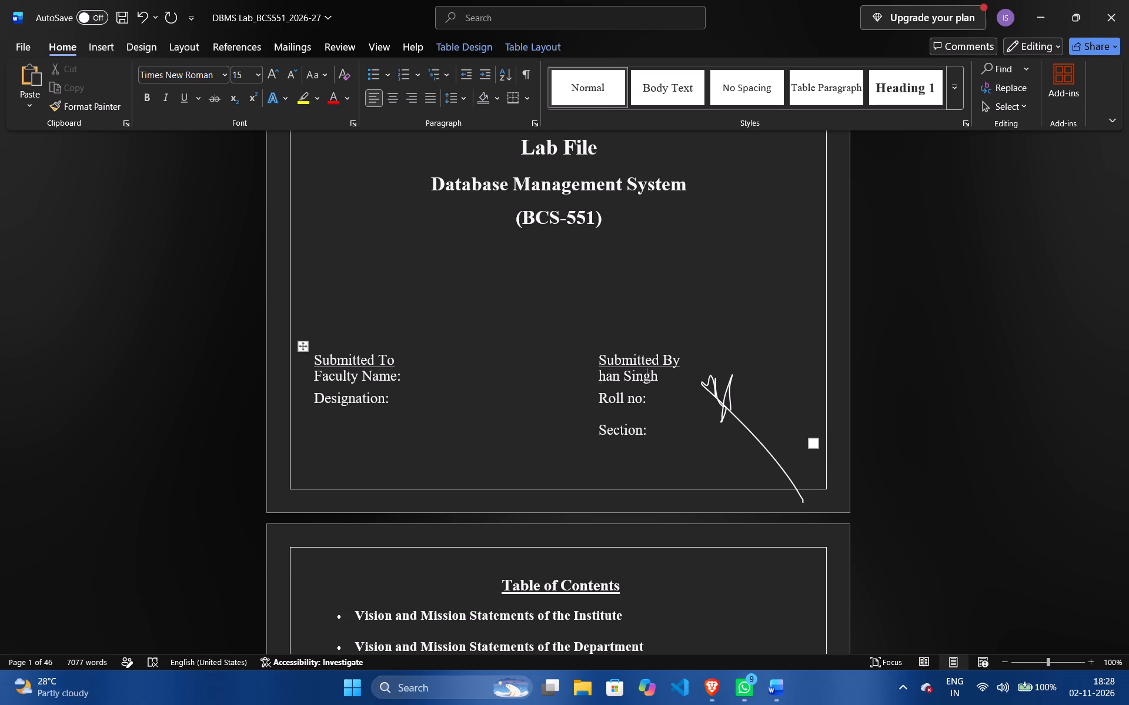
key("ctrl+BackSpace")
key("ctrl+BackSpace")
key("ctrl+BackSpace")
key("BackSpace")
key("BackSpace")
key("BackSpace")
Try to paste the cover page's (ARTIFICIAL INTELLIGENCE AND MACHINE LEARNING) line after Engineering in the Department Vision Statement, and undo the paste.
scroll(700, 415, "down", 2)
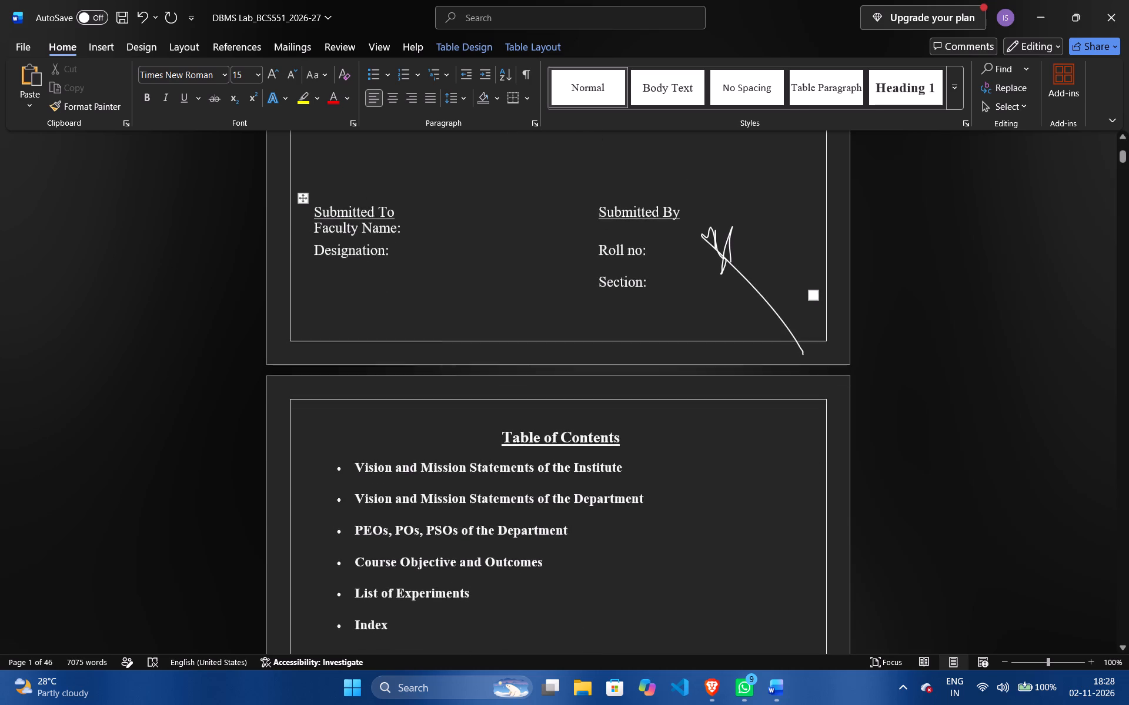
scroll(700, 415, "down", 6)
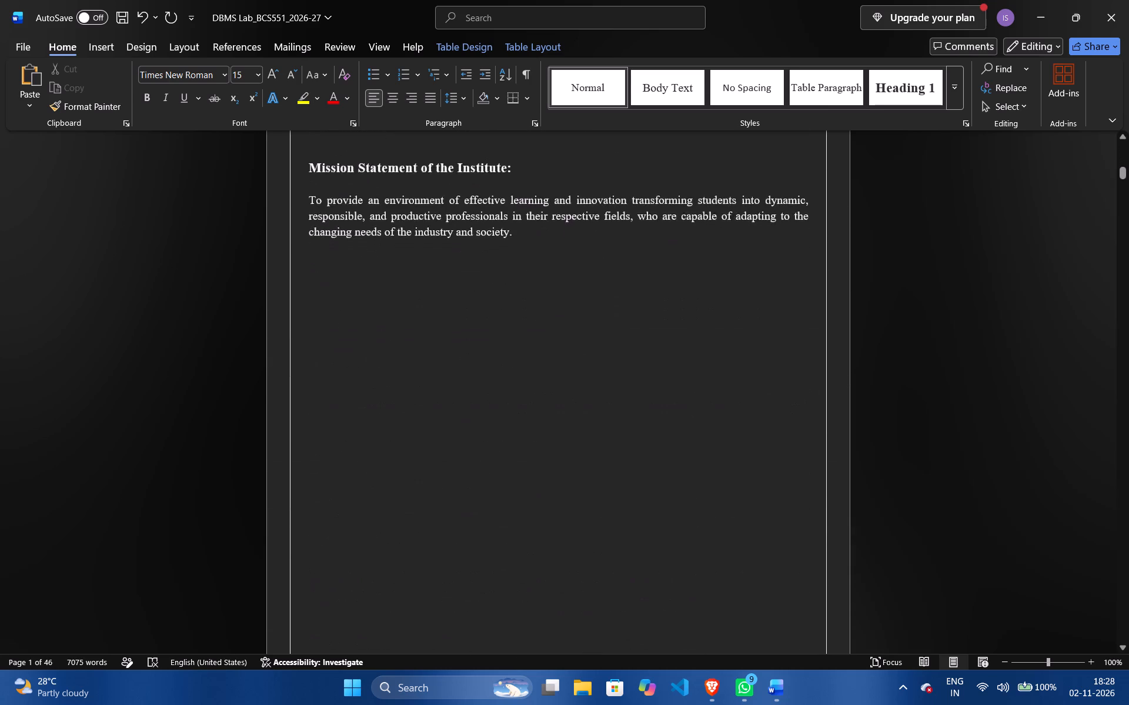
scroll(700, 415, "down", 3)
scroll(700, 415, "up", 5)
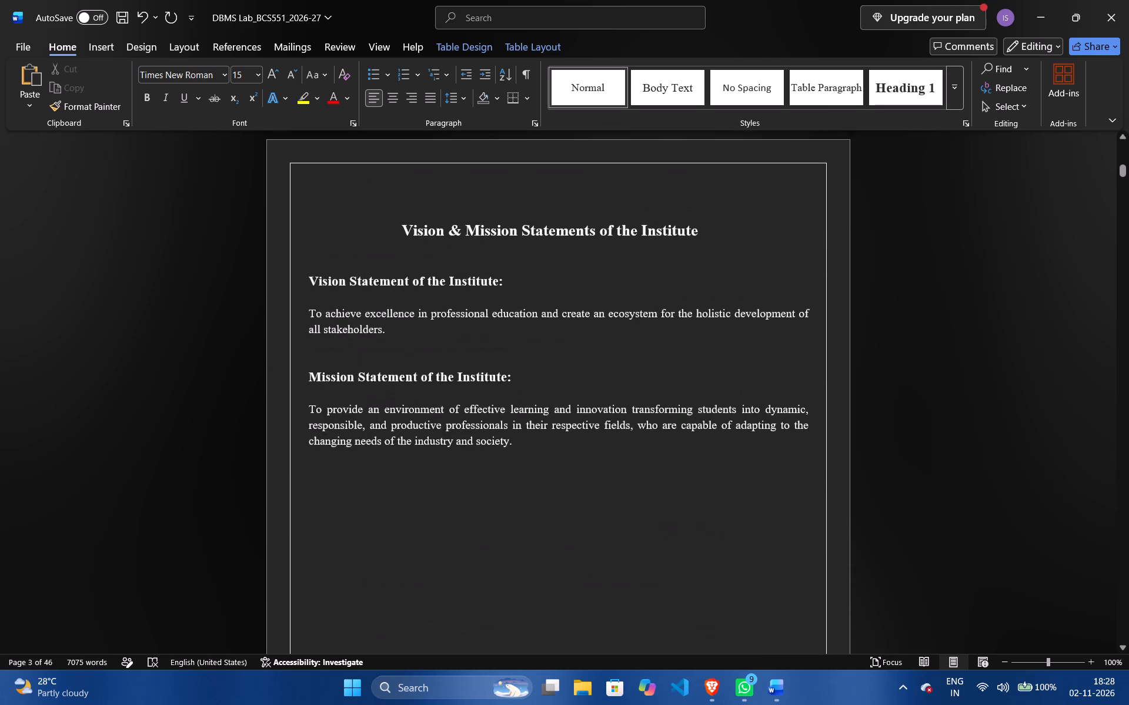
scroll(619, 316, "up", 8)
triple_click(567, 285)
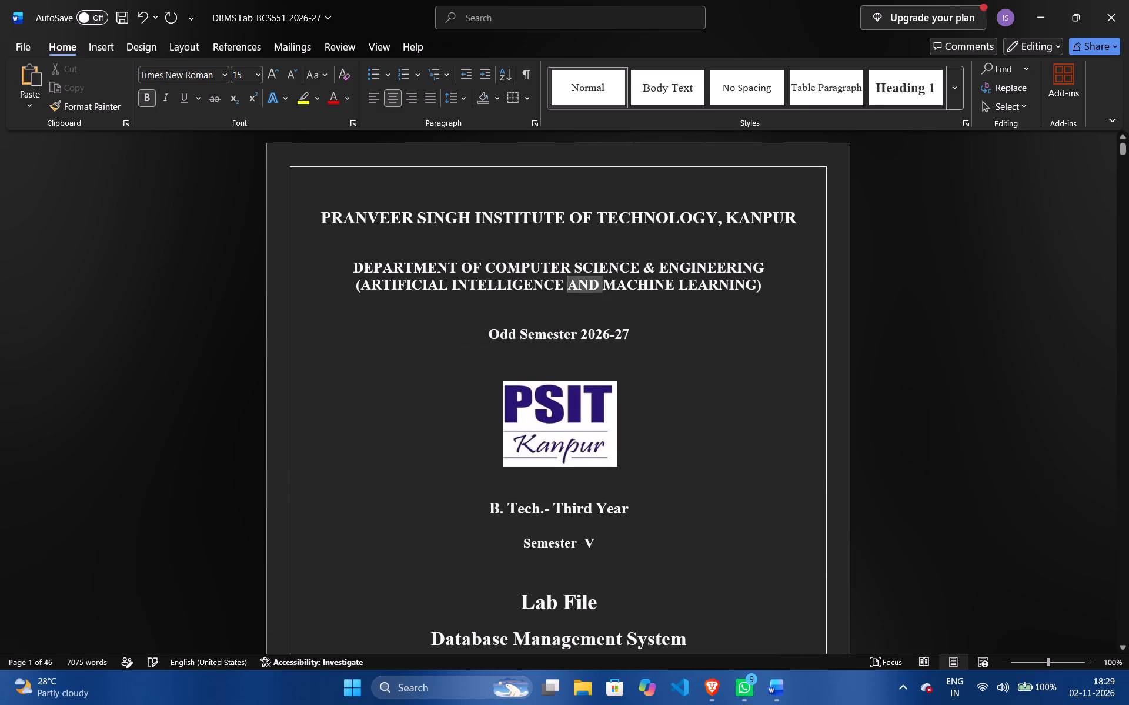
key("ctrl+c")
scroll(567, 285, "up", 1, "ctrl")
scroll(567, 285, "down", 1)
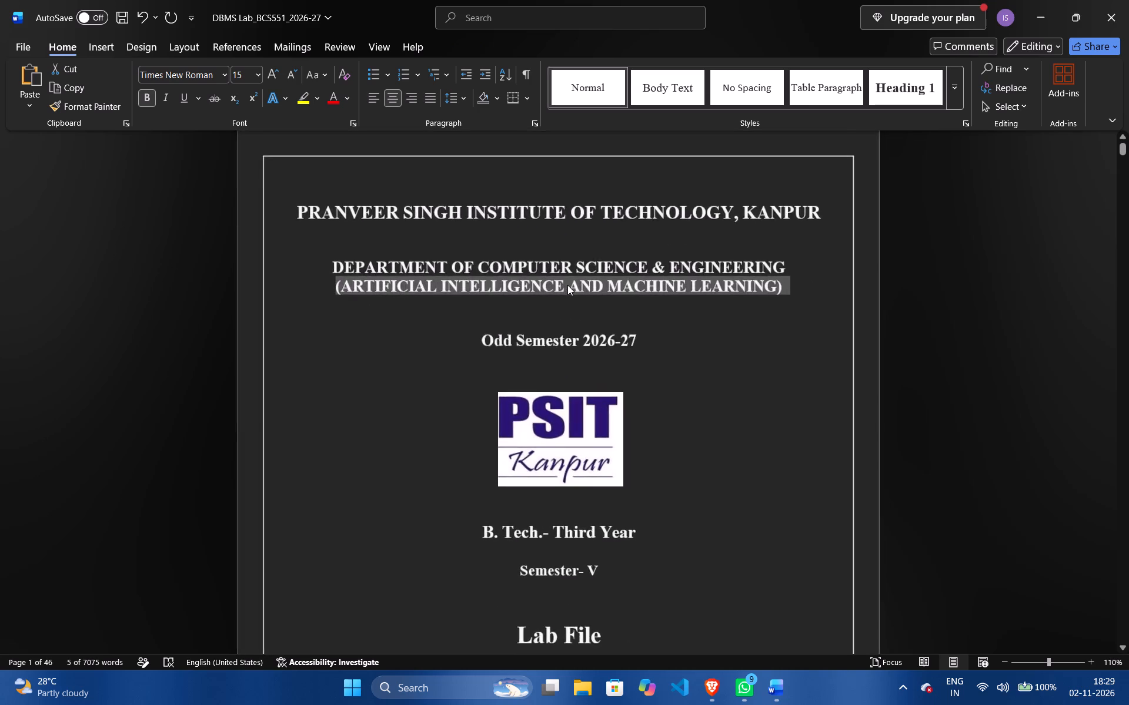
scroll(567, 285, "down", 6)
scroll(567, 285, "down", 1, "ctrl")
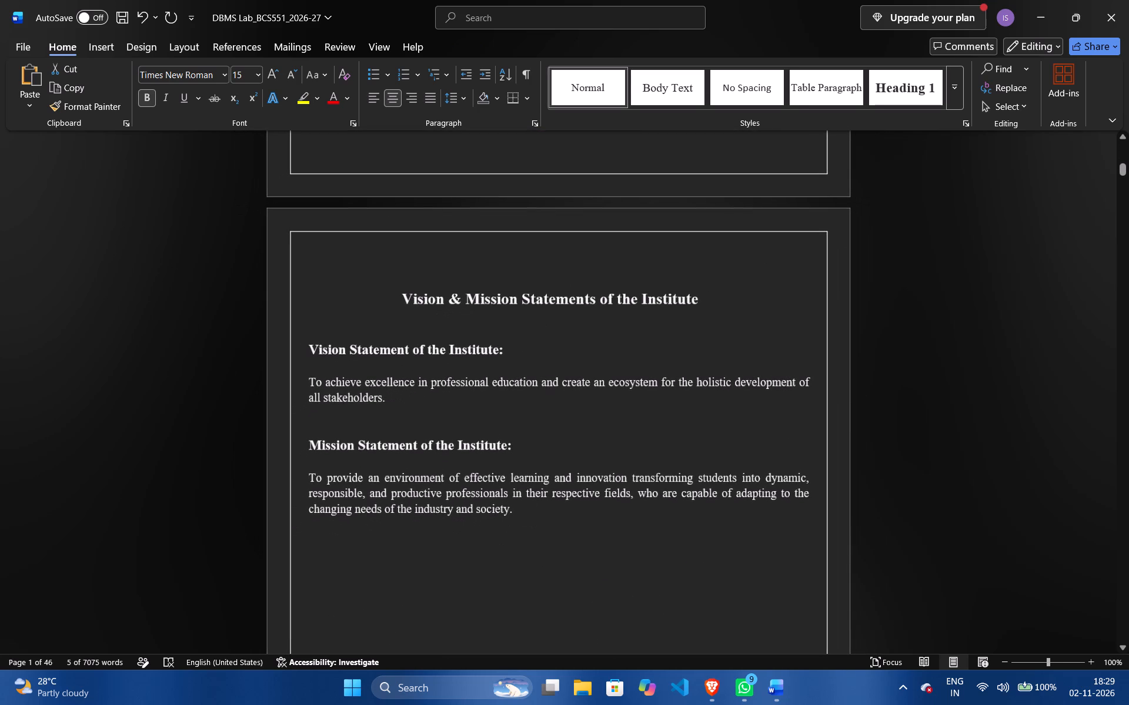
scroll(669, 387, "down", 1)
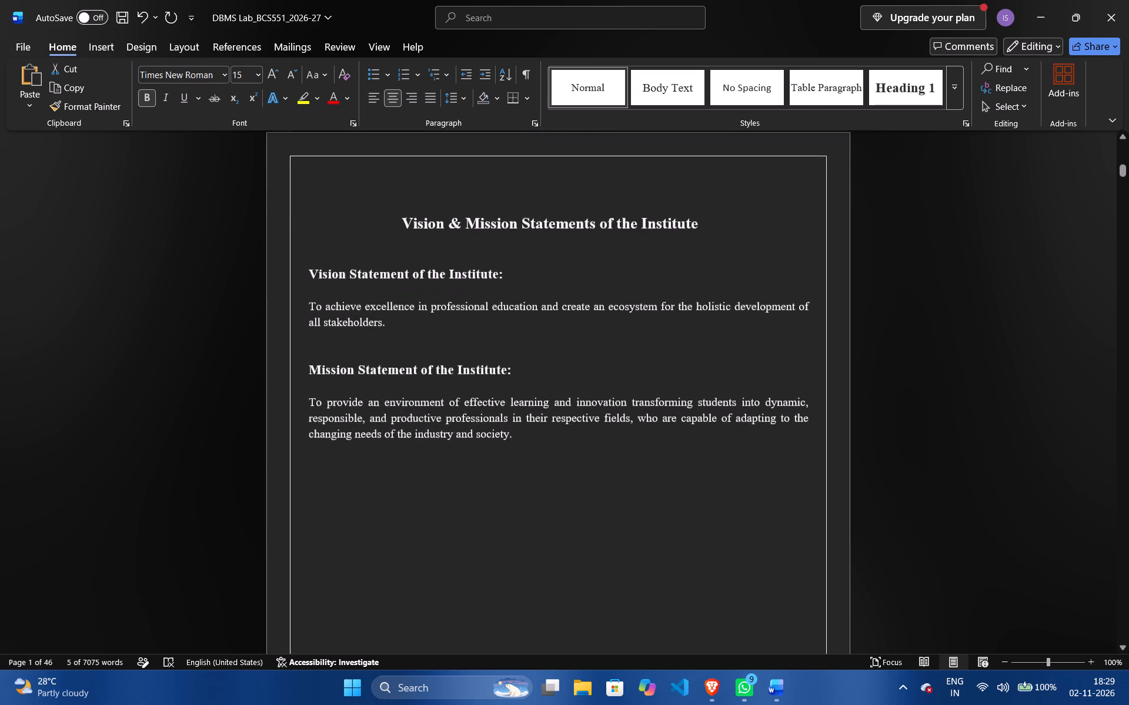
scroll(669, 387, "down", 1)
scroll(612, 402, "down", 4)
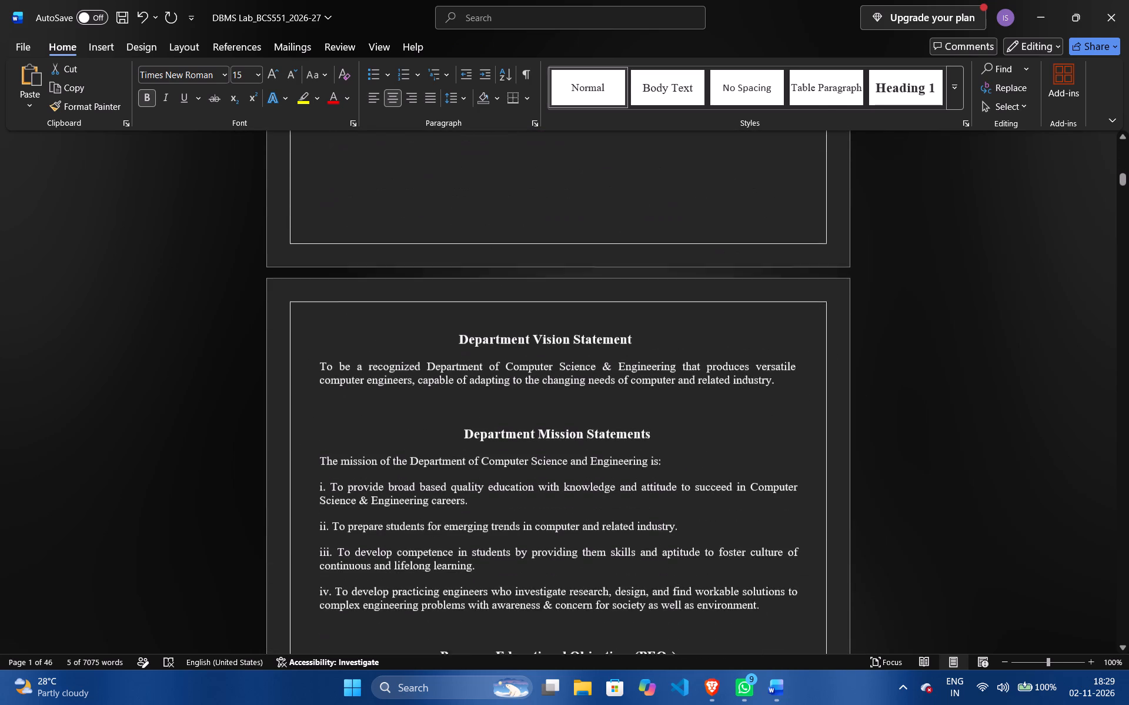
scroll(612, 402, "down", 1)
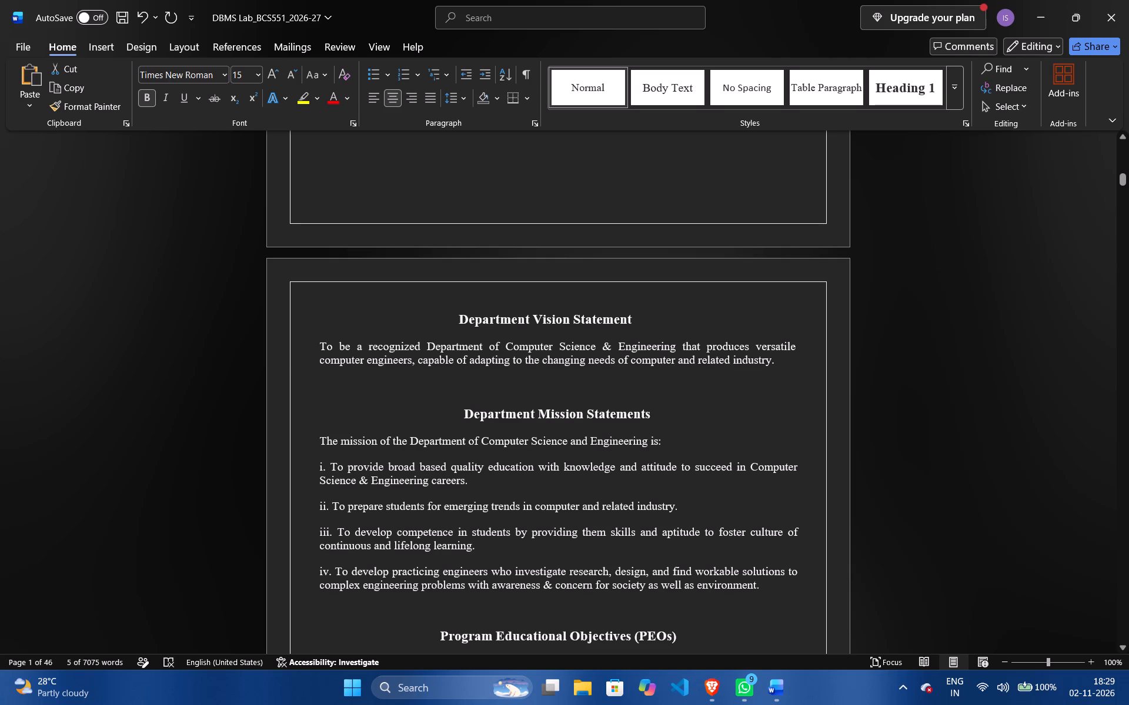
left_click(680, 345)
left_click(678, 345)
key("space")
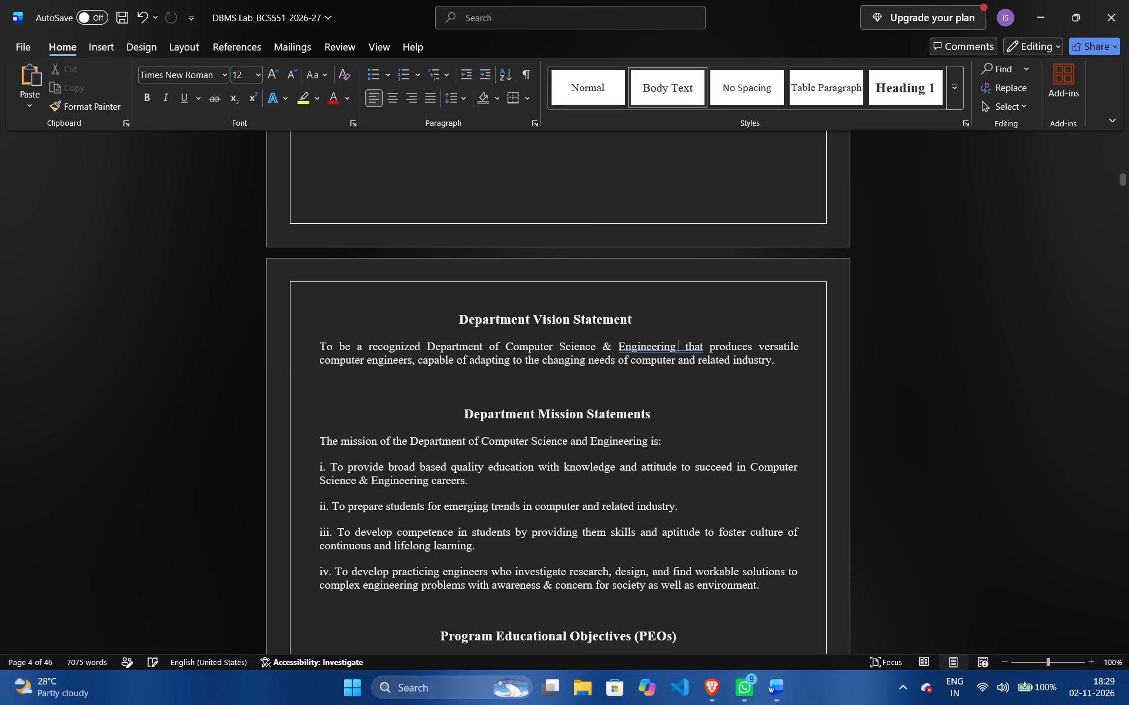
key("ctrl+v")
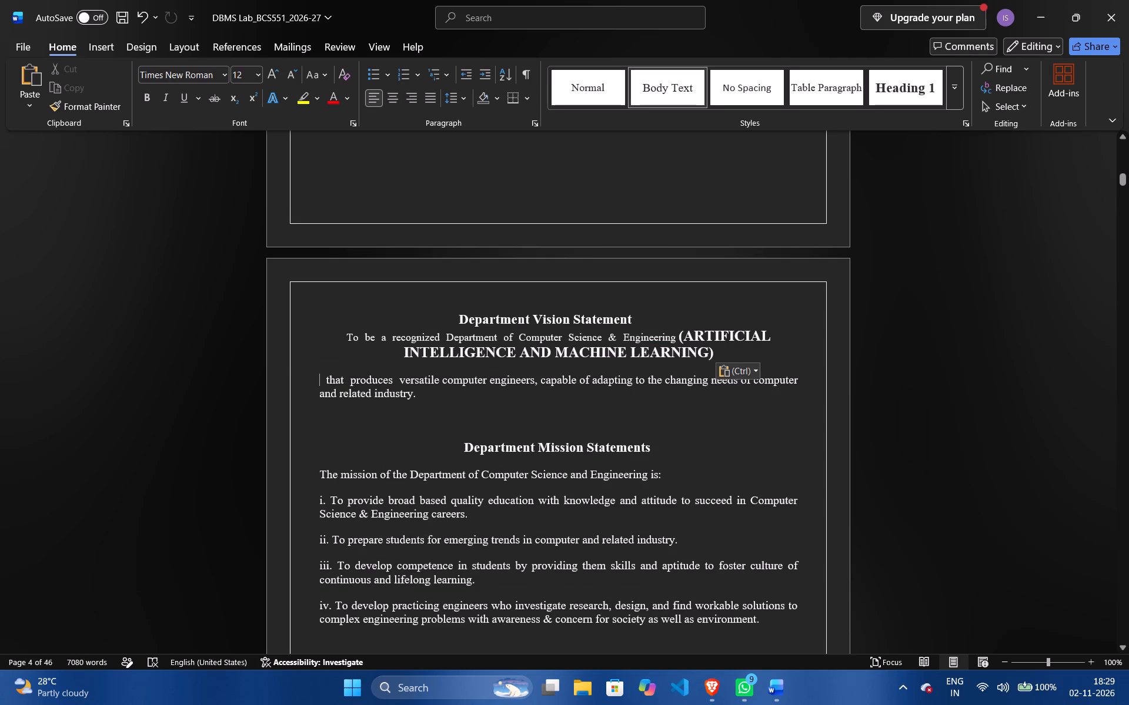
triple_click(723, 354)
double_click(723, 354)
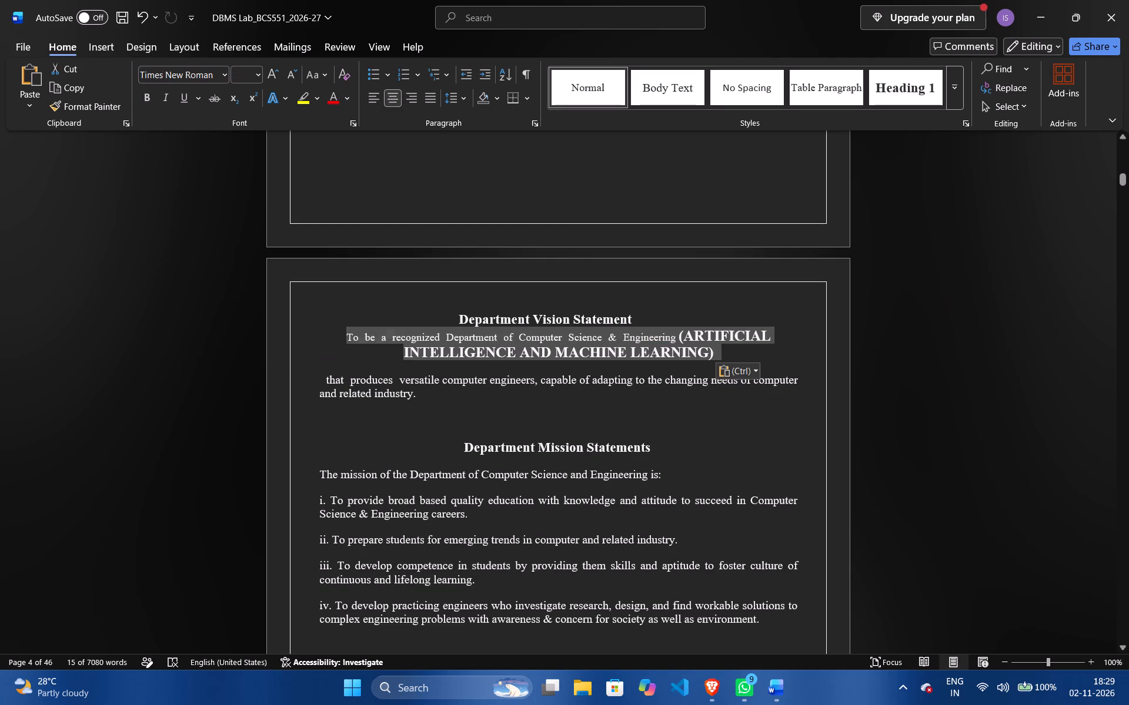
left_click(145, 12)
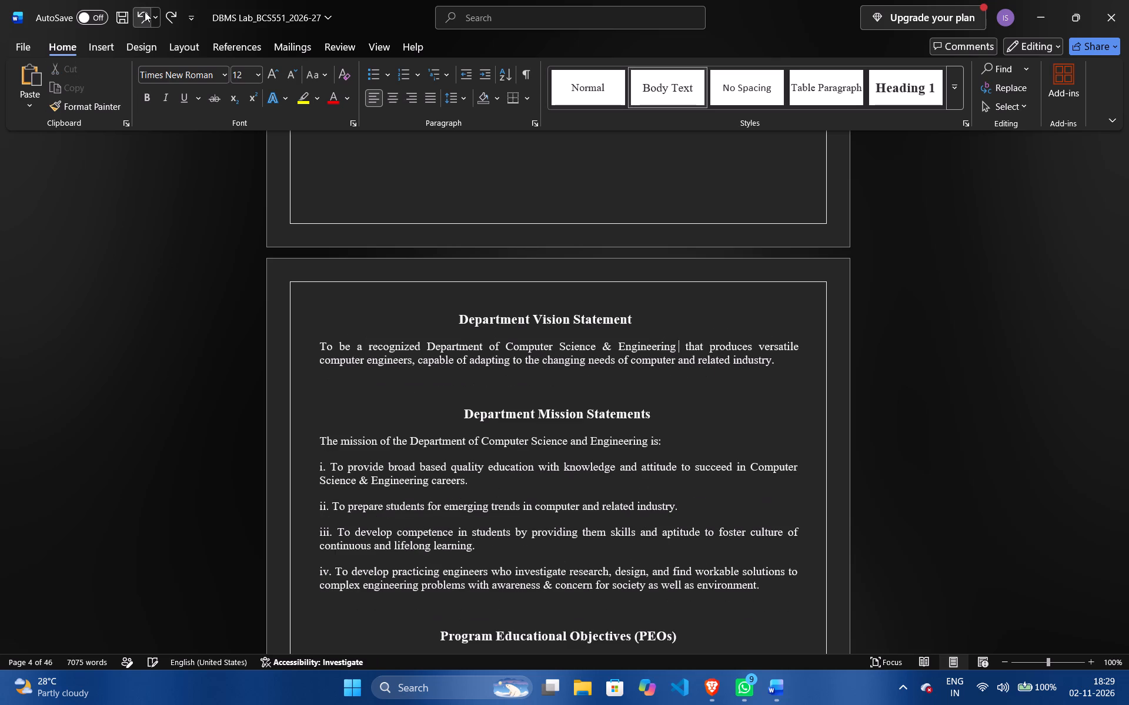
Insert (Artificial Intelligence And Machine Learning) after Computer Science & Engineering in the Department Vision Statement.
type("(A")
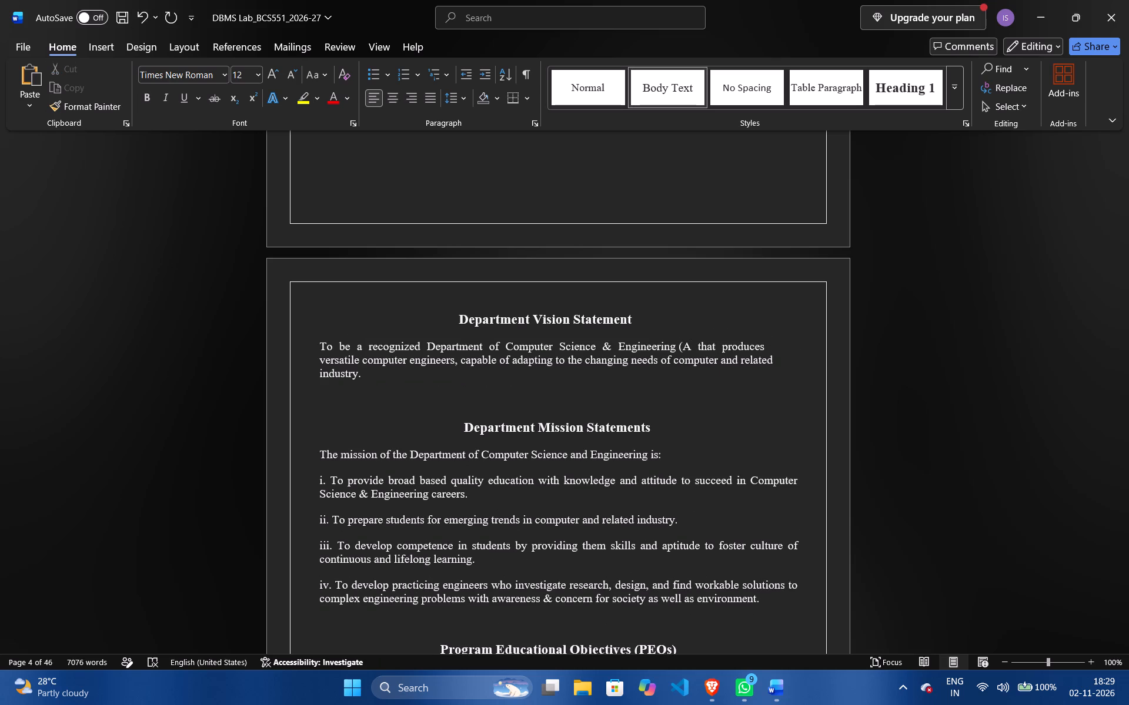
type("rtificial Intellgi")
key("BackSpace")
key("BackSpace")
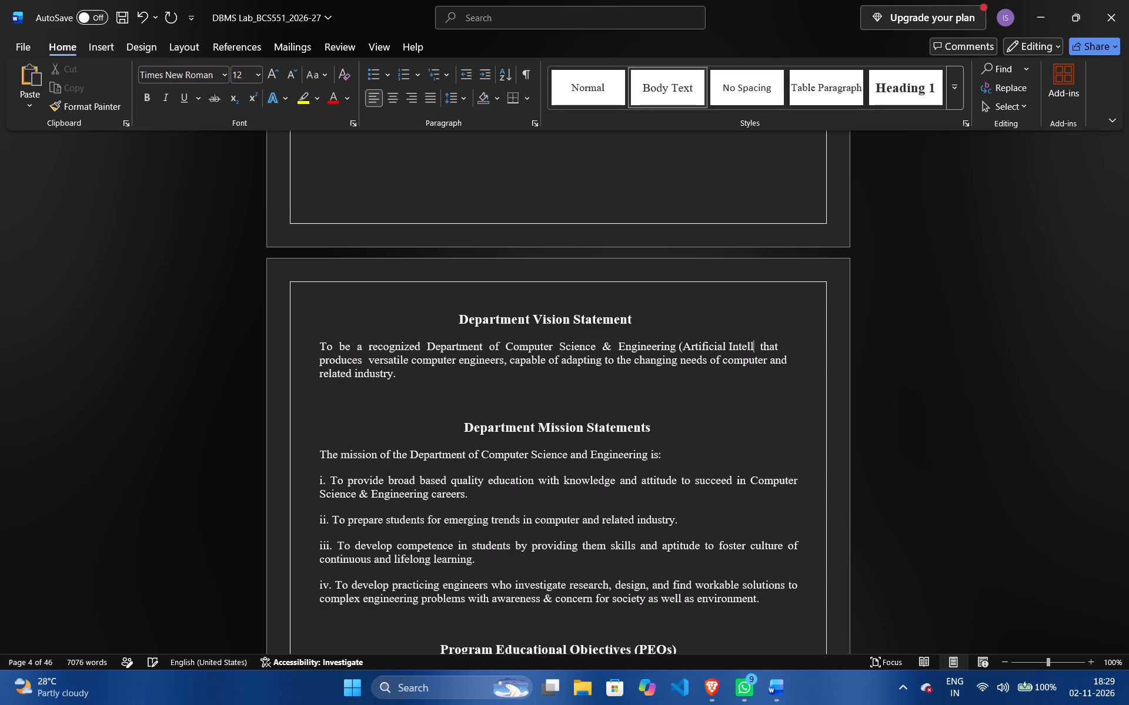
type("igence And MAch")
key("BackSpace")
key("BackSpace")
key("a")
key("BackSpace")
type("ch")
key("BackSpace")
key("BackSpace")
key("BackSpace")
type("achine Learning)")
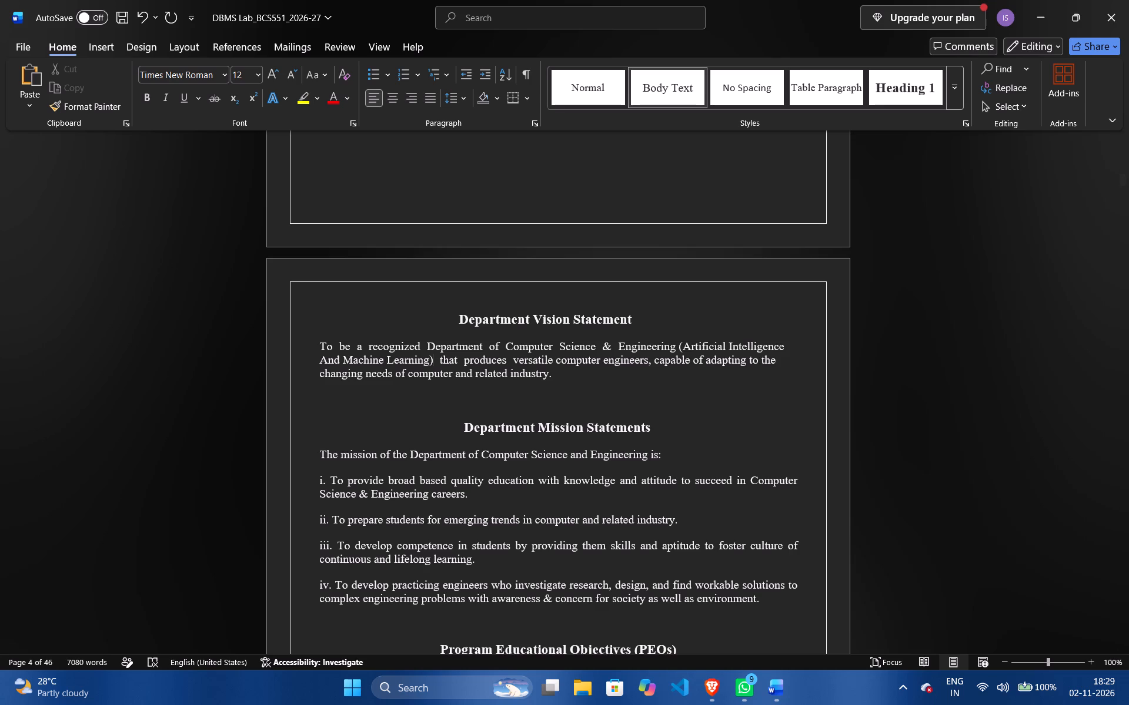
Insert (Artificial Intelligence And Machine Learning) after Computer Science and Engineering in the introductory line of the Department Mission Statements.
scroll(512, 407, "down", 1)
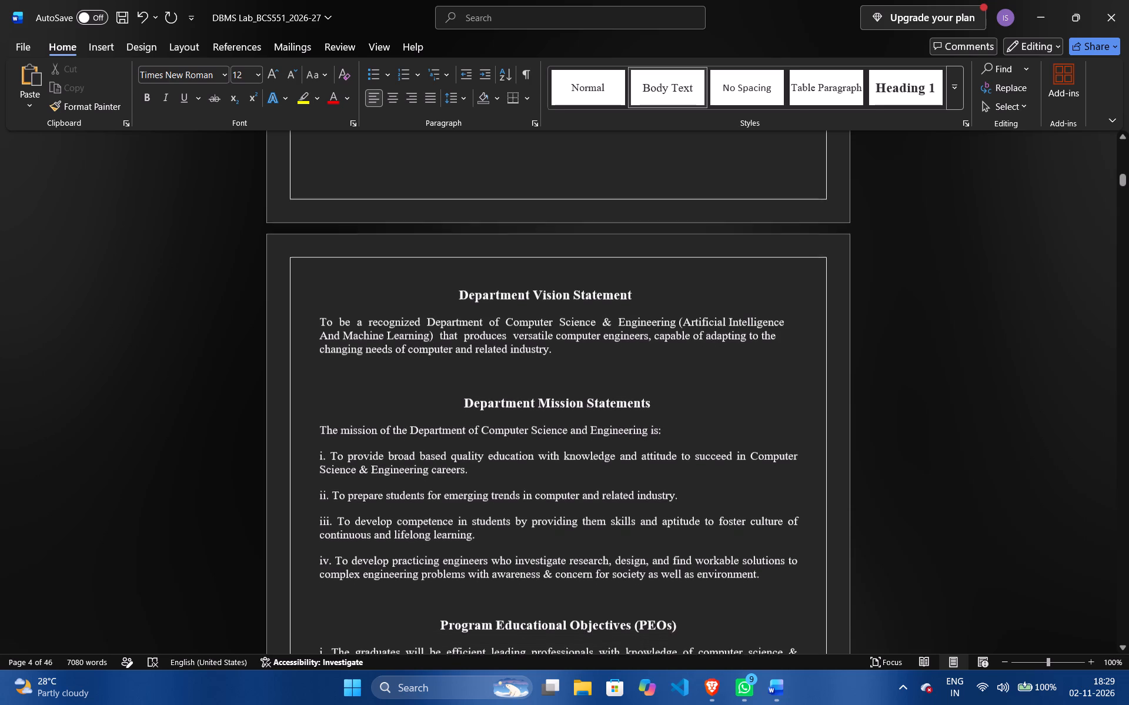
scroll(512, 407, "down", 1)
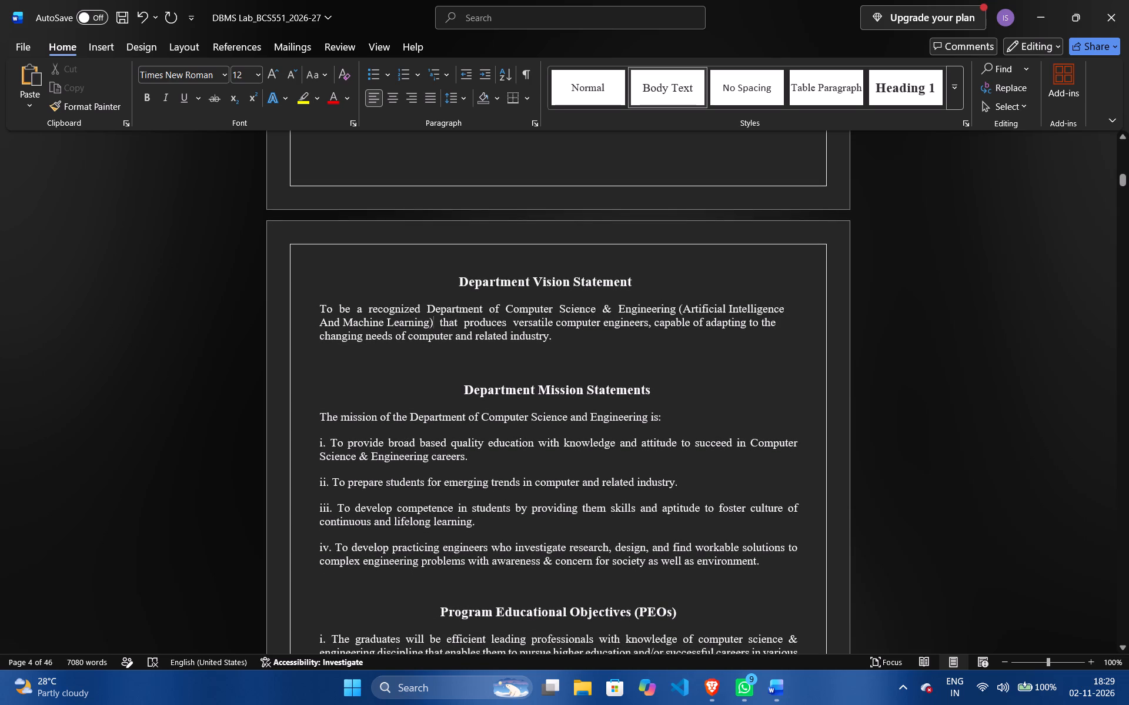
left_click(647, 415)
key("space")
type("(Aerr")
key("BackSpace")
key("BackSpace")
key("BackSpace")
type("rtificial Integ")
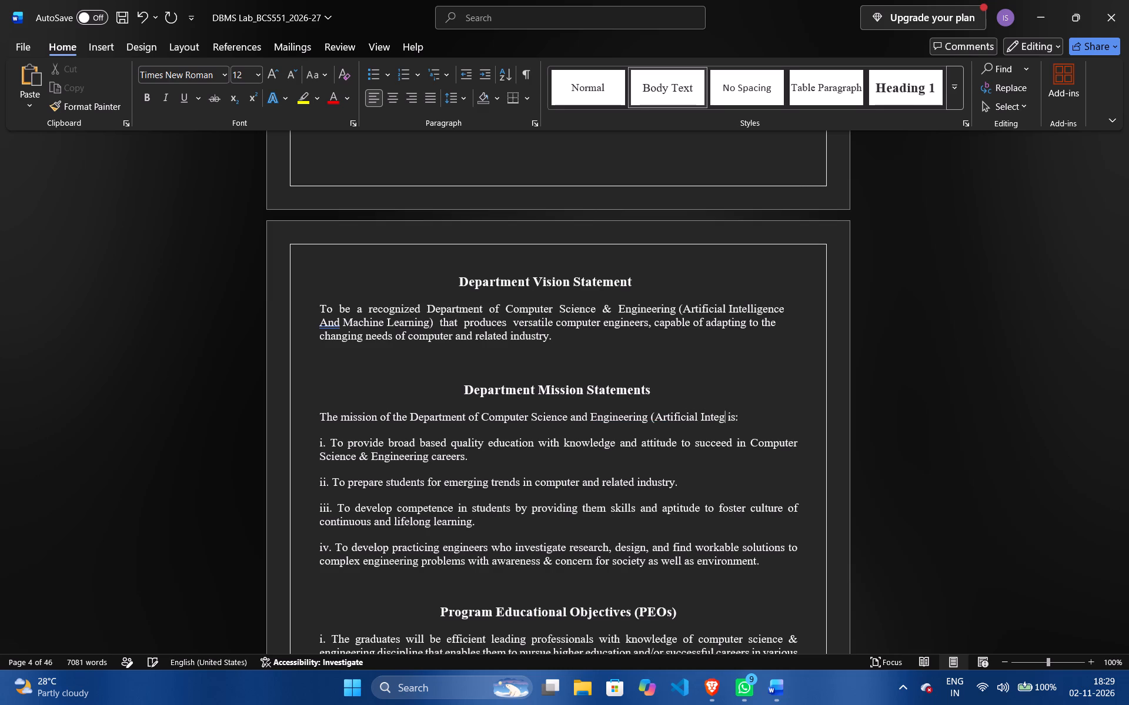
key("BackSpace")
type("llgi")
key("BackSpace")
key("BackSpace")
type("igence And Machine l")
key("BackSpace")
type("lea")
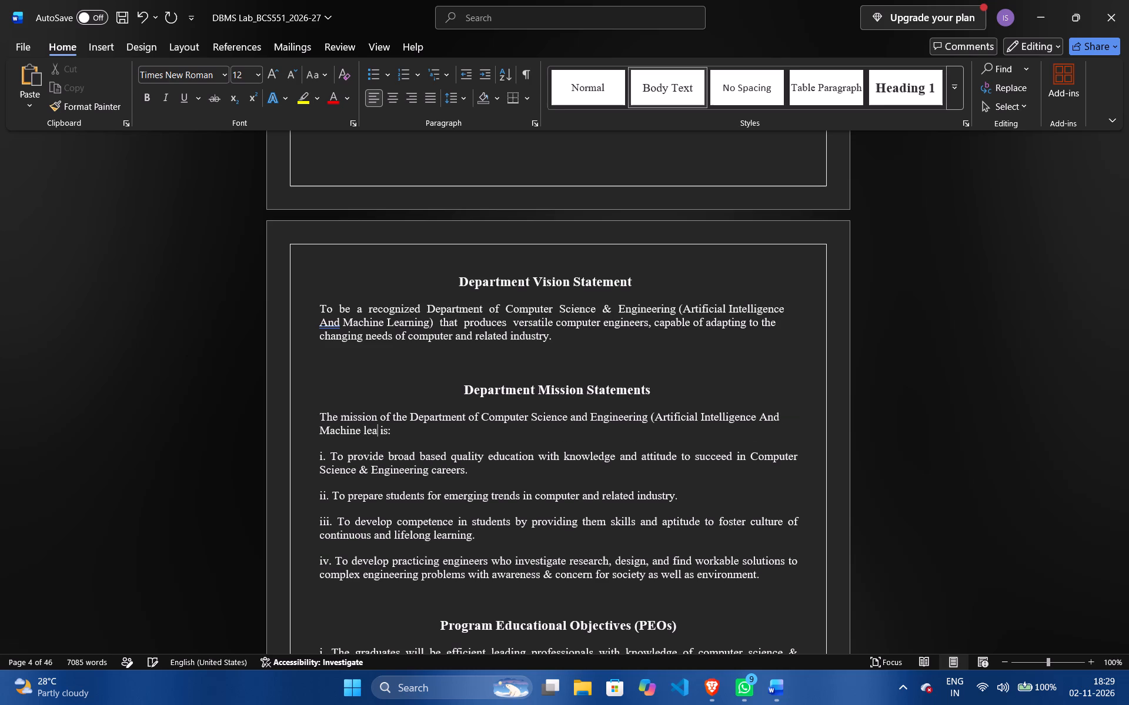
key("BackSpace")
key("BackSpace")
key("BackSpace")
type("Learning)")
Insert (Artificial Intelligence And Machine Learning) before careers in point i of the Department Mission Statements.
scroll(707, 502, "down", 1)
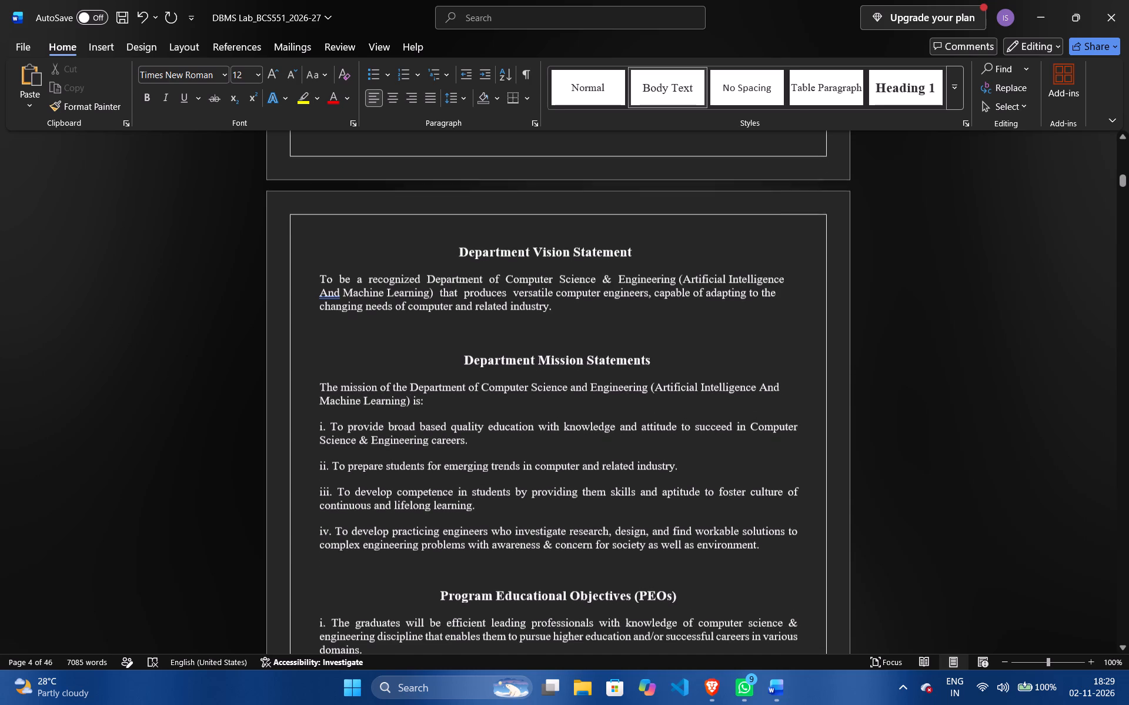
scroll(707, 502, "down", 1)
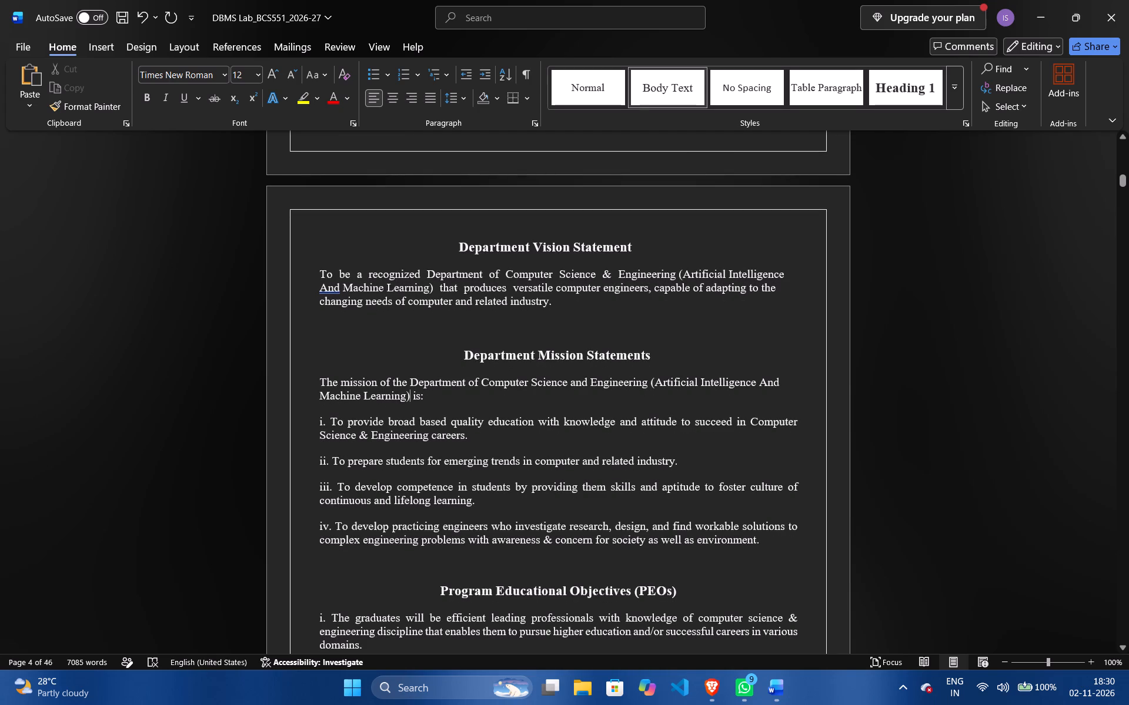
left_click(432, 439)
type("(a")
key("shift+BackSpace")
type("Artiif")
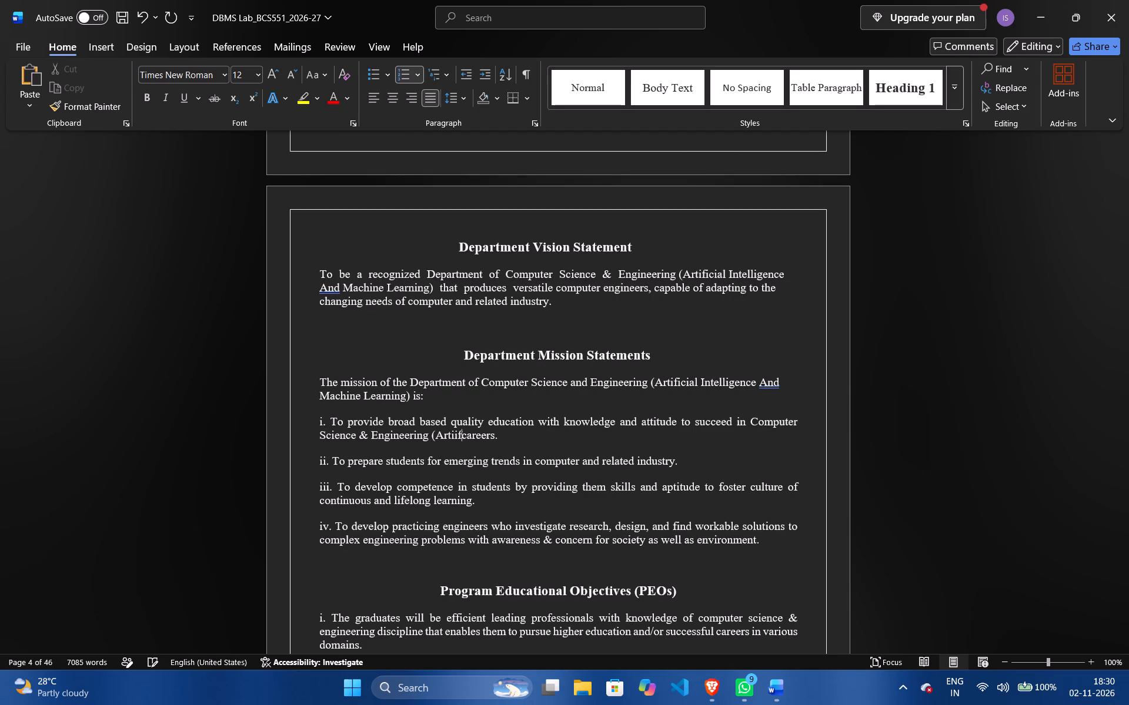
key("BackSpace")
key("BackSpace")
type("ficial Intellig")
type("ence And Machine Learnig")
key("BackSpace")
type("ng(")
key("space")
key("BackSpace")
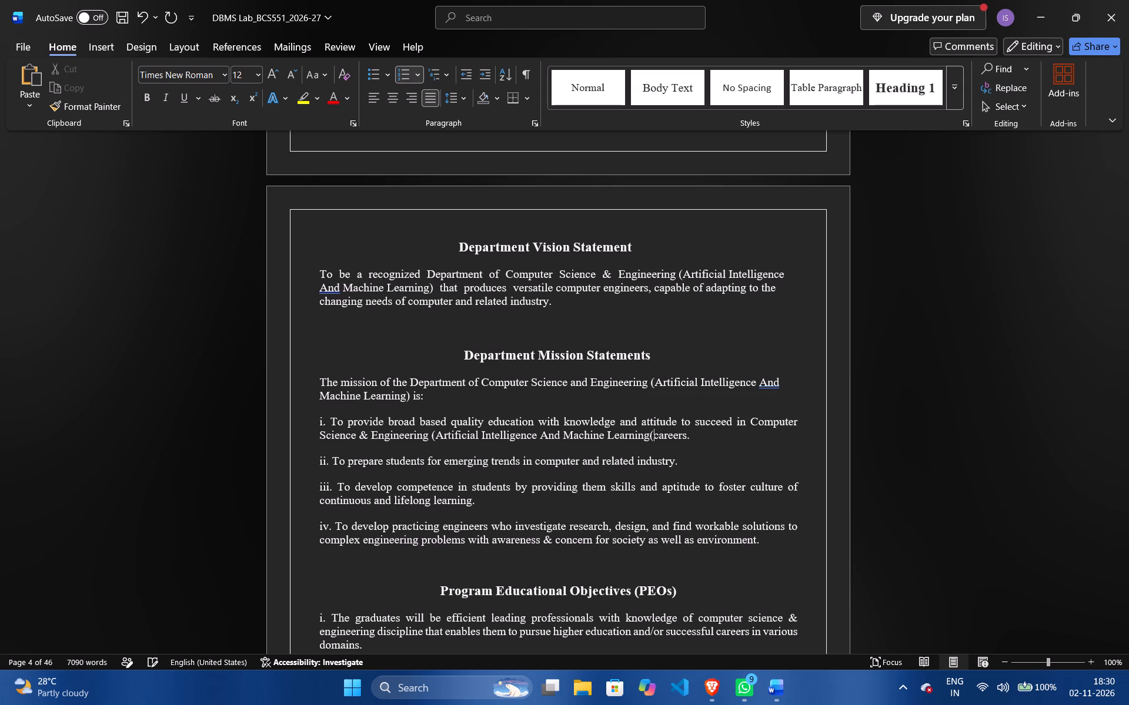
key("shift+BackSpace")
type("(")
key("space")
key("BackSpace")
key("BackSpace")
type(")")
key("space")
Insert (Artificial Intelligence And Machine Learning) before discipline in point i of the Program Educational Objectives (PEOs).
scroll(399, 484, "down", 1)
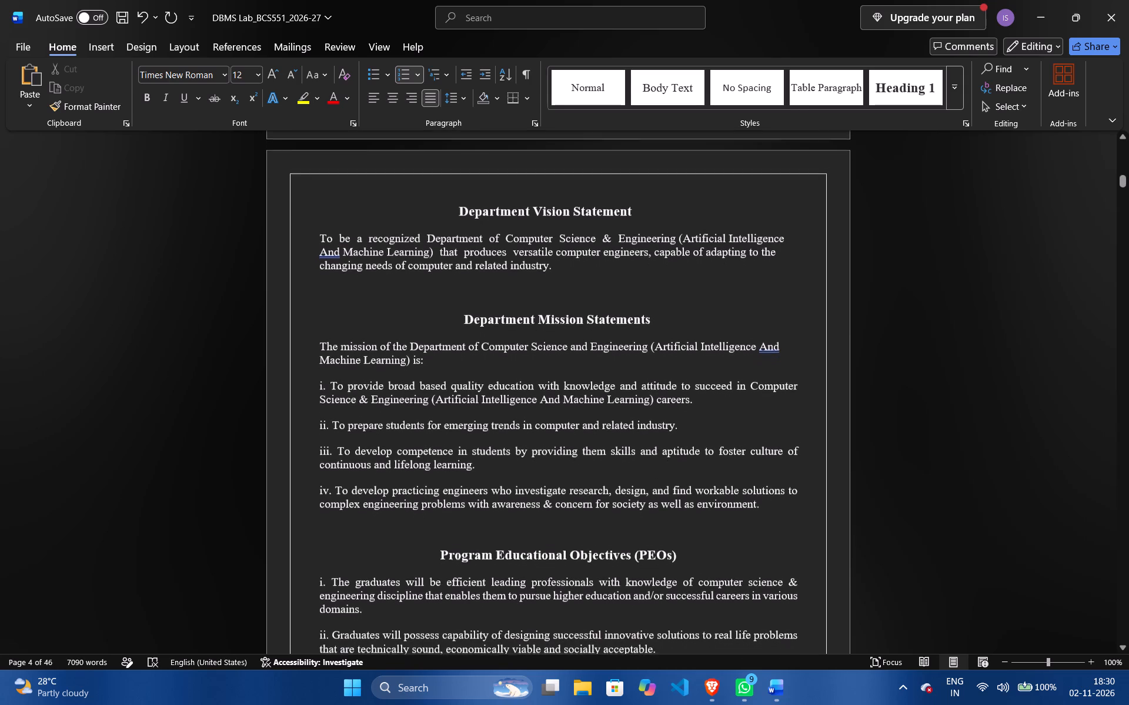
scroll(399, 484, "down", 1)
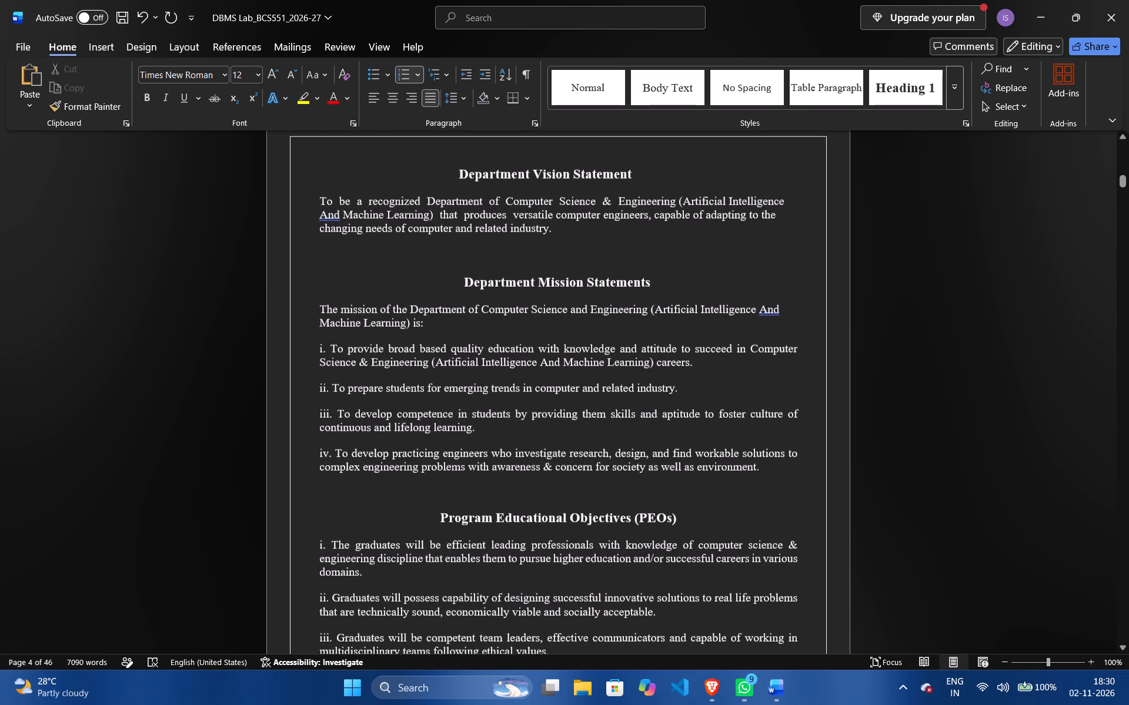
scroll(399, 484, "down", 1)
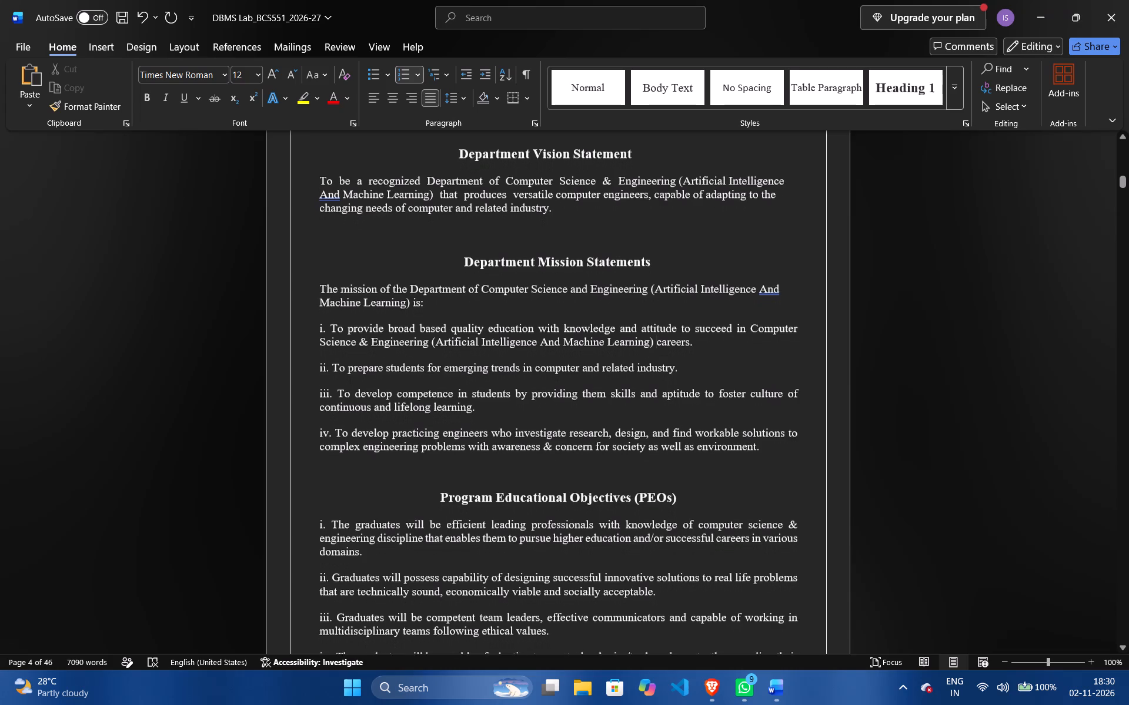
scroll(399, 484, "down", 2)
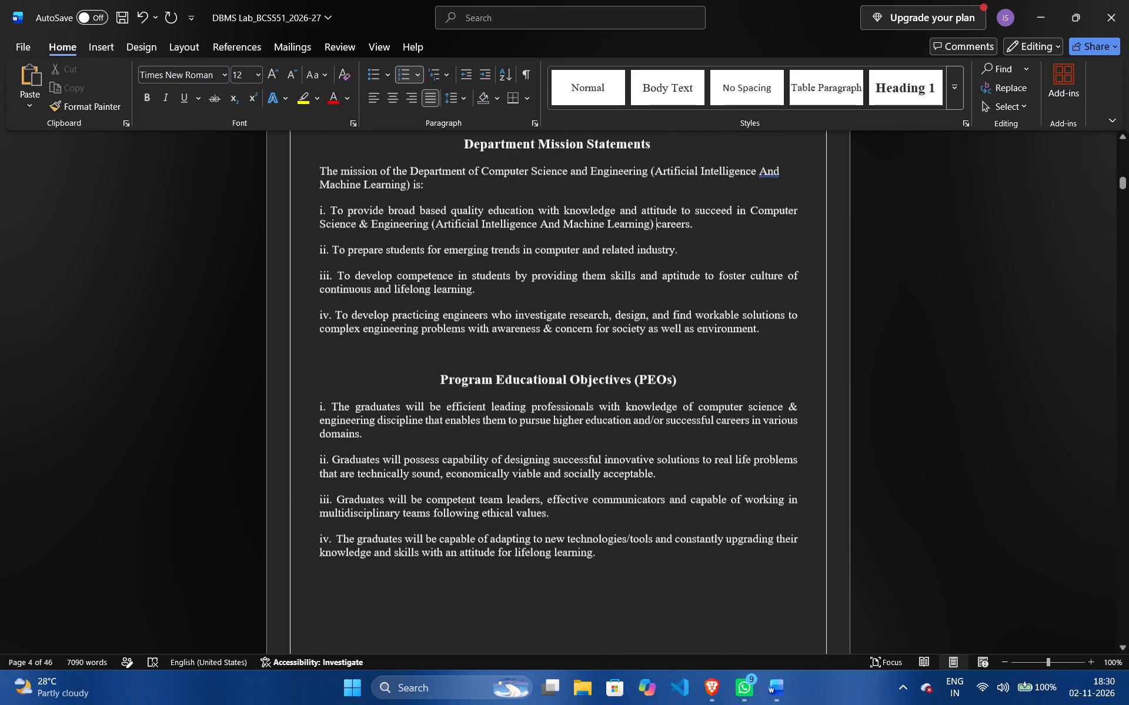
scroll(399, 484, "down", 1)
left_click(376, 420)
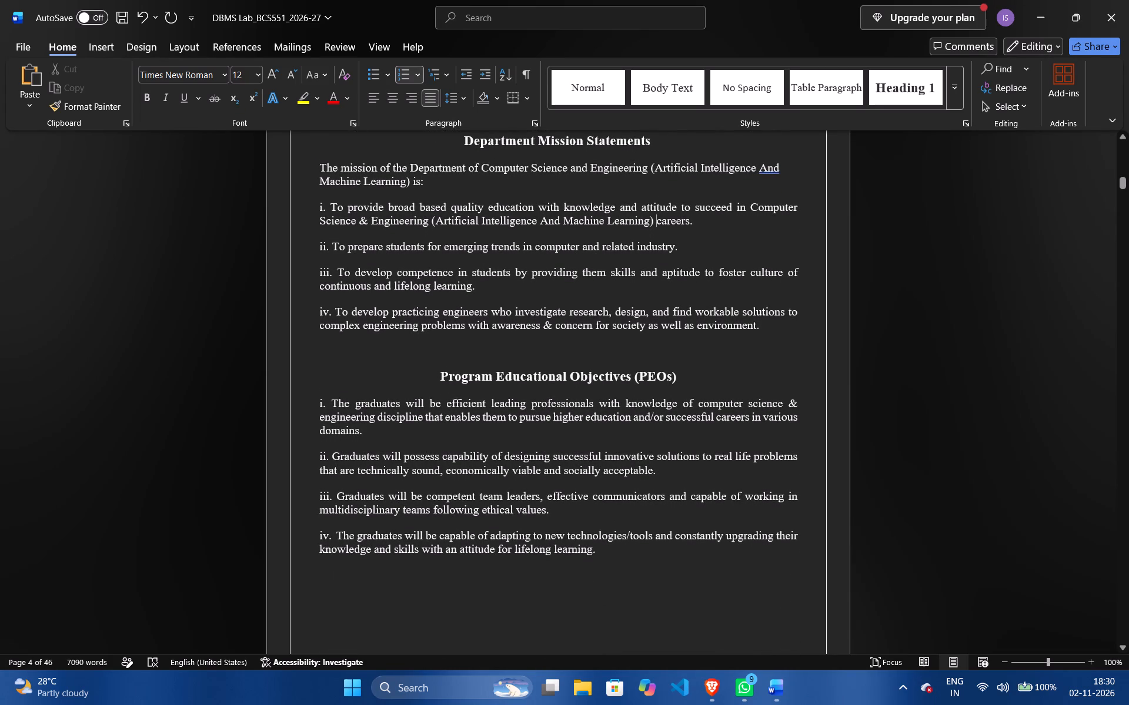
type("(Ariti")
key("BackSpace")
key("BackSpace")
key("BackSpace")
type("tifiv")
key("BackSpace")
type("cial Inteeg")
key("BackSpace")
key("BackSpace")
key("BackSpace")
type("ellie")
key("BackSpace")
type("gence And MAch")
key("BackSpace")
key("BackSpace")
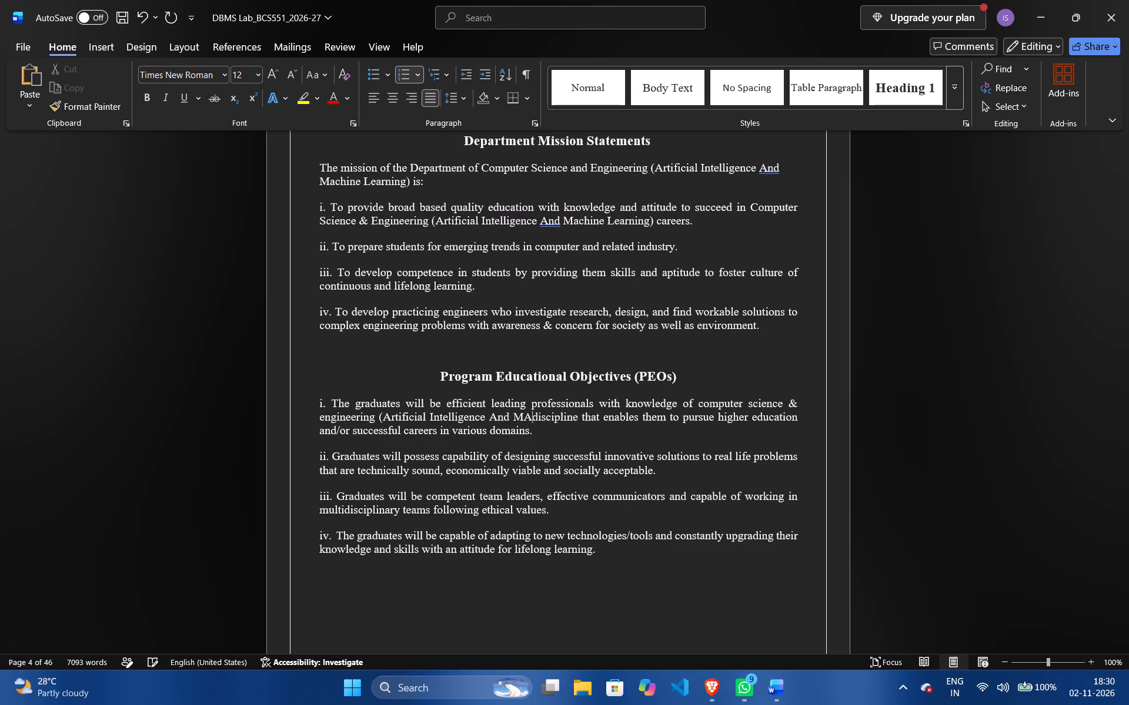
key("BackSpace")
type("achine Learning")
type(")")
key("space")
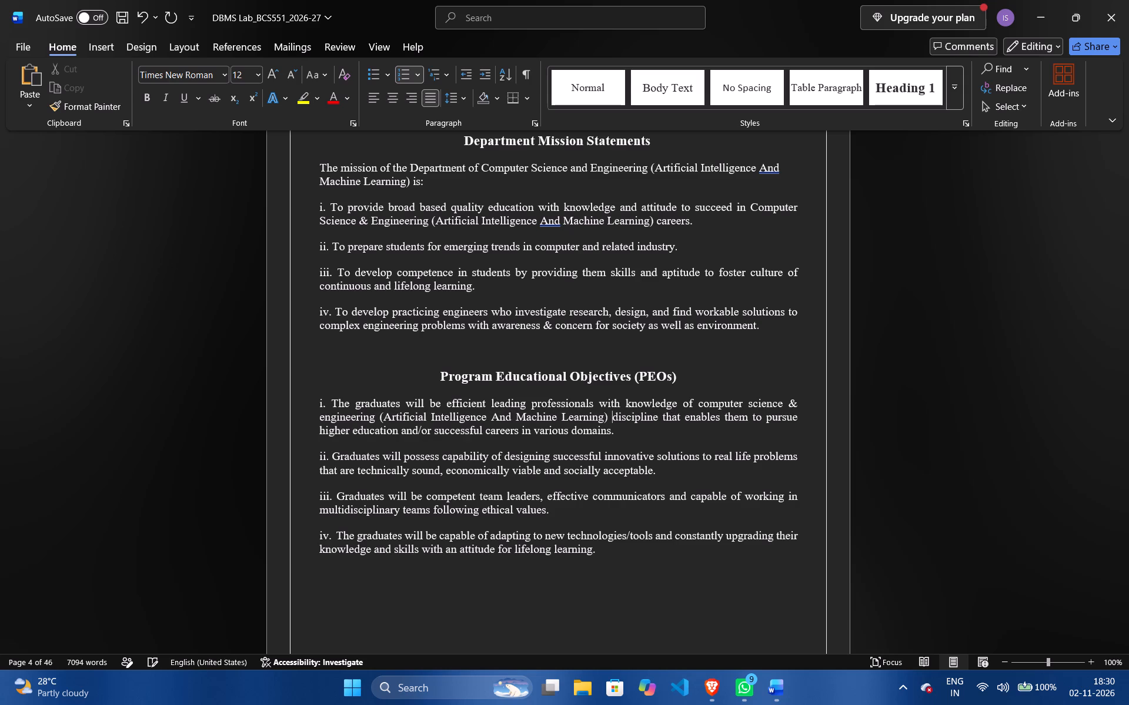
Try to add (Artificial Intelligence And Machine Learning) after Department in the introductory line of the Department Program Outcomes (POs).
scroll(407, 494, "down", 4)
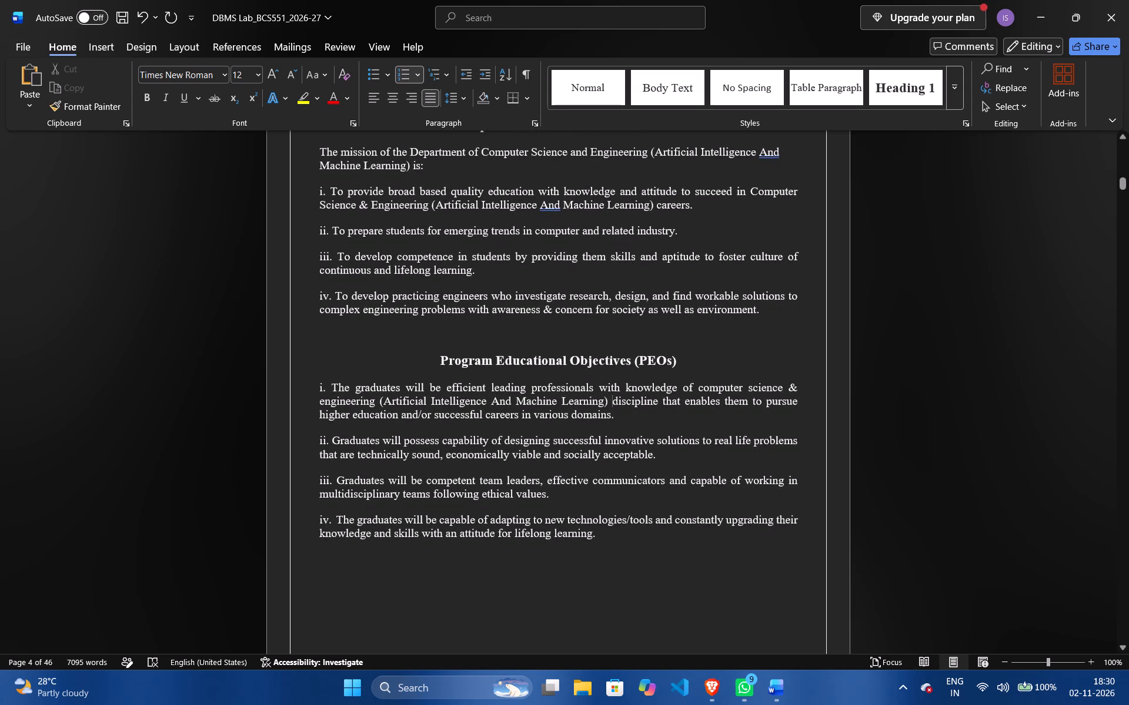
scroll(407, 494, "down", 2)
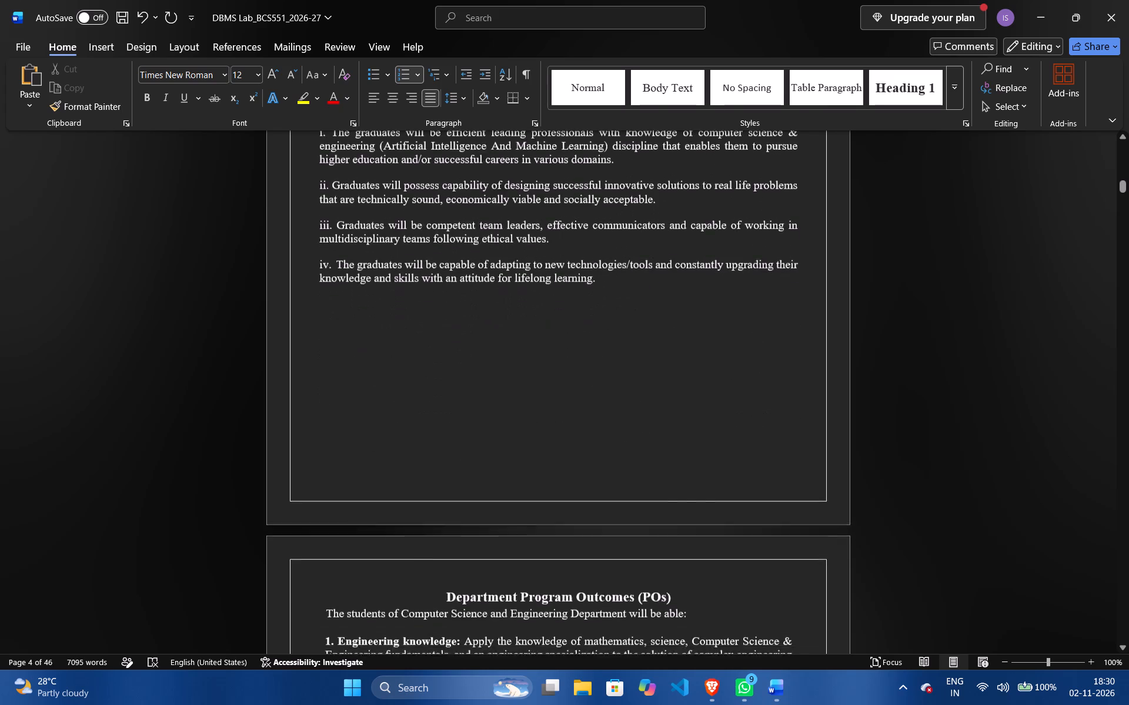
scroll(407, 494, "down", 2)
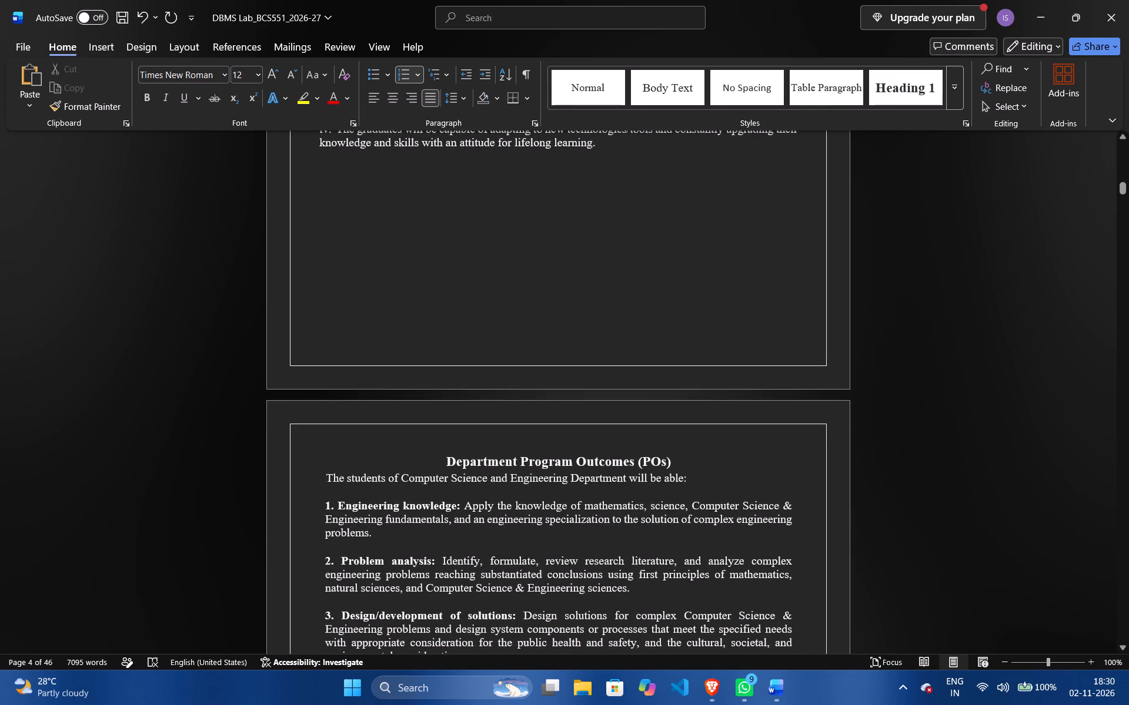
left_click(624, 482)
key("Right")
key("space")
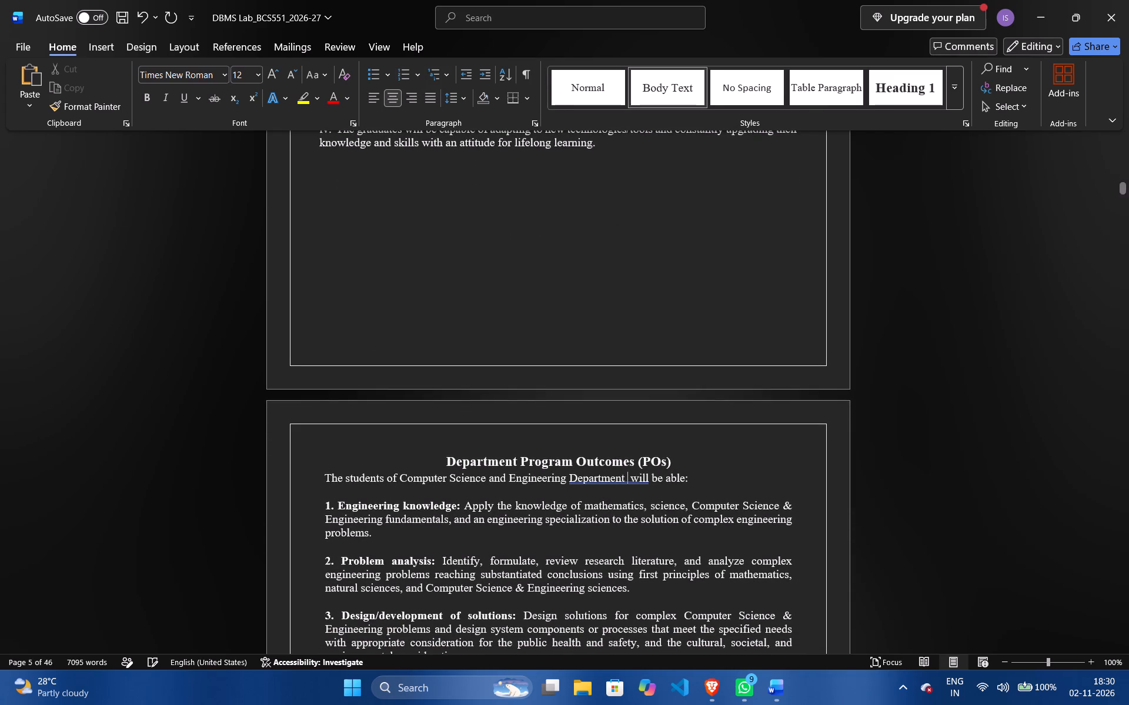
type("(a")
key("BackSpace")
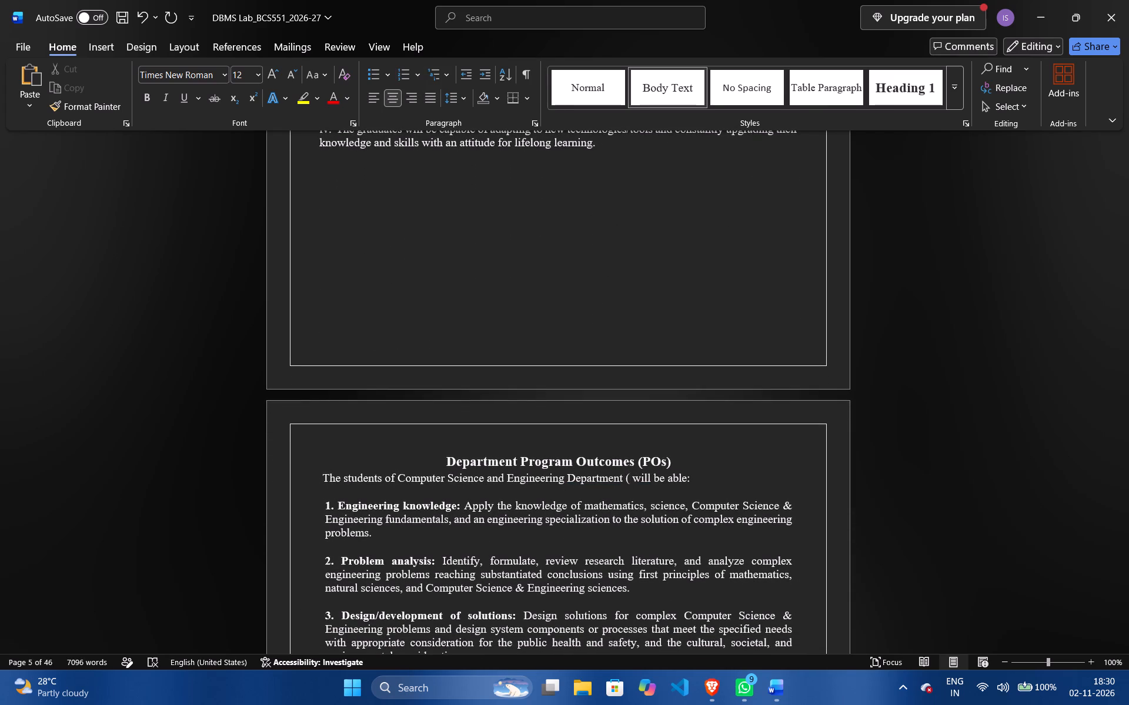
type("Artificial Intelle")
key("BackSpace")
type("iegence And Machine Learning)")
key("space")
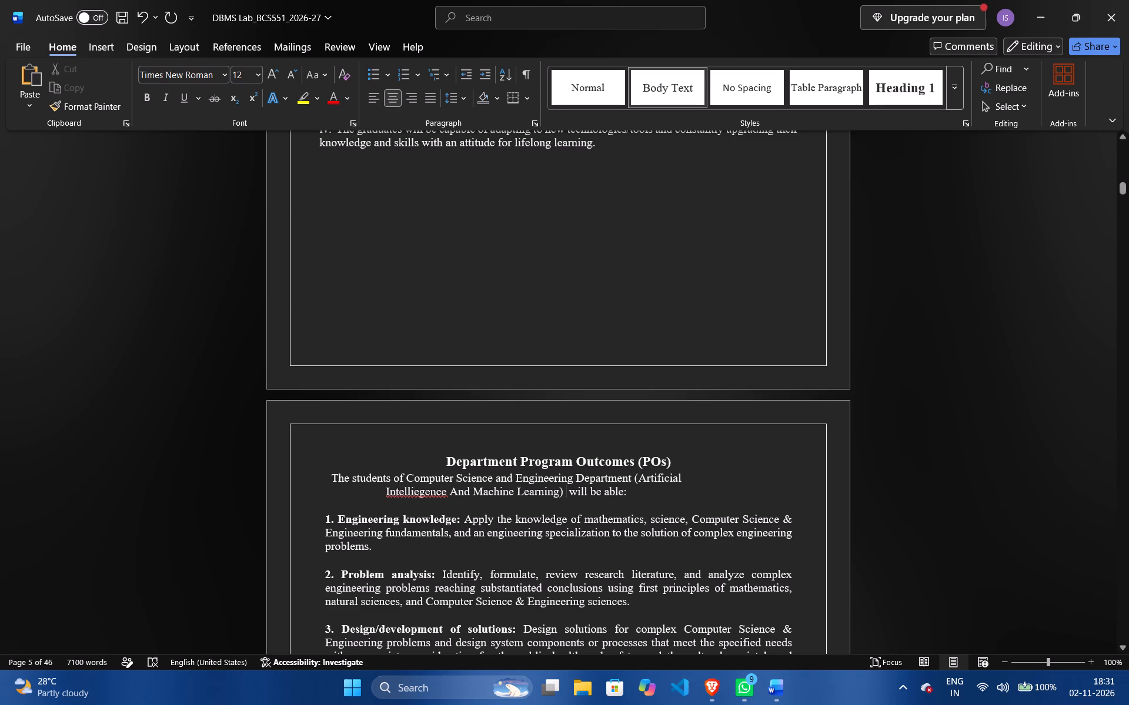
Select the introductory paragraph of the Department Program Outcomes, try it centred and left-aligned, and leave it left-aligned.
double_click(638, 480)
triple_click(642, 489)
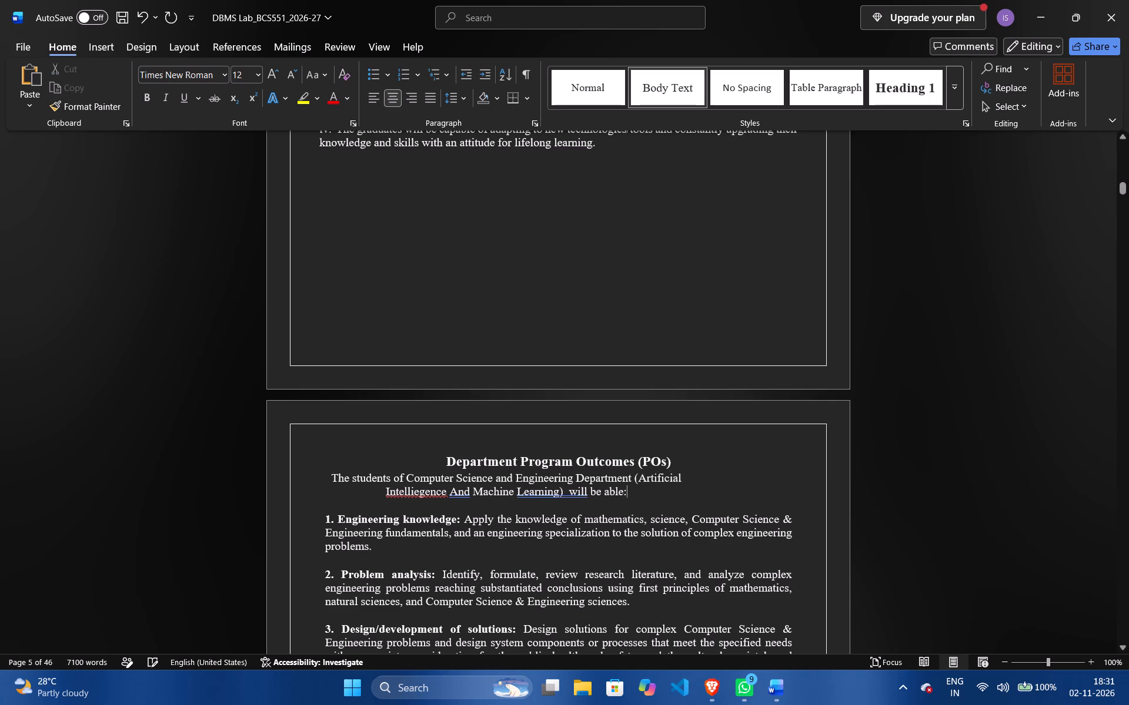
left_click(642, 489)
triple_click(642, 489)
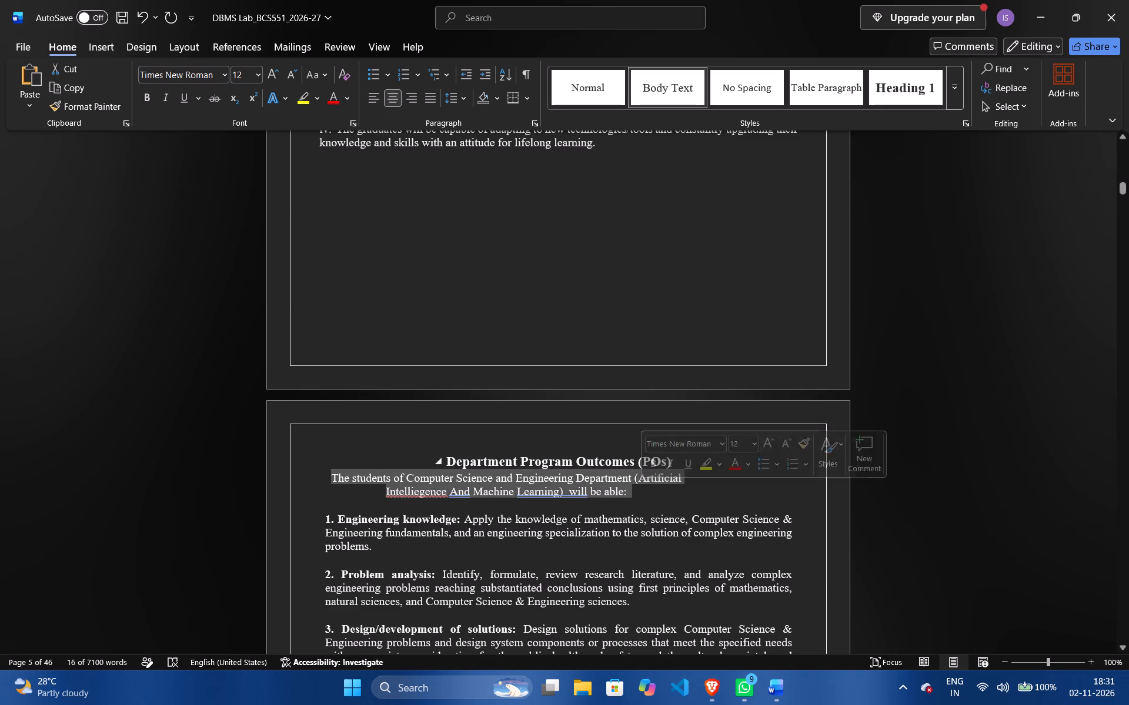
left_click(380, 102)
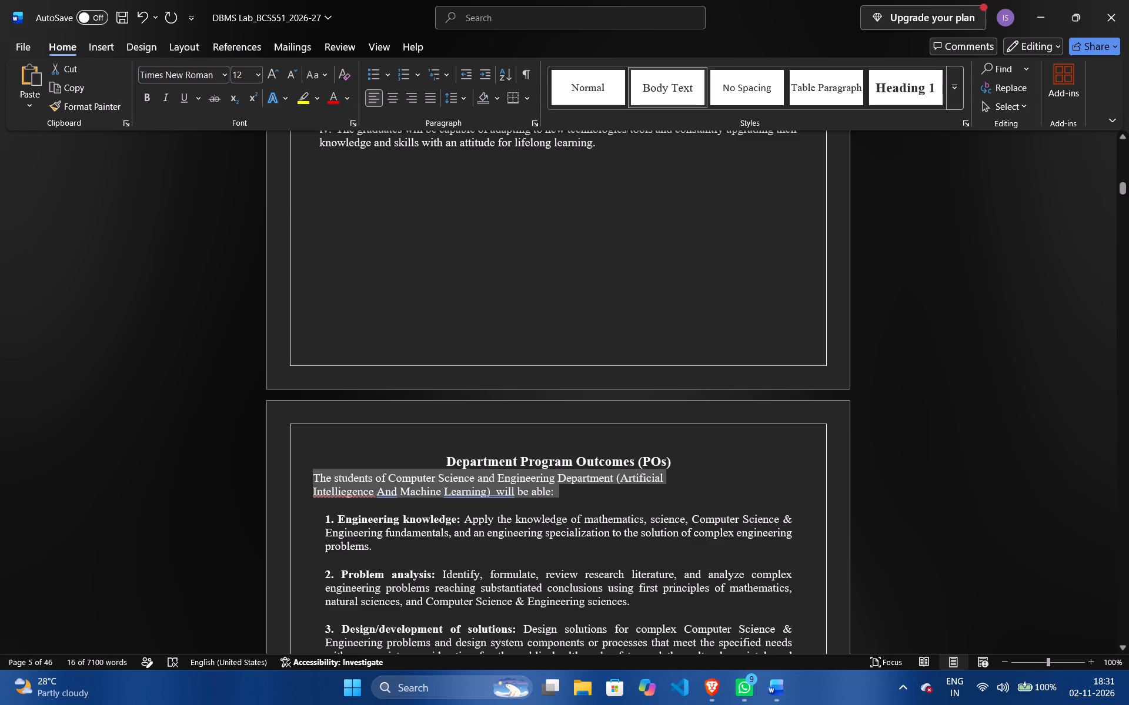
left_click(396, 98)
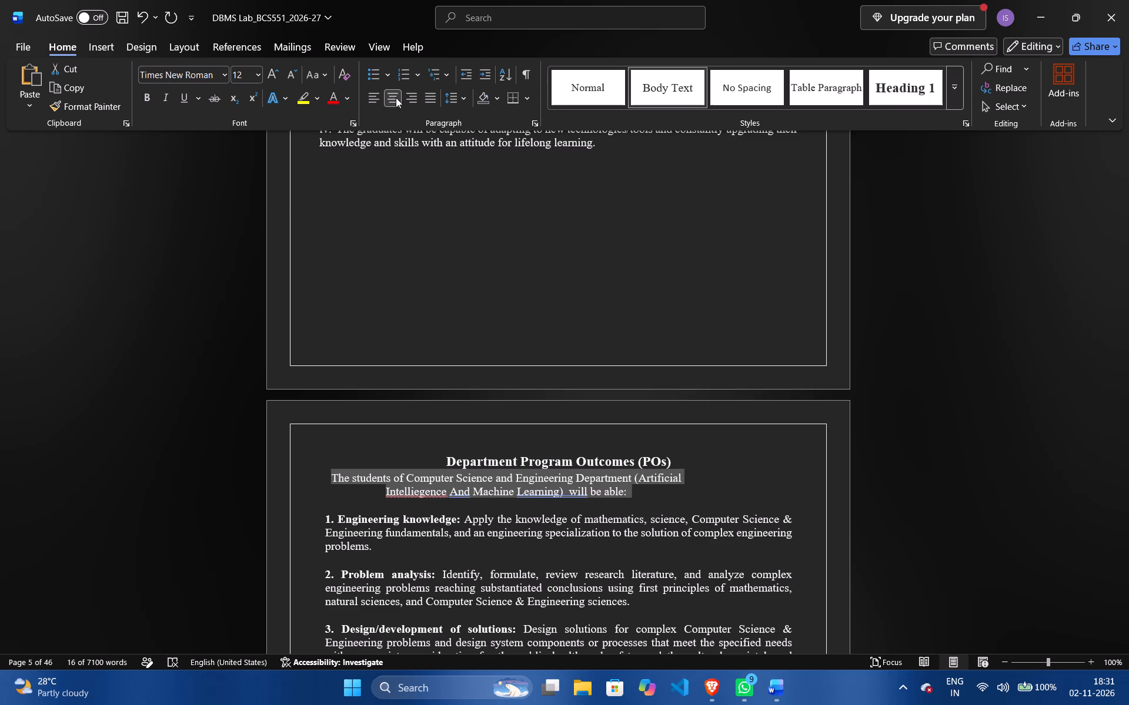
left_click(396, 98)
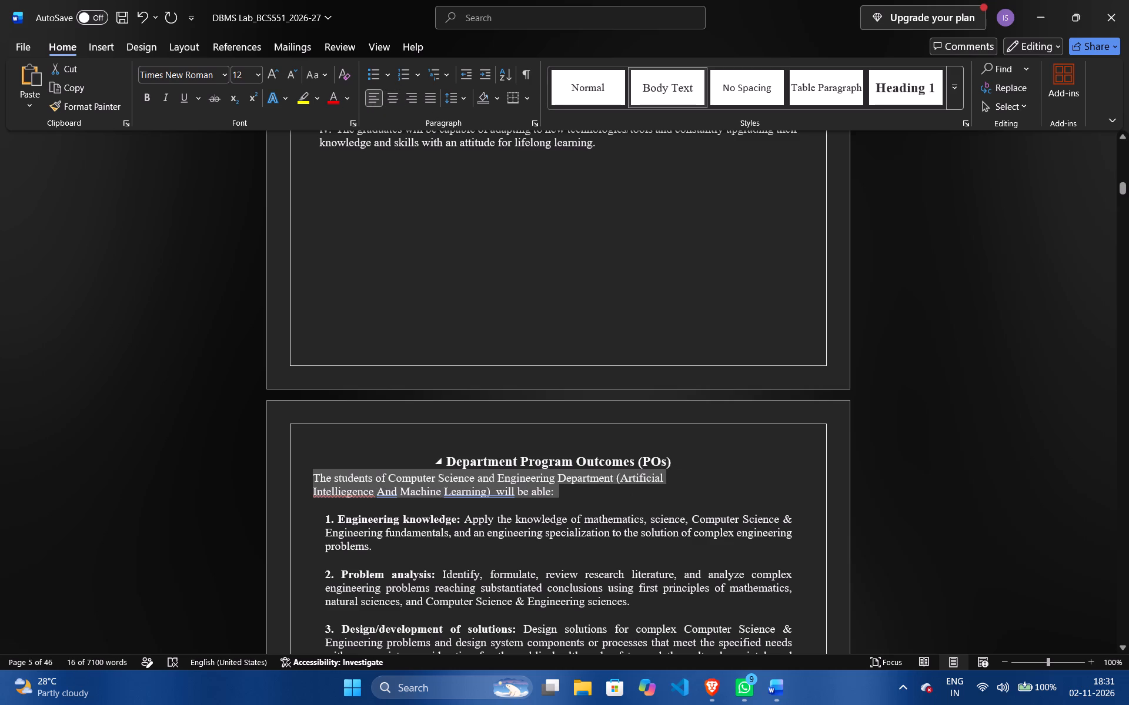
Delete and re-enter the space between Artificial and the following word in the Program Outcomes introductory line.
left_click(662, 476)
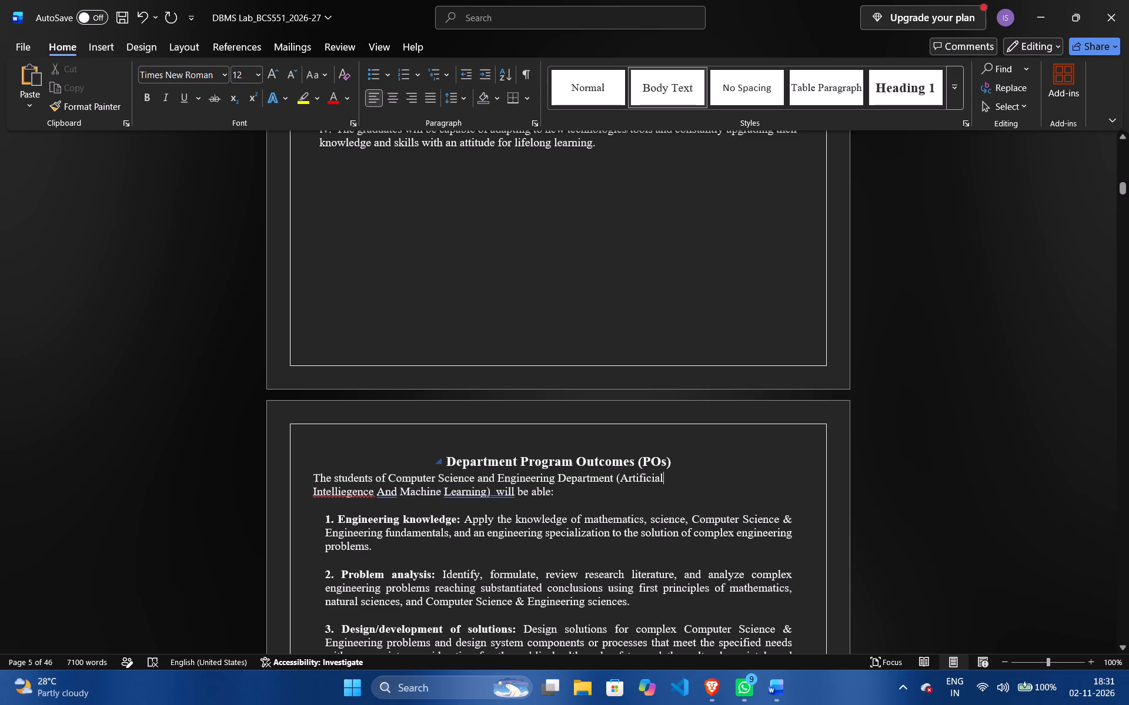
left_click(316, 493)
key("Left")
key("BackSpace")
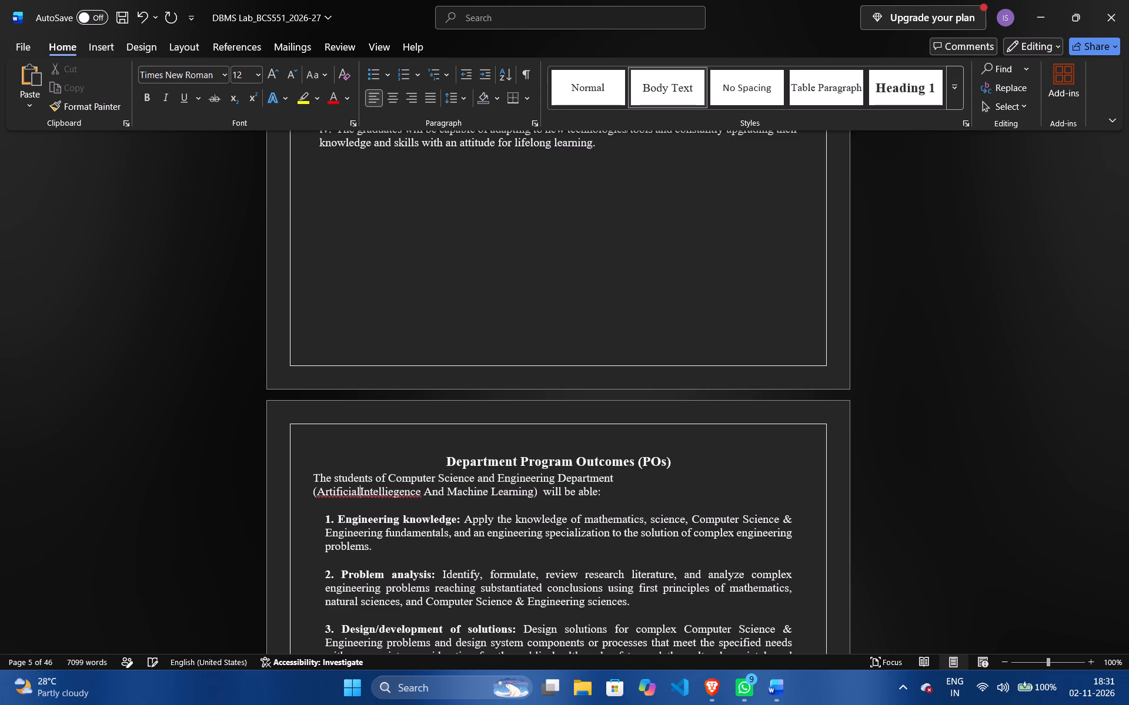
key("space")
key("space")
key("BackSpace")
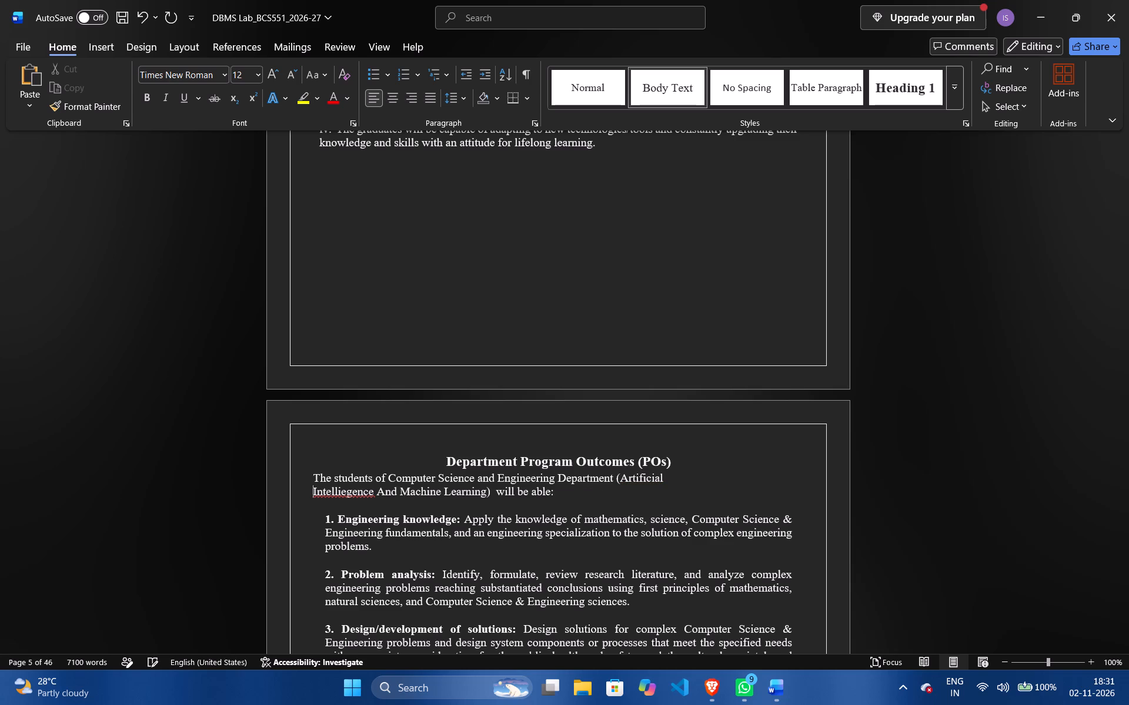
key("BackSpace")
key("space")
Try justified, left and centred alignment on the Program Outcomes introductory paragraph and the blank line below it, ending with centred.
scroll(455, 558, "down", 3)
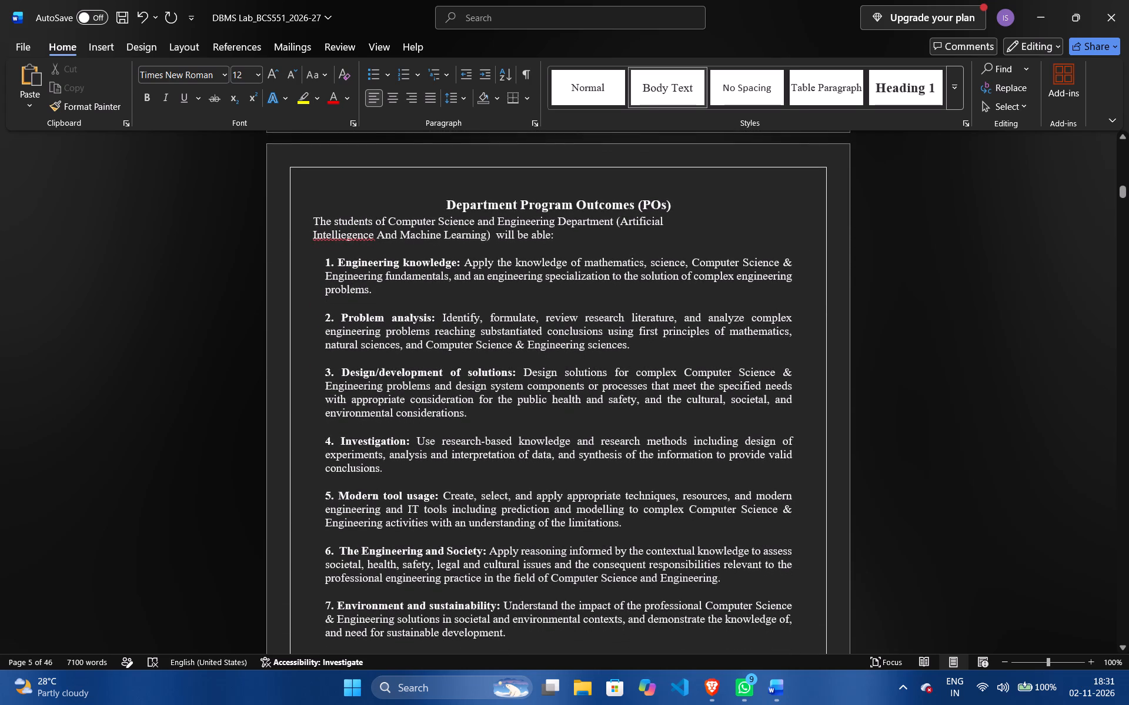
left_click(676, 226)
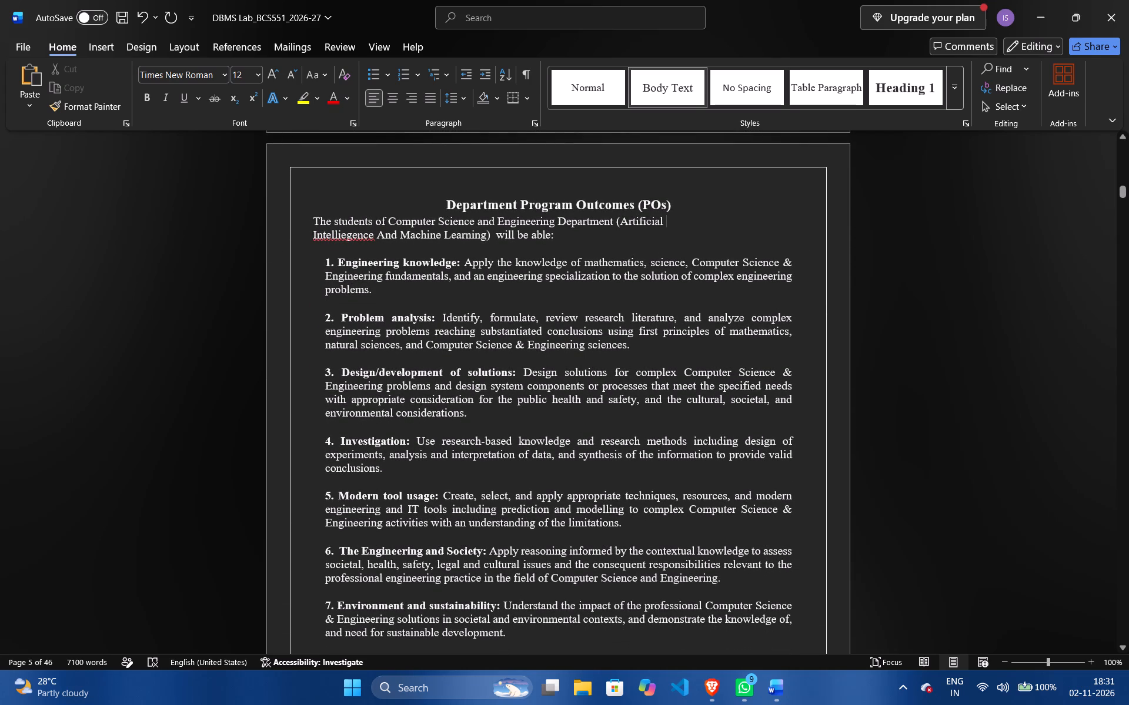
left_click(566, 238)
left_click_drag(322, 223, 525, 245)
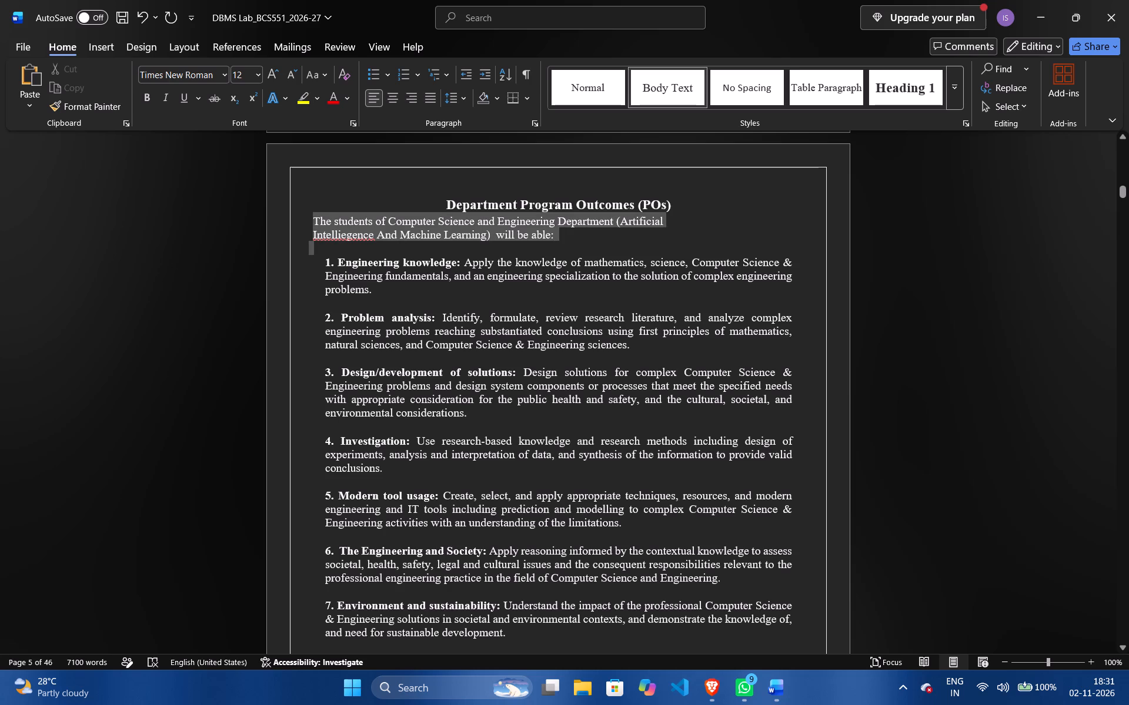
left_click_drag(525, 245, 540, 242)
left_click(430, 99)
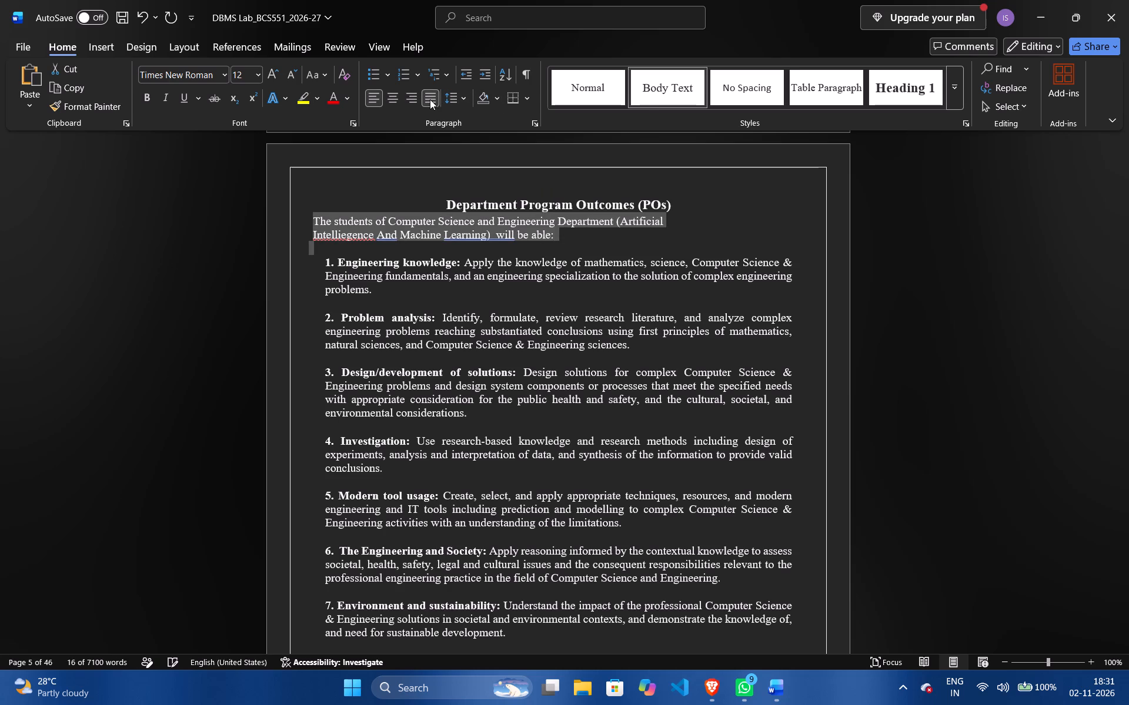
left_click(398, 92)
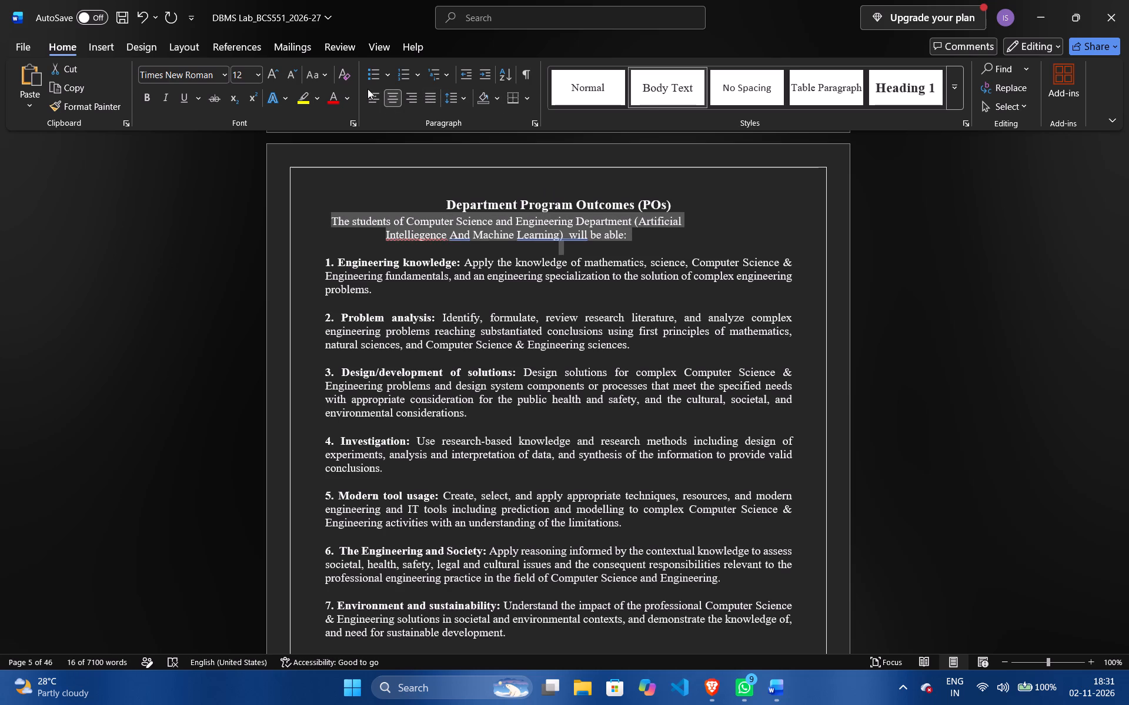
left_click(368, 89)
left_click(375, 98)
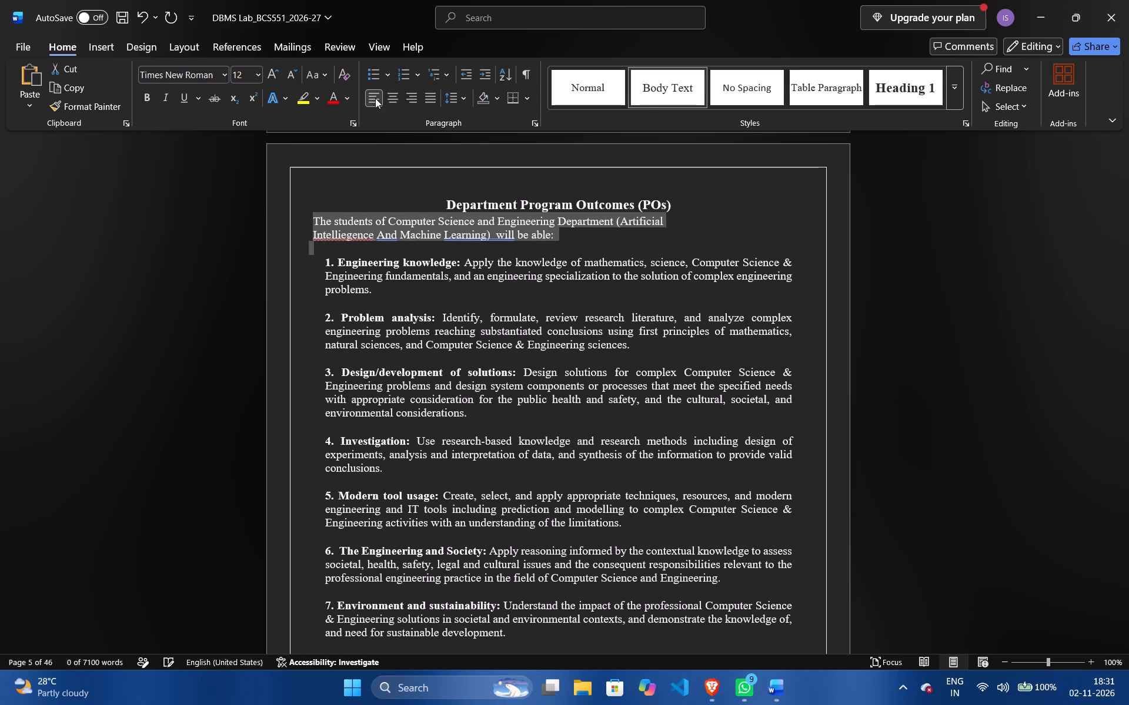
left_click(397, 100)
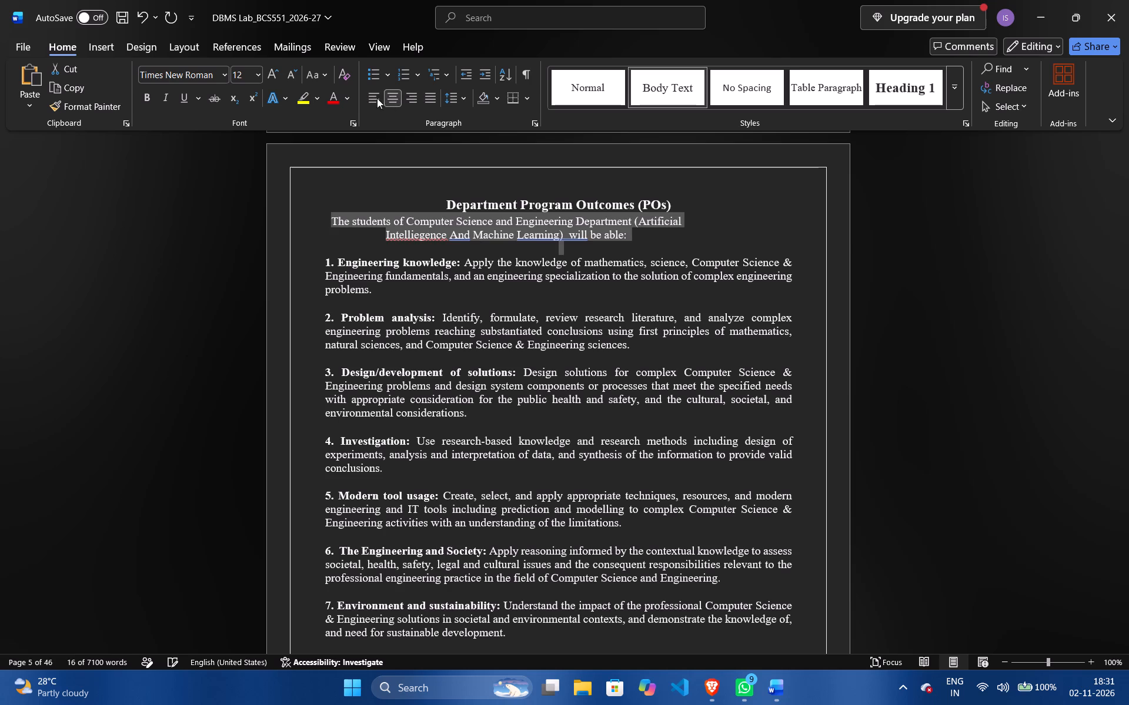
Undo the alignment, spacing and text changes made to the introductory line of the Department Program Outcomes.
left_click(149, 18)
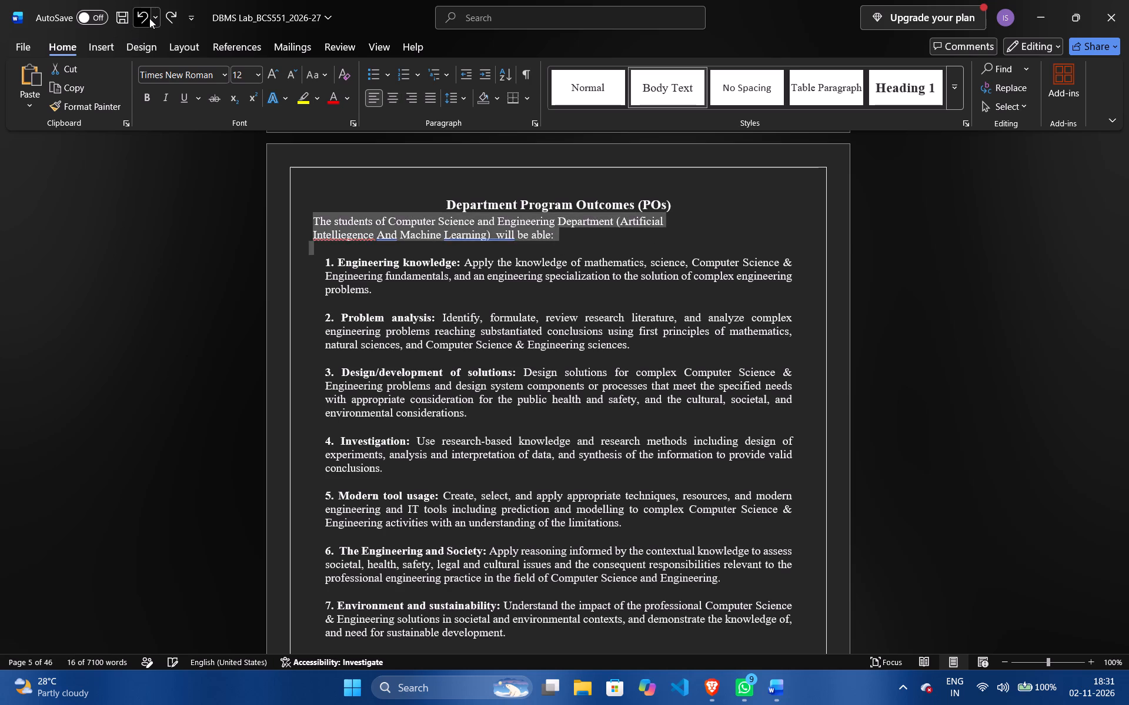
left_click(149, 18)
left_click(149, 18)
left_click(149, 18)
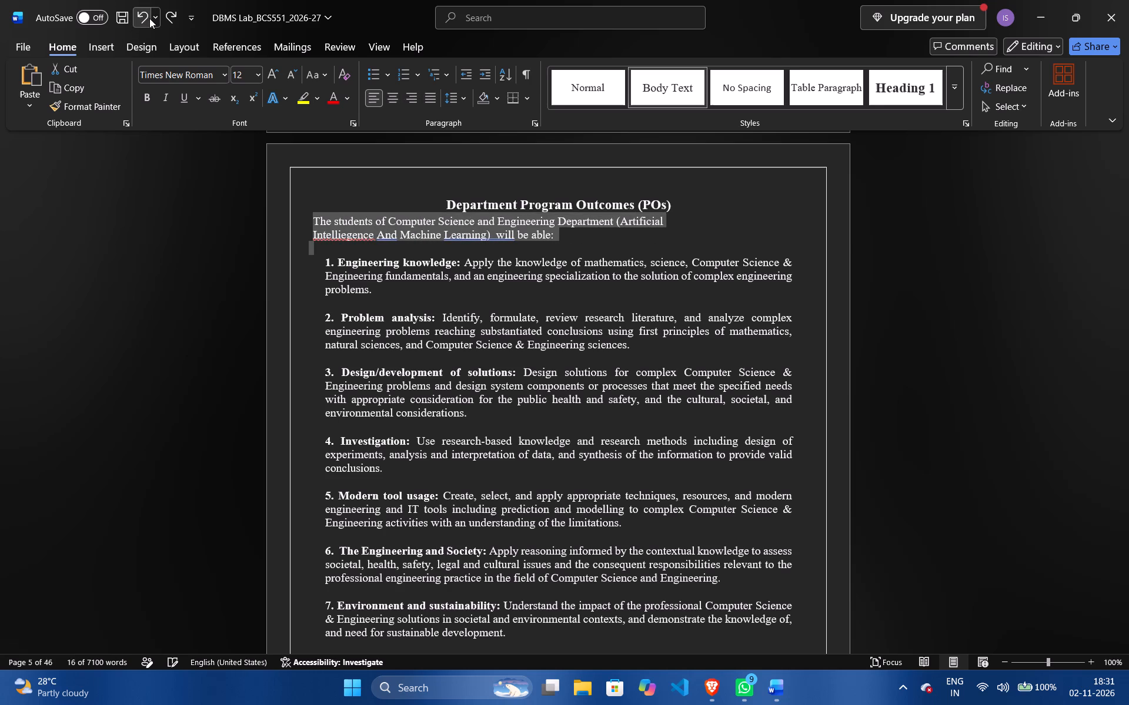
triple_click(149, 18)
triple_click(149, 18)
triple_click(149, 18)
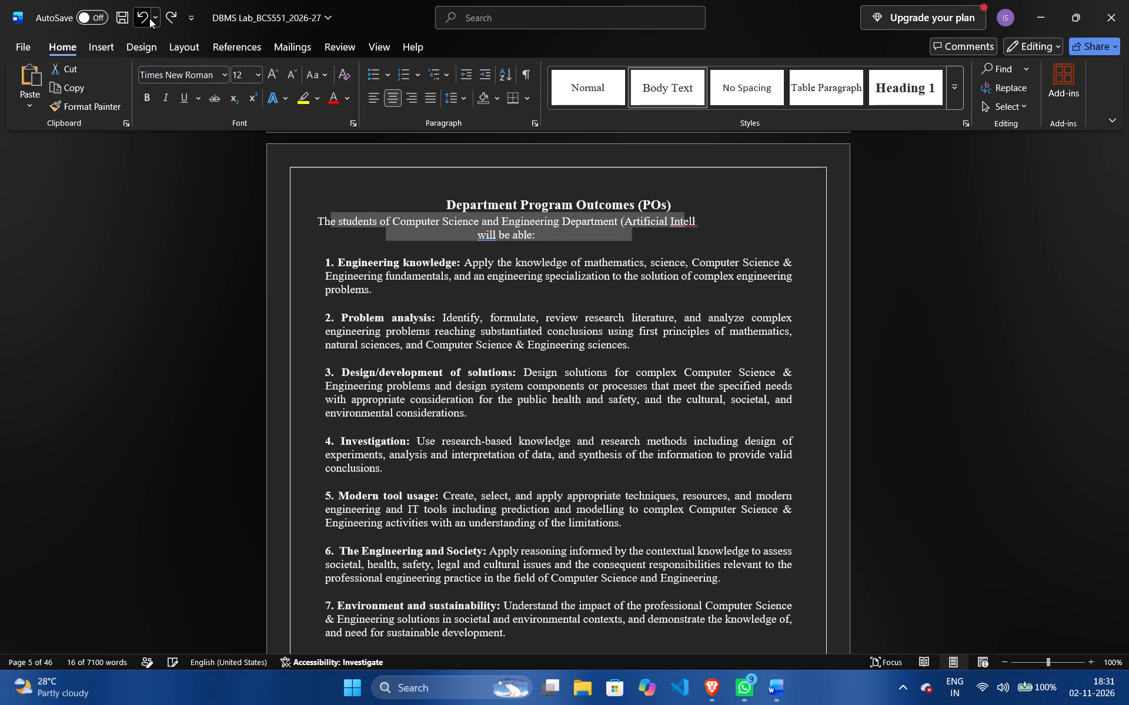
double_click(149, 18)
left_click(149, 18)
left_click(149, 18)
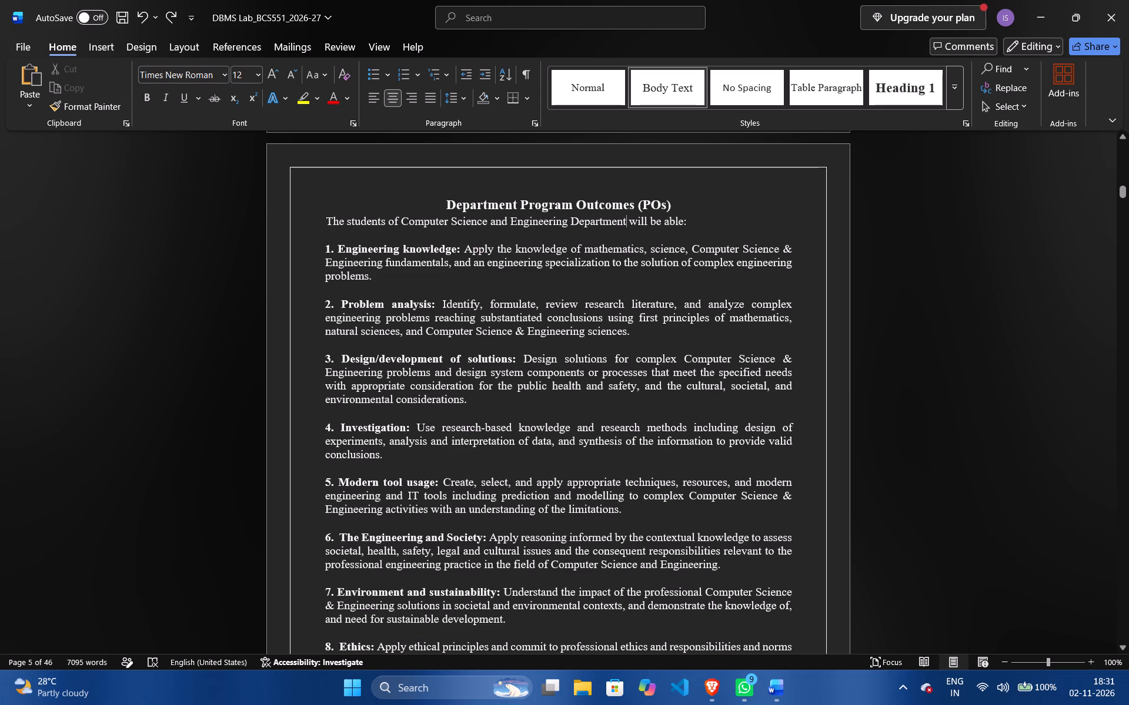
Insert (Artificial Intelligence And Machine Learning) after Department in the introductory line of the Department Program Outcomes (POs).
key("space")
type("*")
key("BackSpace")
type("(Arit")
key("BackSpace")
key("BackSpace")
type("tificial Inteeli")
key("BackSpace")
key("BackSpace")
key("BackSpace")
type("llie")
key("BackSpace")
type("gence And Machine l")
key("BackSpace")
type("Learning)")
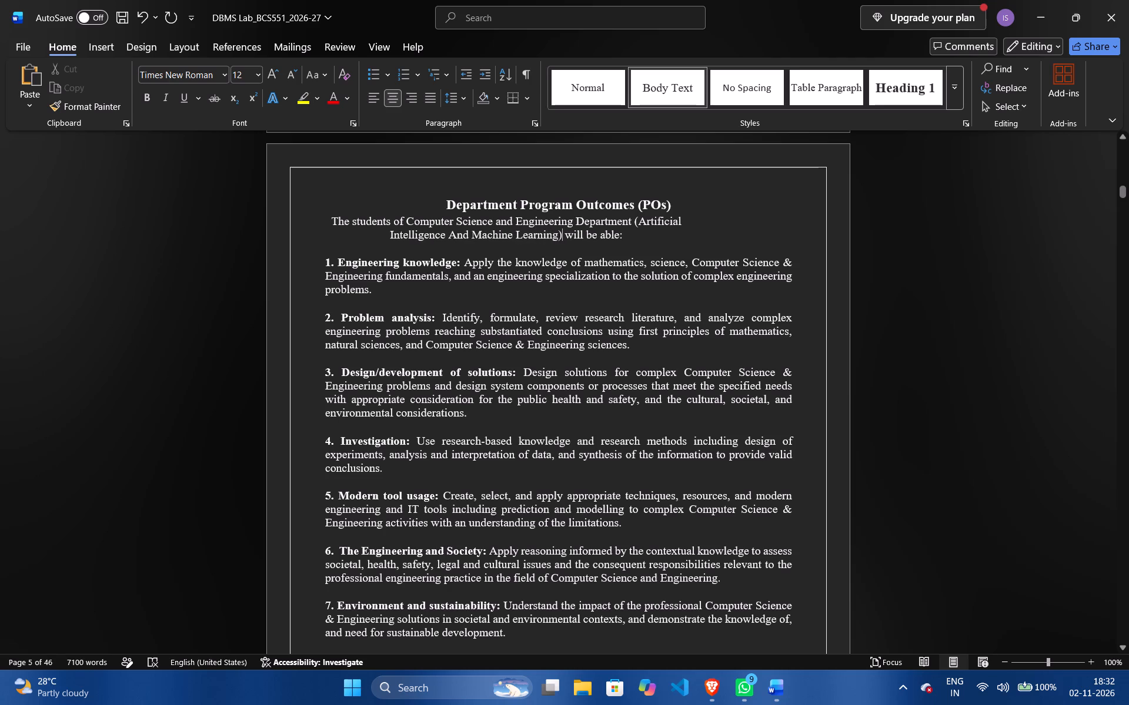
Left-align the introductory paragraph under the Department Program Outcomes (POs) heading.
left_click(330, 221)
left_click(679, 237)
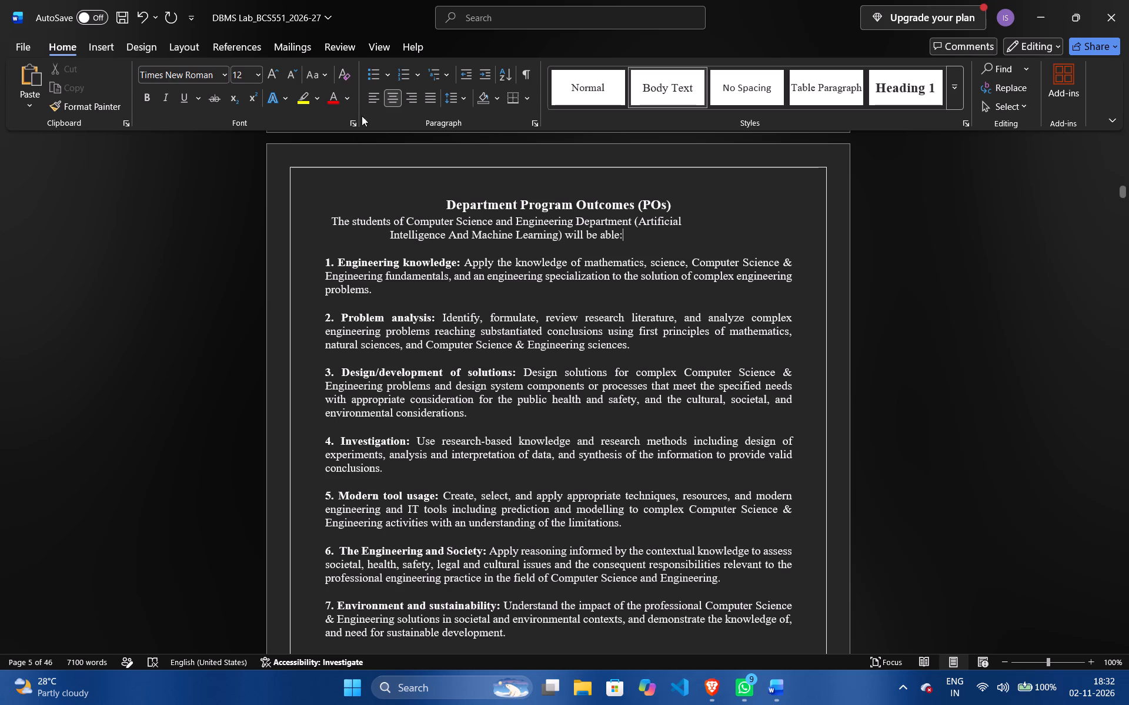
left_click(368, 106)
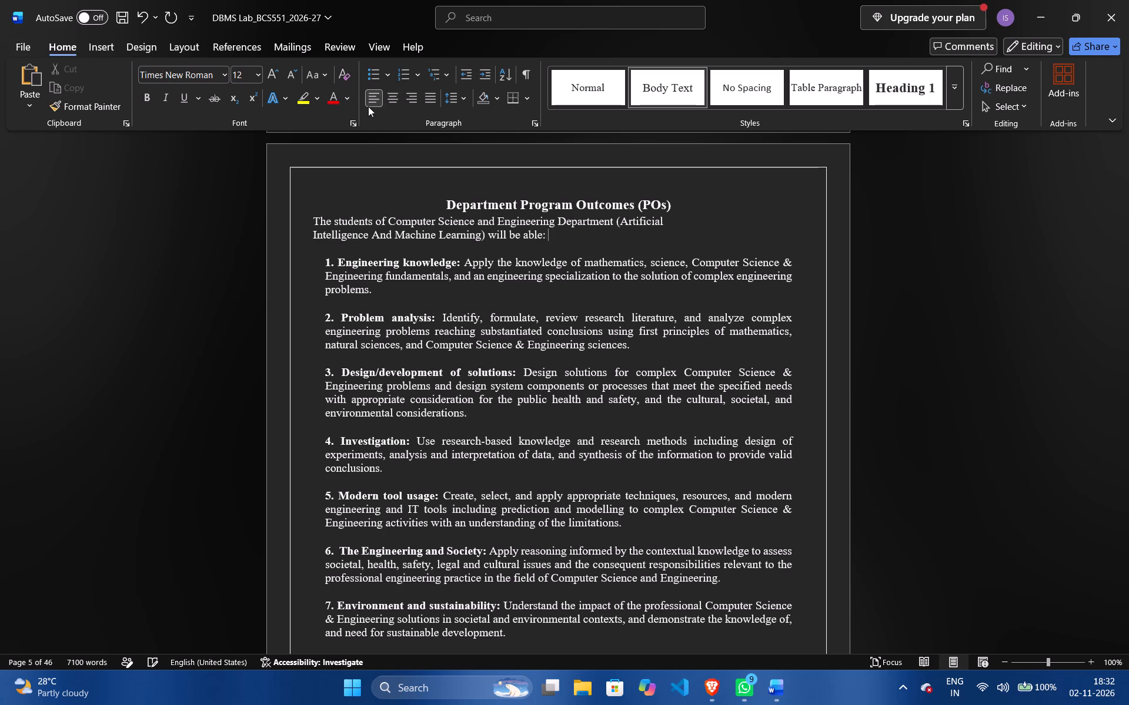
Insert (Artificial Intelligence And Machine Learning) after Computer Science & Engineering in outcome 1, Engineering knowledge.
scroll(400, 341, "down", 1)
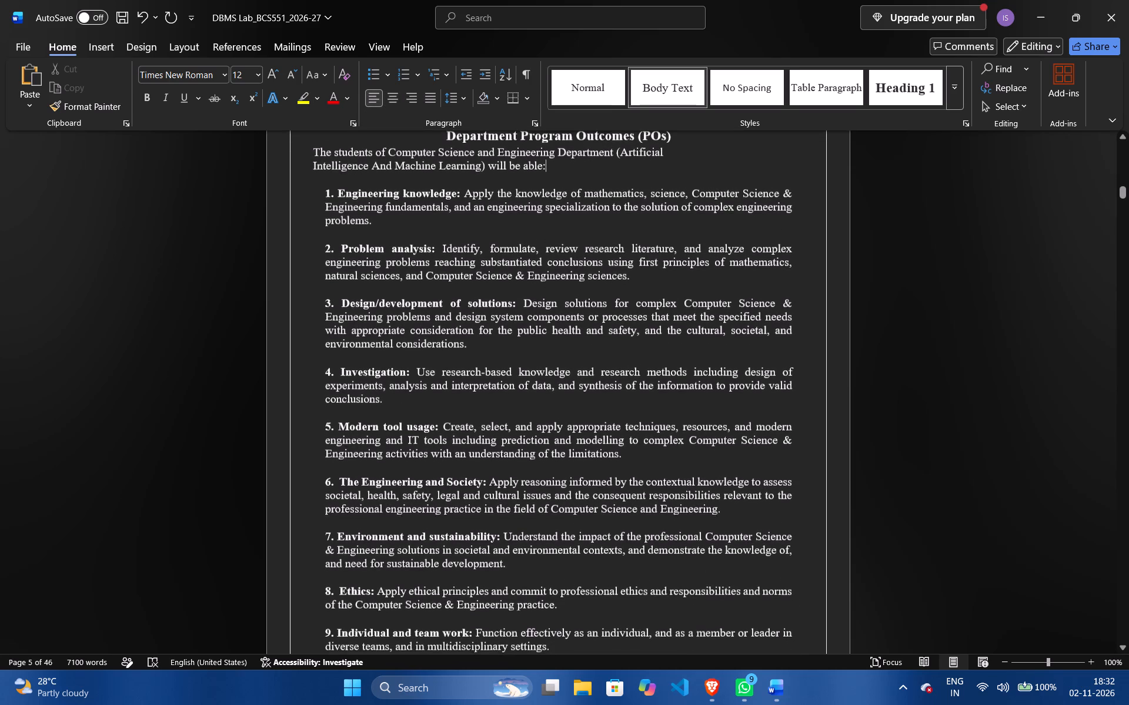
scroll(400, 341, "down", 1)
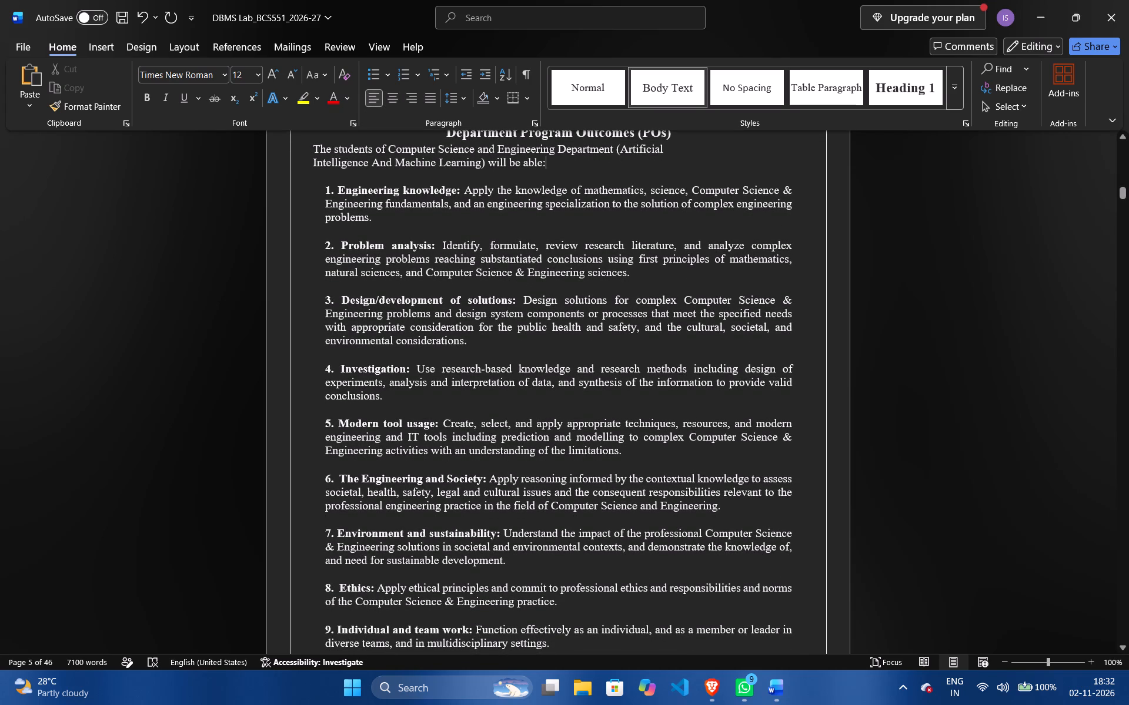
left_click(382, 209)
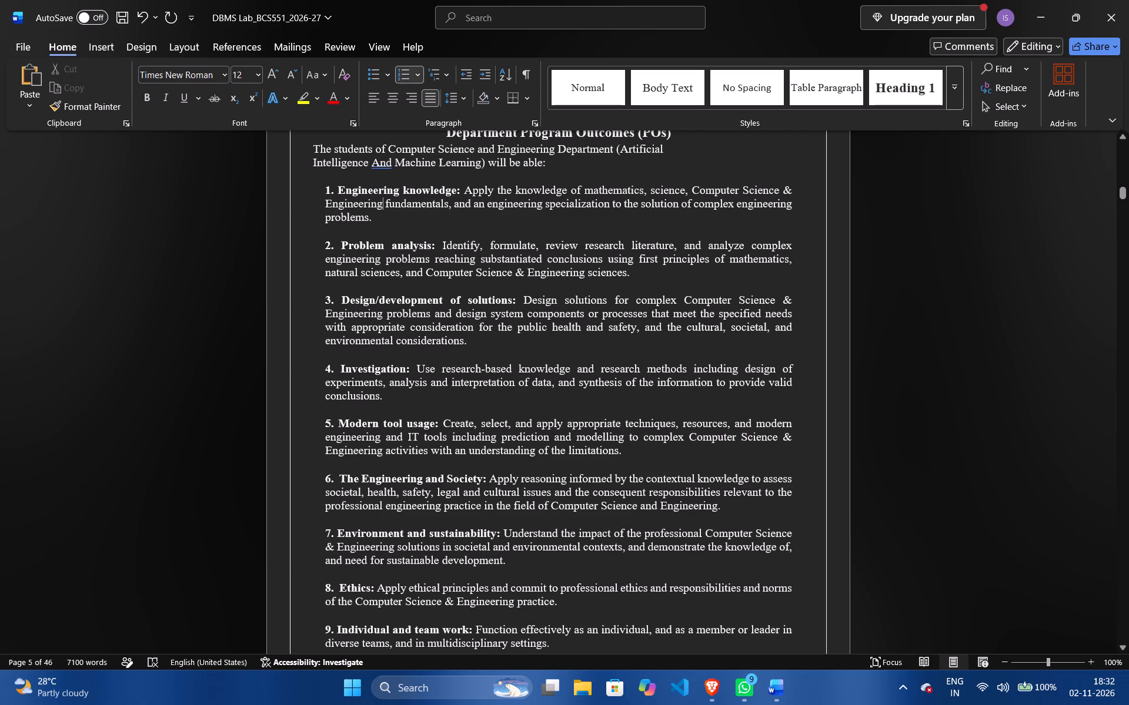
scroll(426, 240, "down", 1)
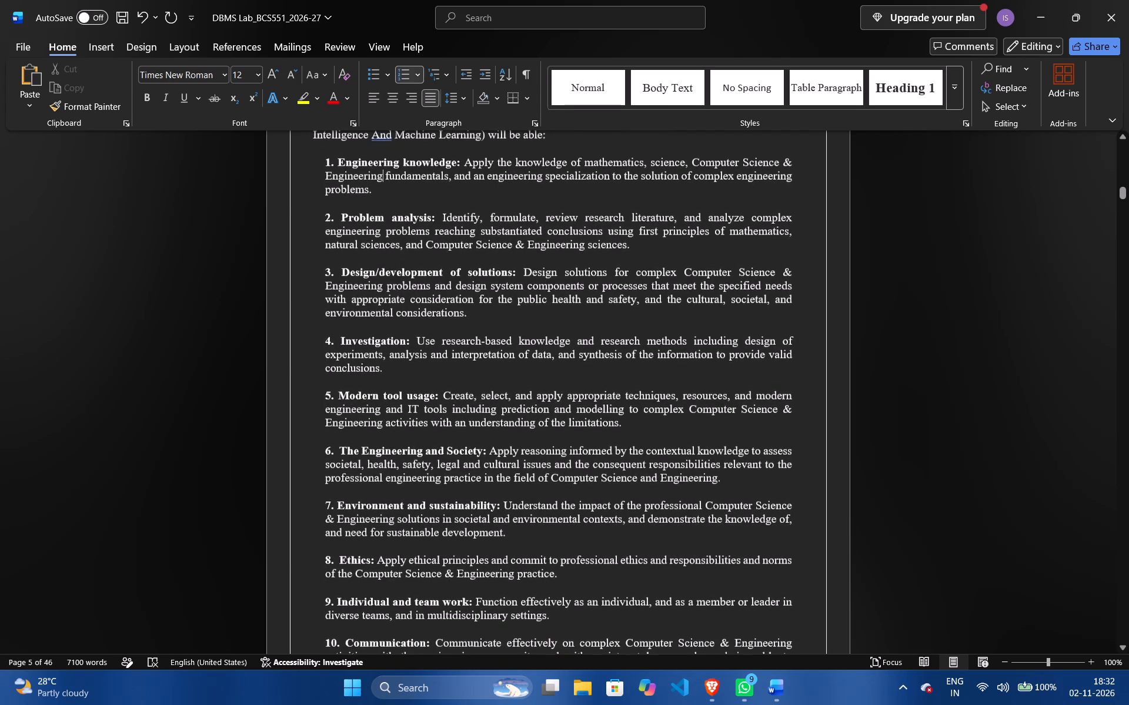
scroll(426, 240, "down", 1)
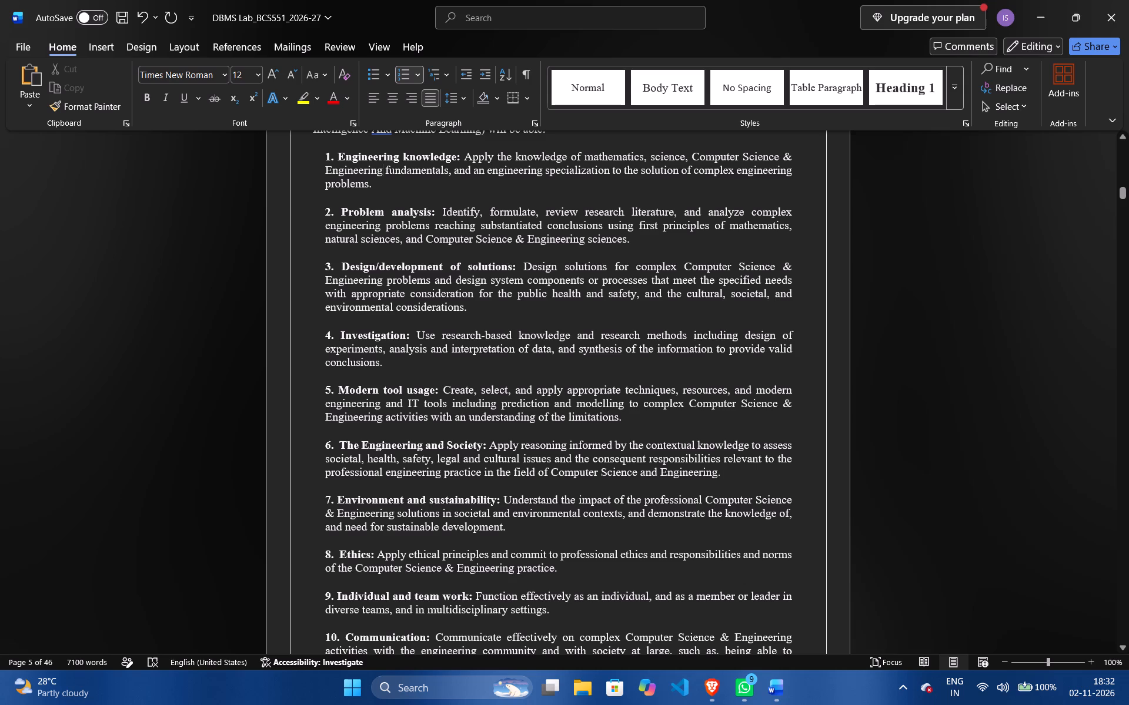
scroll(582, 236, "up", 1)
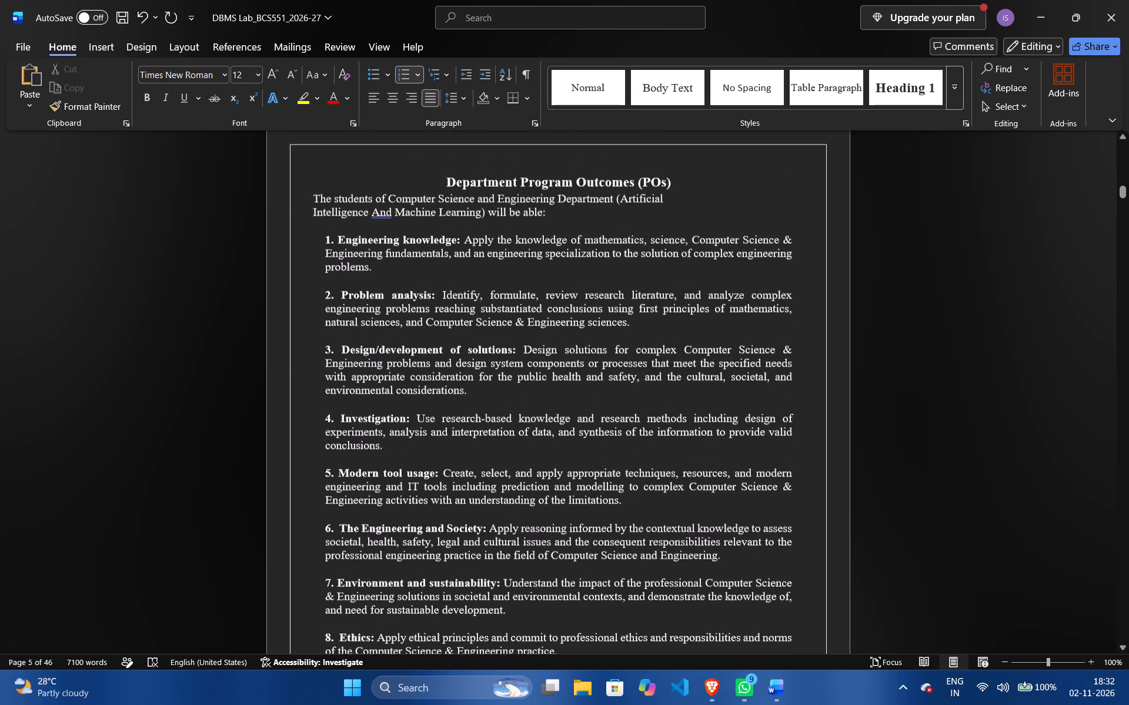
scroll(582, 236, "up", 1)
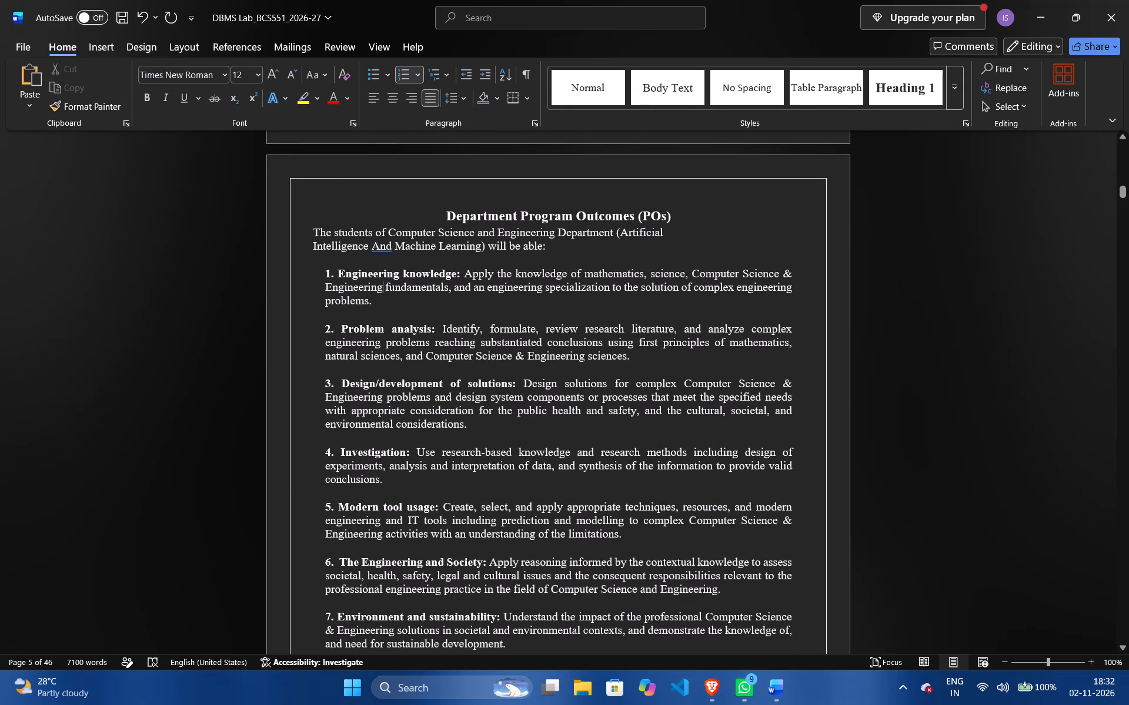
key("space")
type("(a")
key("shift+BackSpace")
type("At")
key("BackSpace")
type("rtiif")
key("BackSpace")
key("BackSpace")
type("fical")
key("BackSpace")
key("BackSpace")
type("ial Inteel")
key("BackSpace")
key("BackSpace")
type("llei")
key("BackSpace")
key("BackSpace")
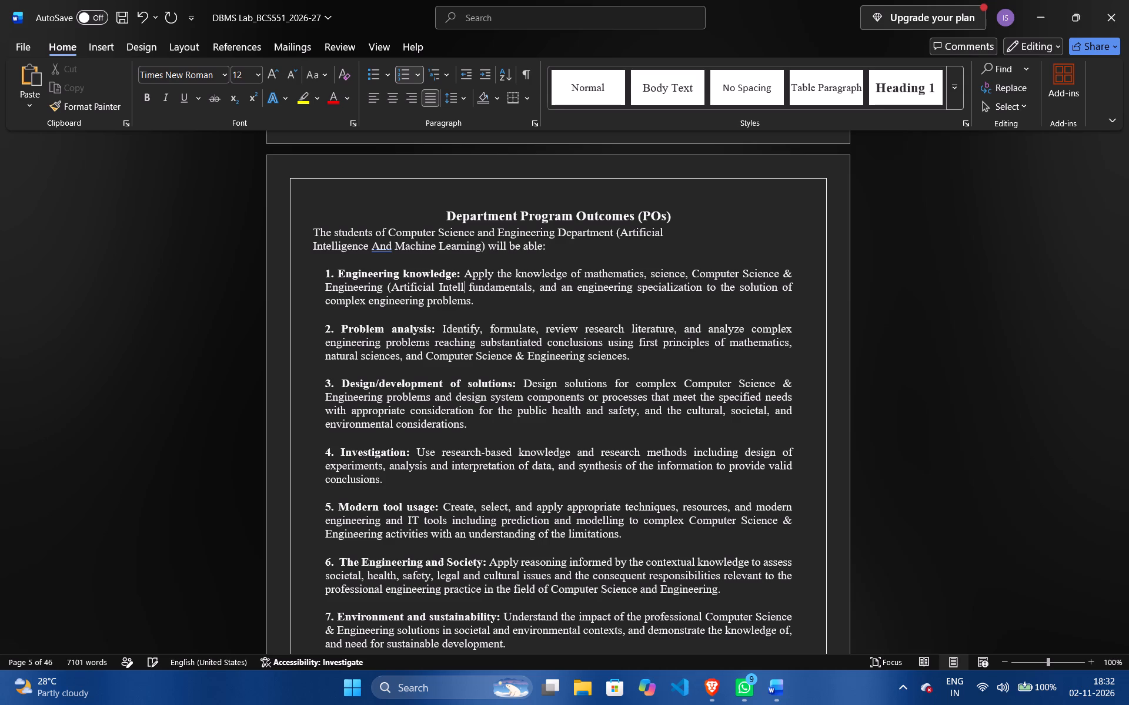
type("igence And MAch")
key("BackSpace")
key("BackSpace")
key("BackSpace")
type("achine Learning)")
key("space")
key("BackSpace")
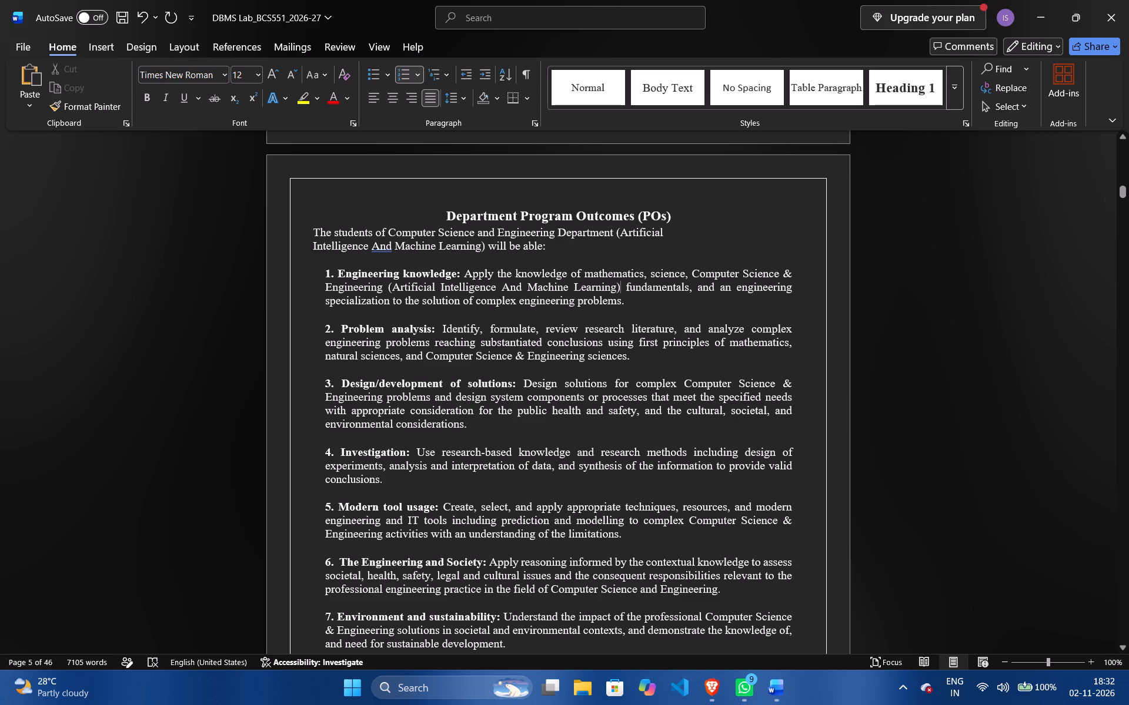
Insert (Artificial Intelligence And Machine Learning) after Computer Science & Engineering in outcome 2, Problem analysis.
scroll(503, 322, "down", 1)
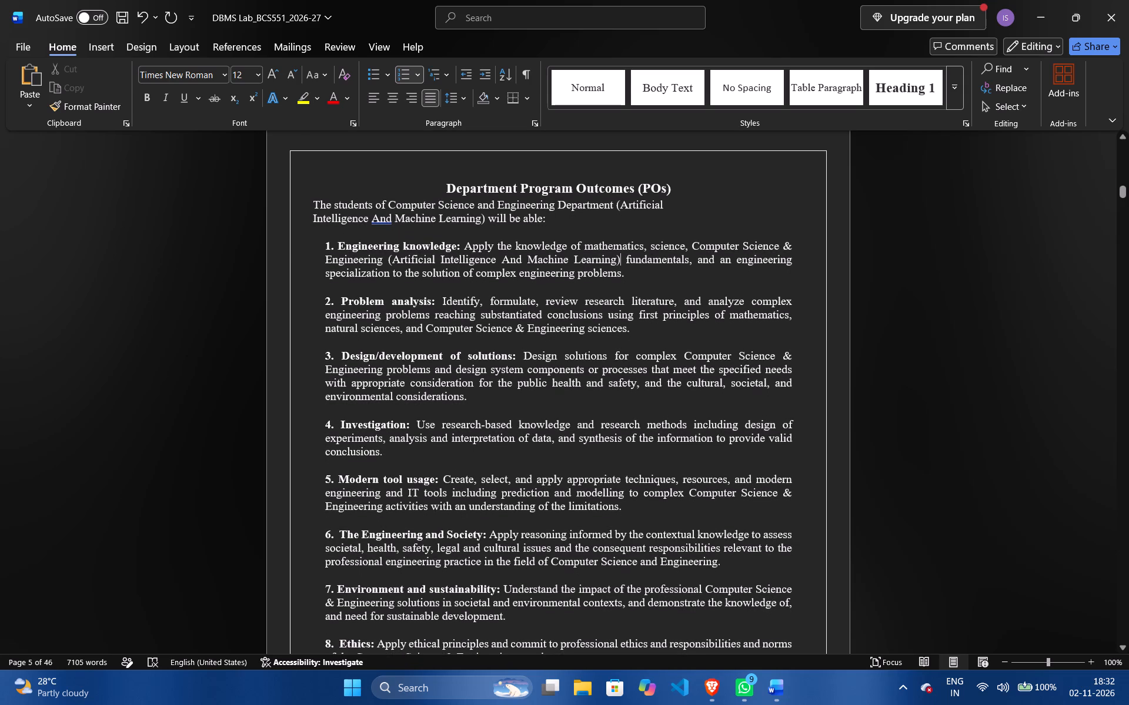
left_click(587, 329)
type("(Artificial Intellig")
type("ence And Machien Learning)")
key("space")
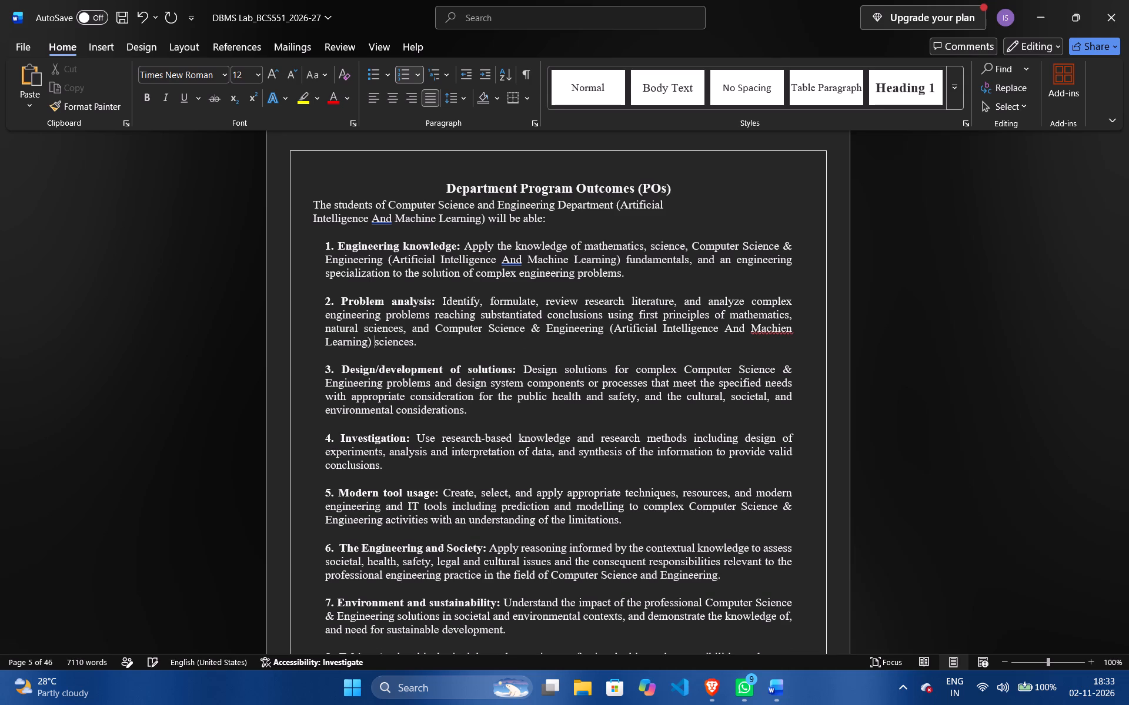
left_click(784, 327)
key("BackSpace")
key("BackSpace")
key("Right")
key("e")
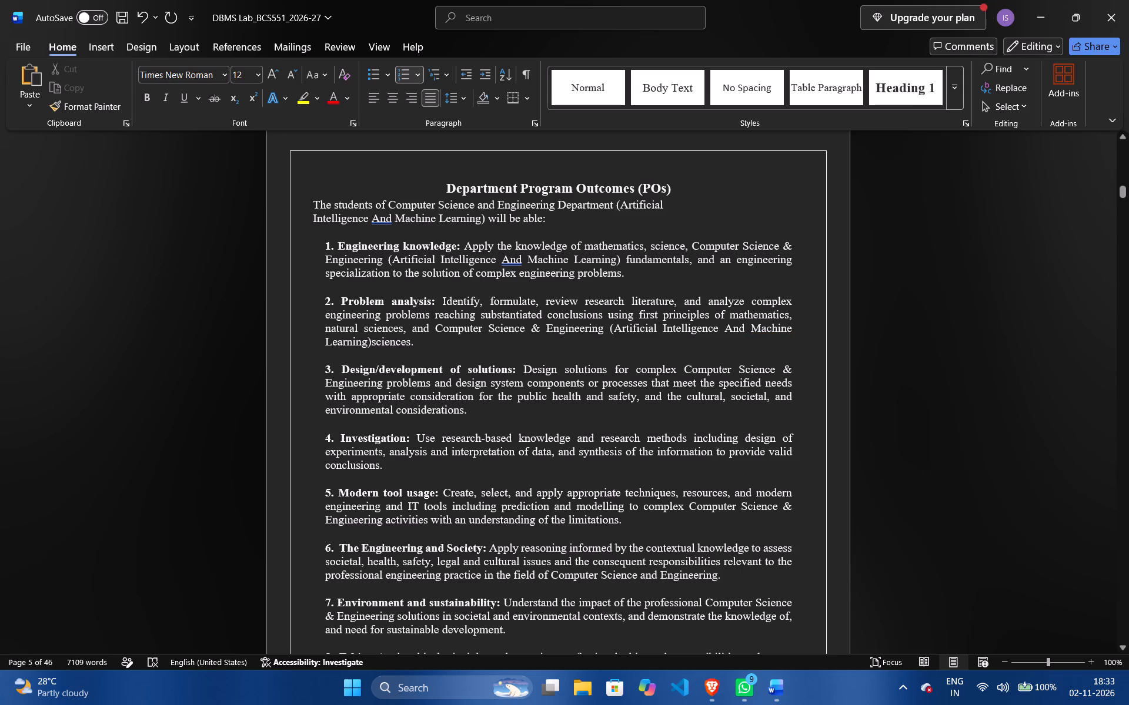
Insert a space between Learning) and sciences at the end of outcome 2, Problem analysis.
scroll(694, 382, "down", 1)
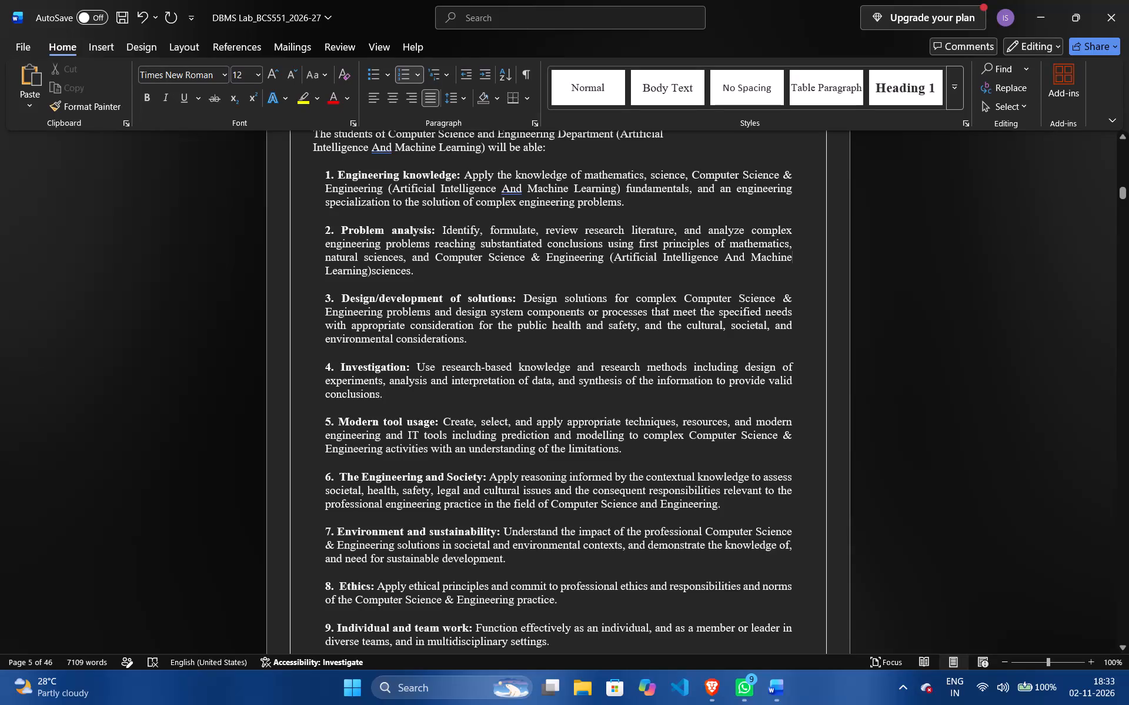
scroll(456, 290, "down", 1)
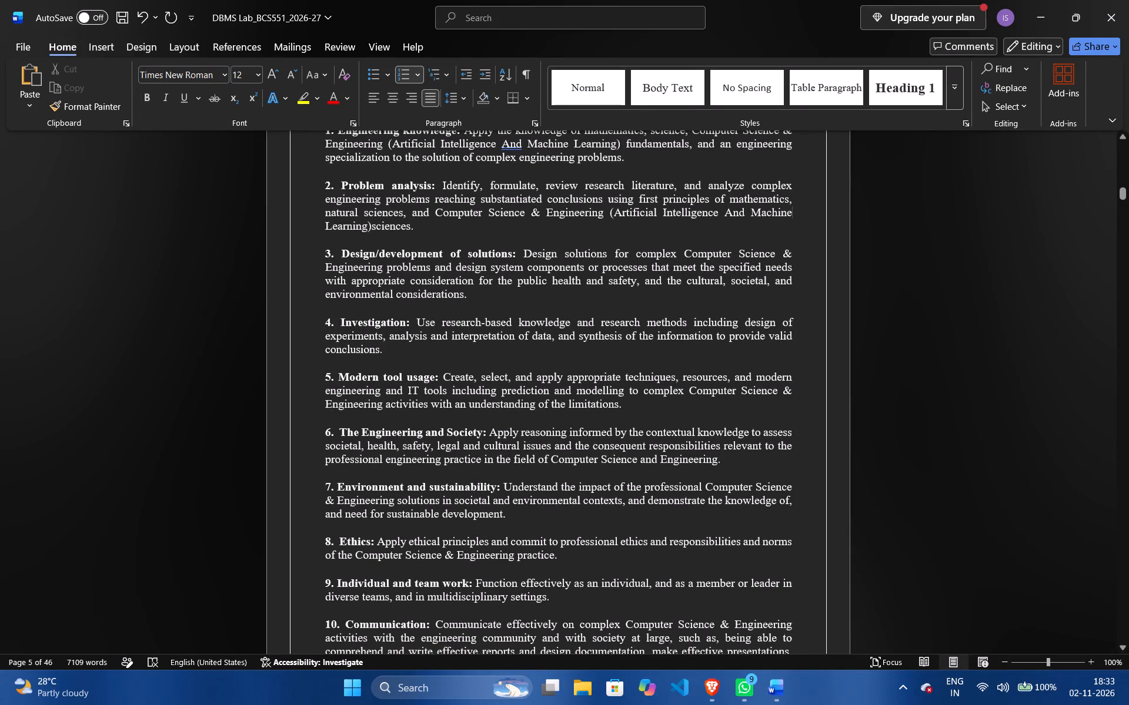
left_click(507, 146)
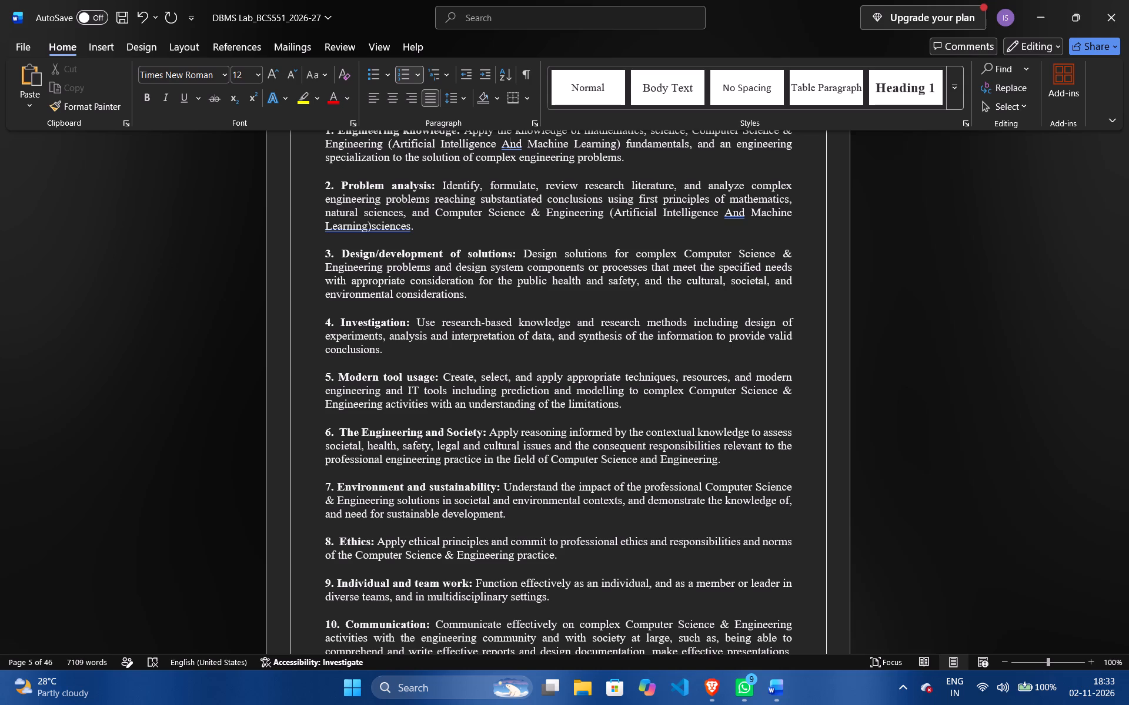
left_click(370, 230)
key("space")
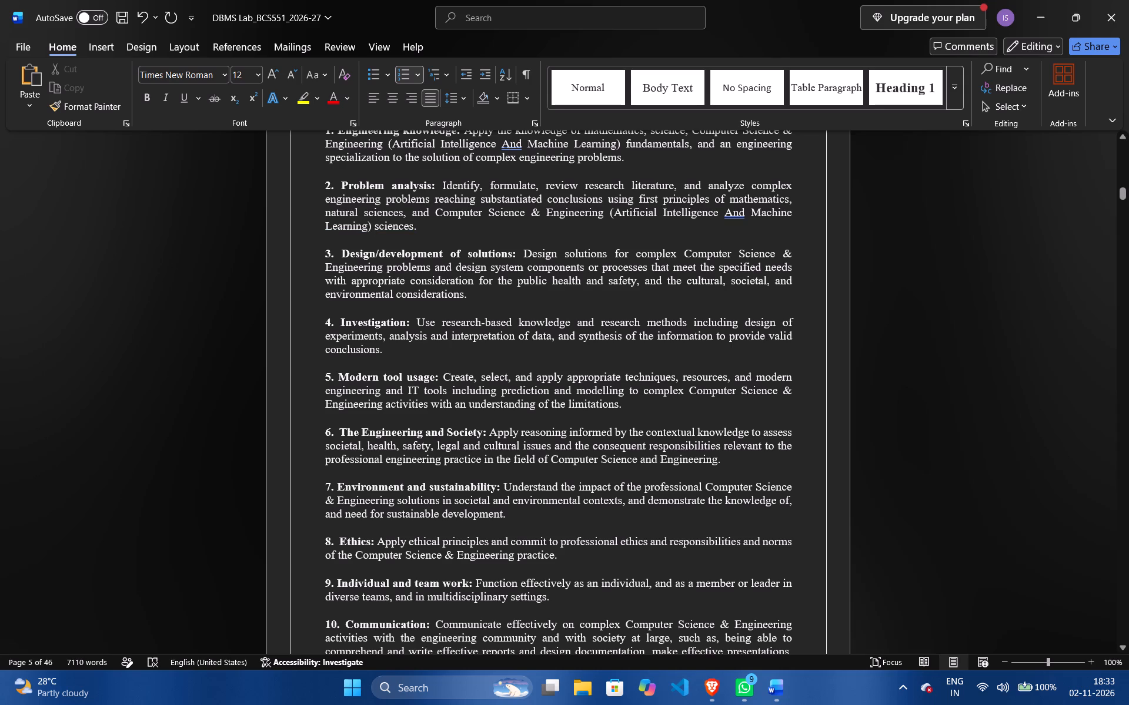
Add a space after Engineering, before problems, in outcome 3, Design/development of solutions.
left_click(384, 268)
key("space")
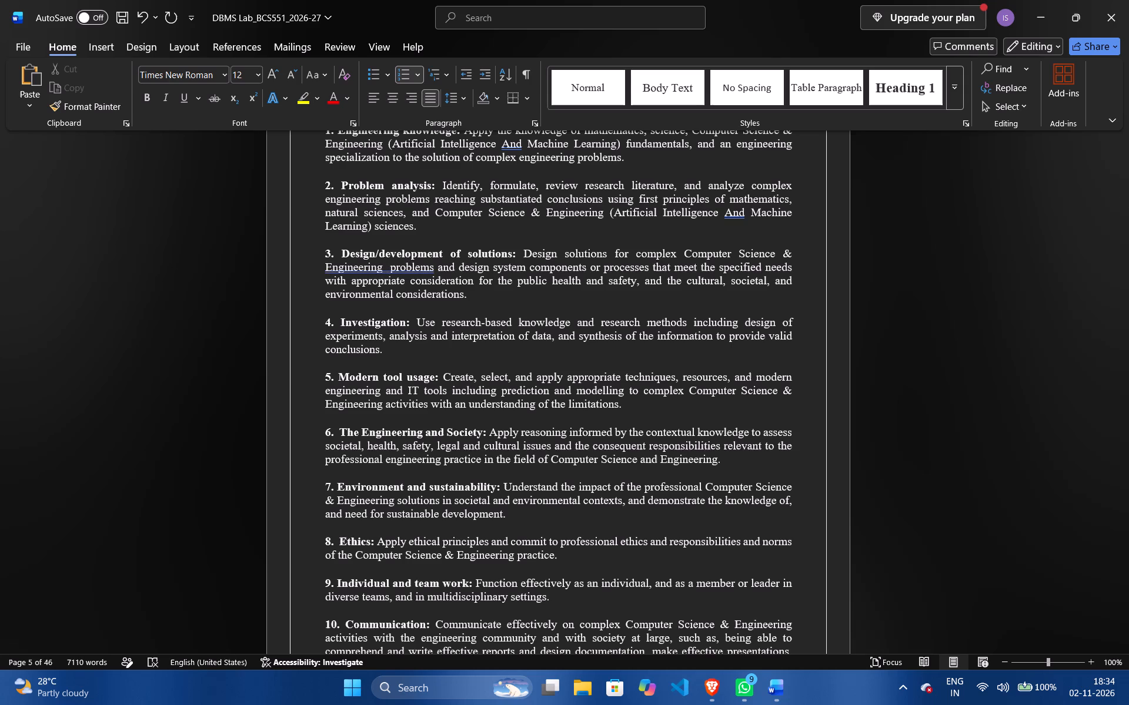
Look through the remaining Program Outcomes, the PSOs, Course Outcomes, experiment list, INDEX and experiment pages of the lab file.
scroll(384, 268, "down", 1)
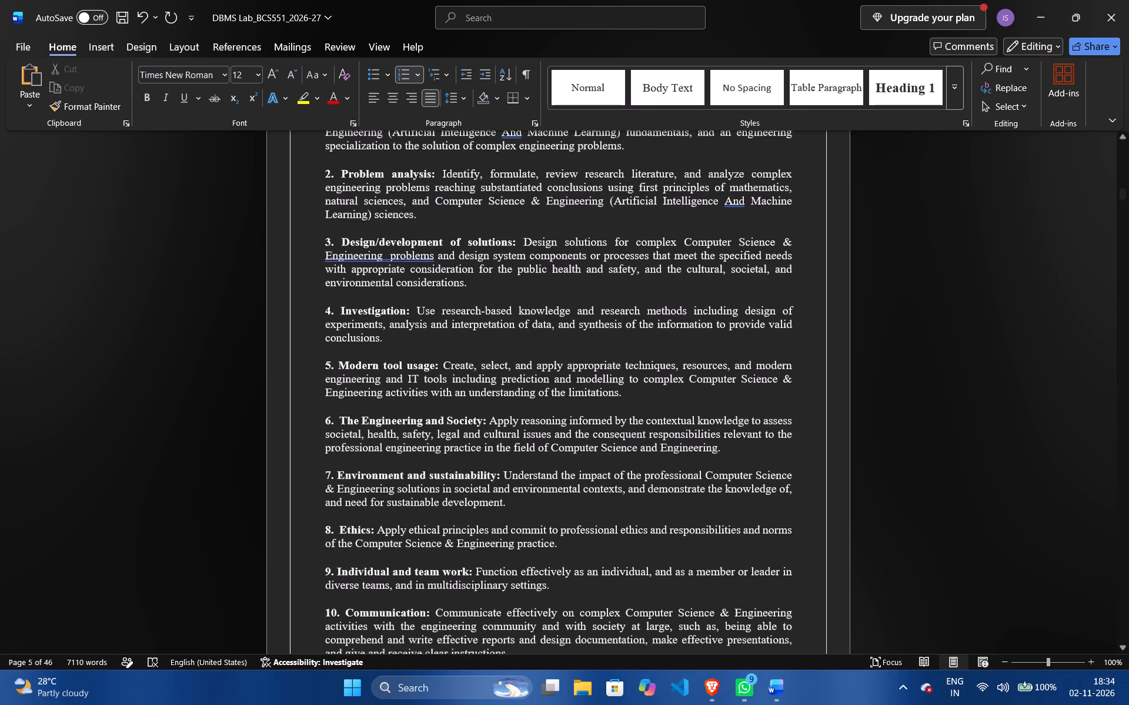
scroll(384, 268, "down", 4)
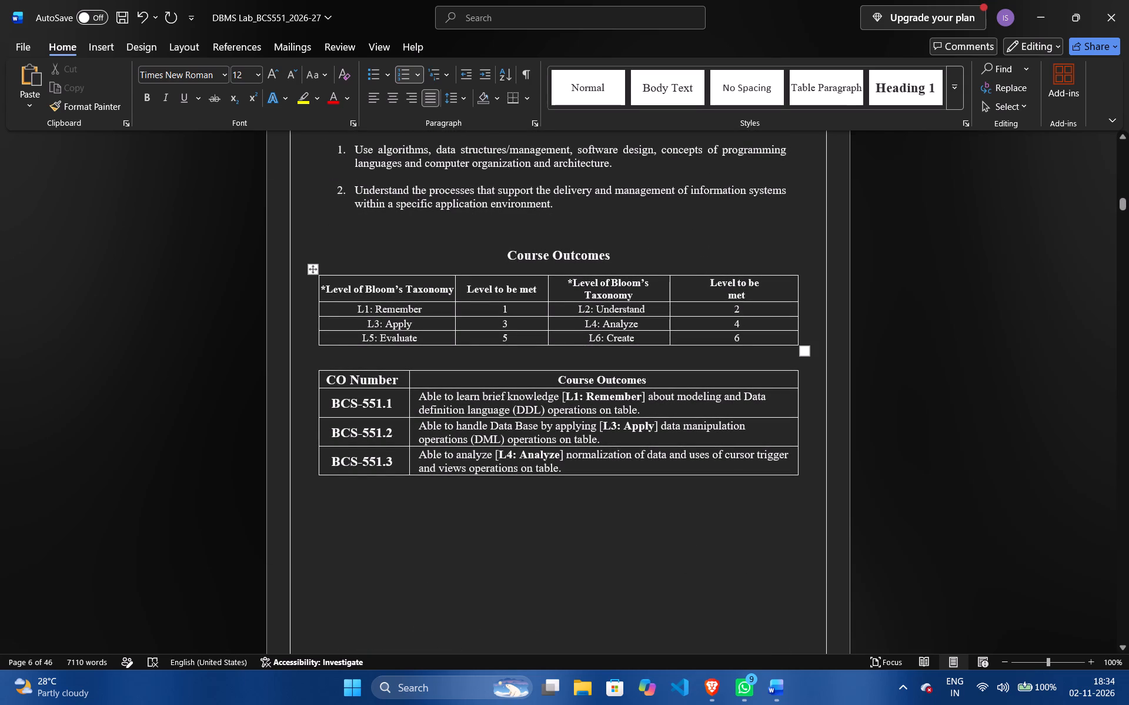
scroll(437, 358, "down", 3)
scroll(437, 358, "up", 4)
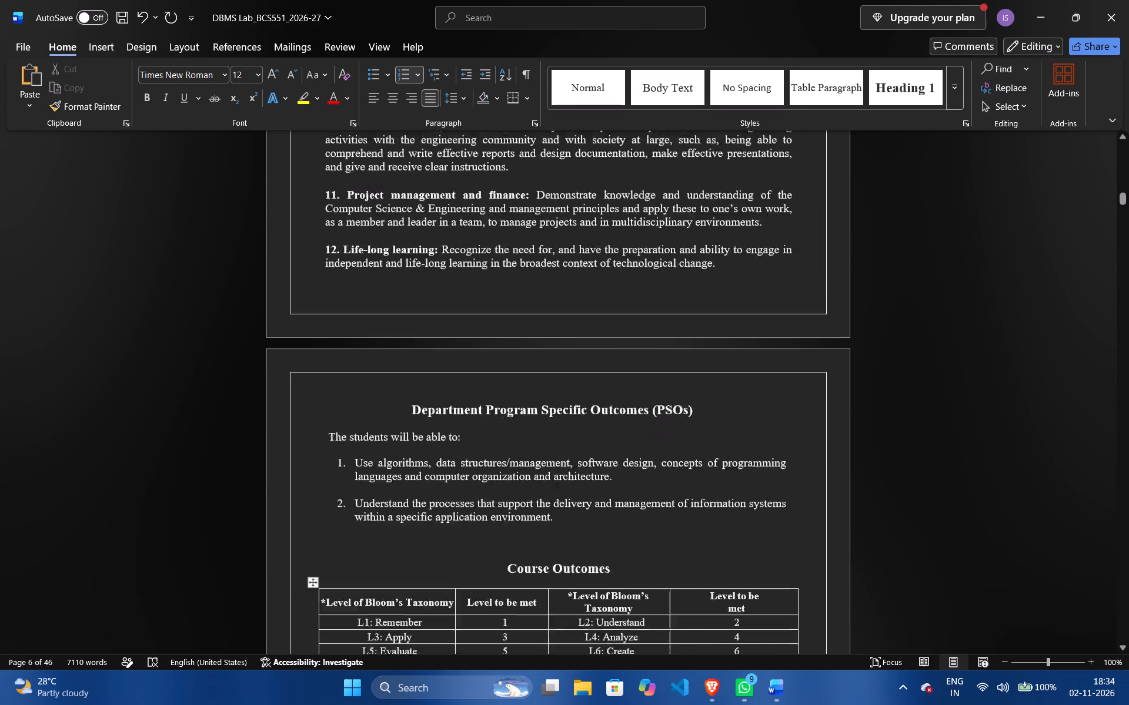
scroll(437, 358, "up", 3)
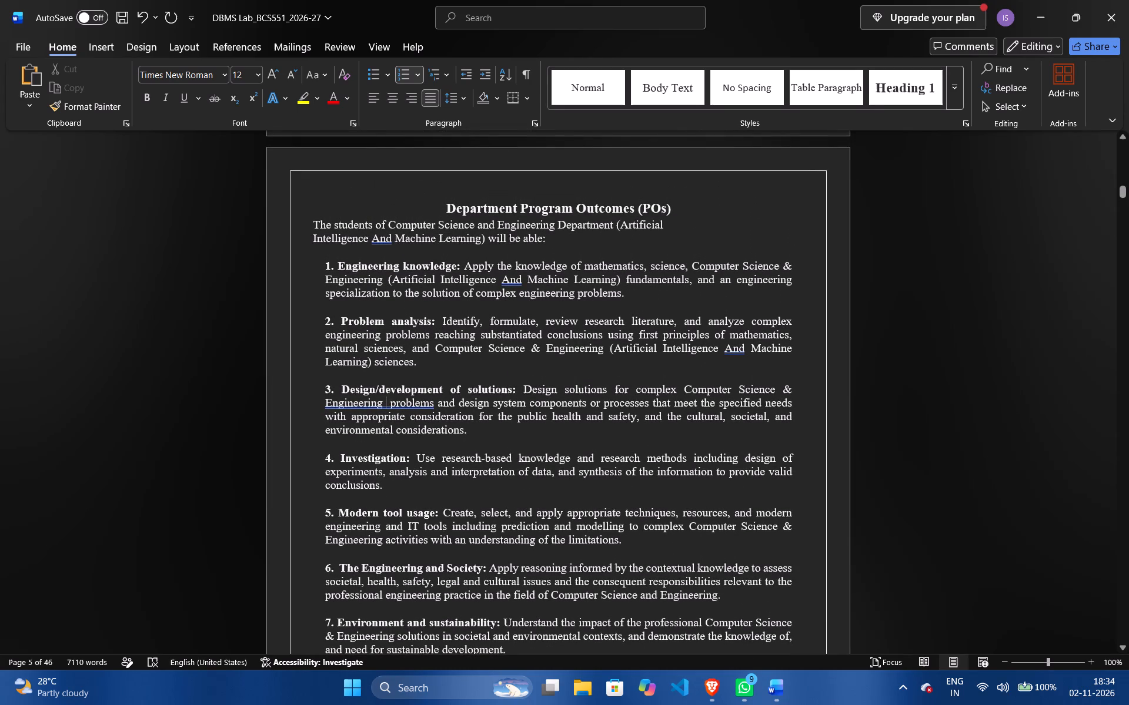
scroll(426, 398, "down", 3)
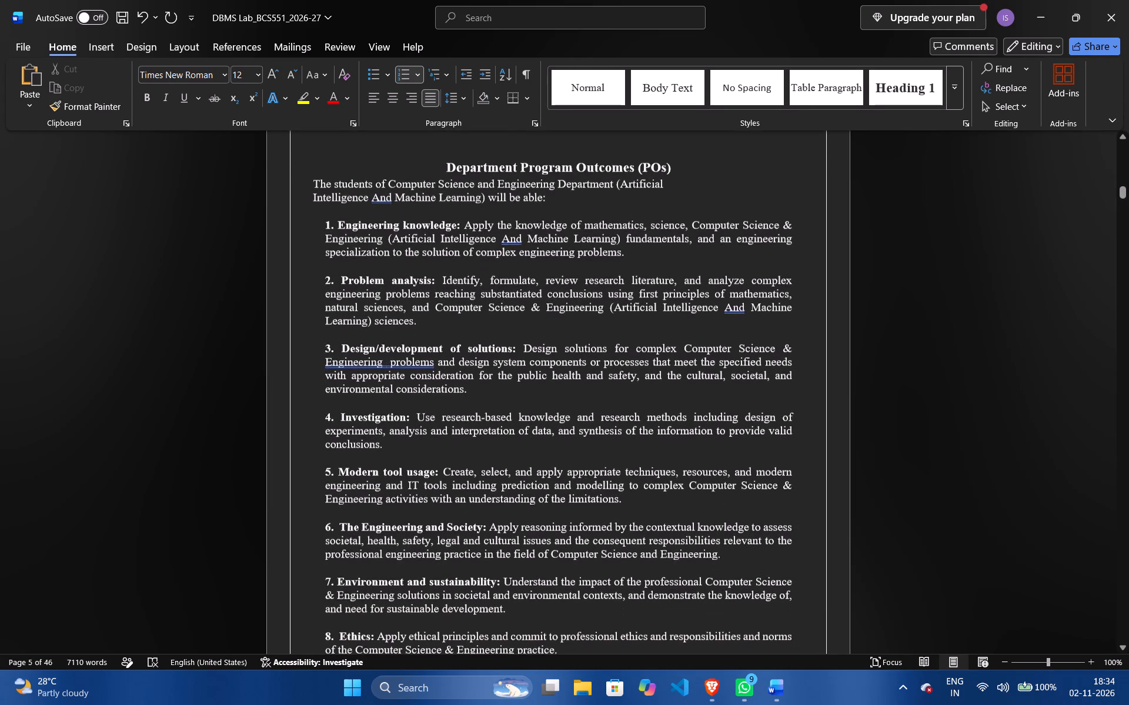
scroll(426, 398, "down", 5)
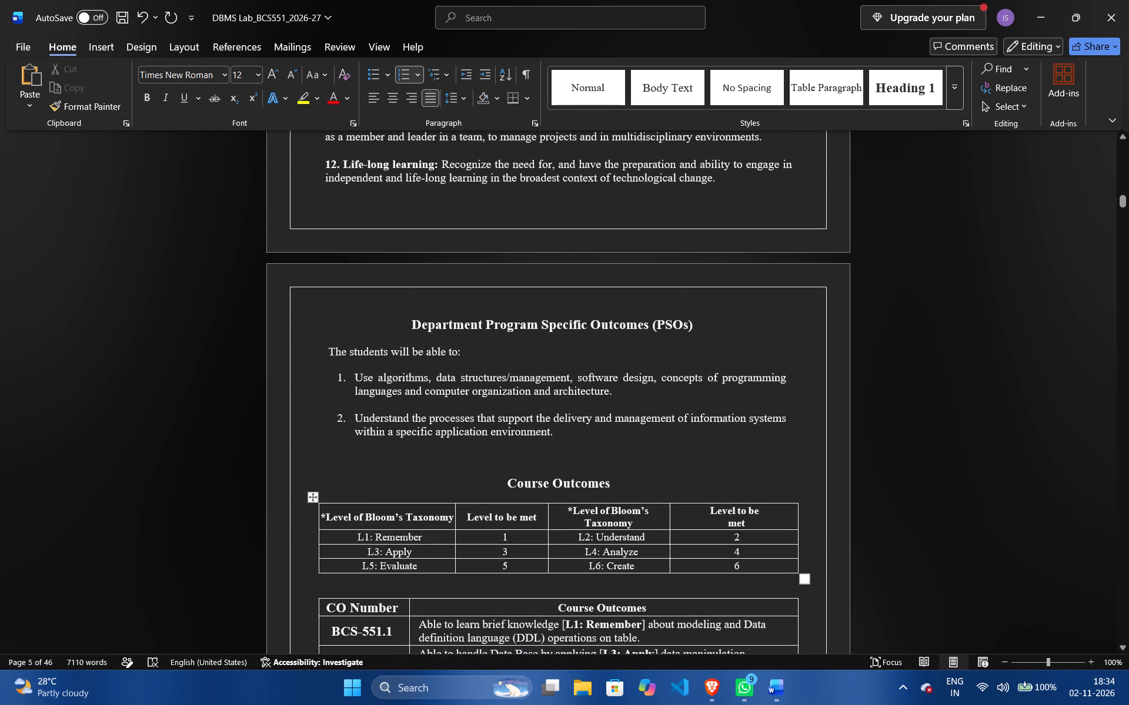
scroll(426, 398, "down", 6)
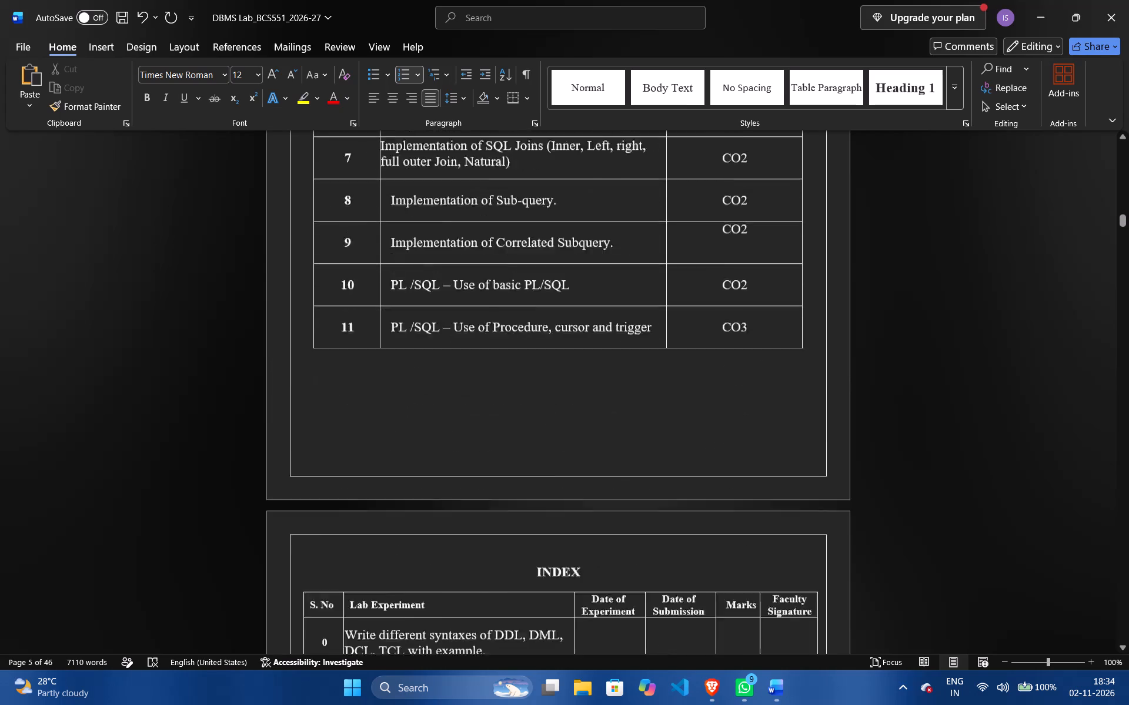
scroll(426, 398, "down", 1)
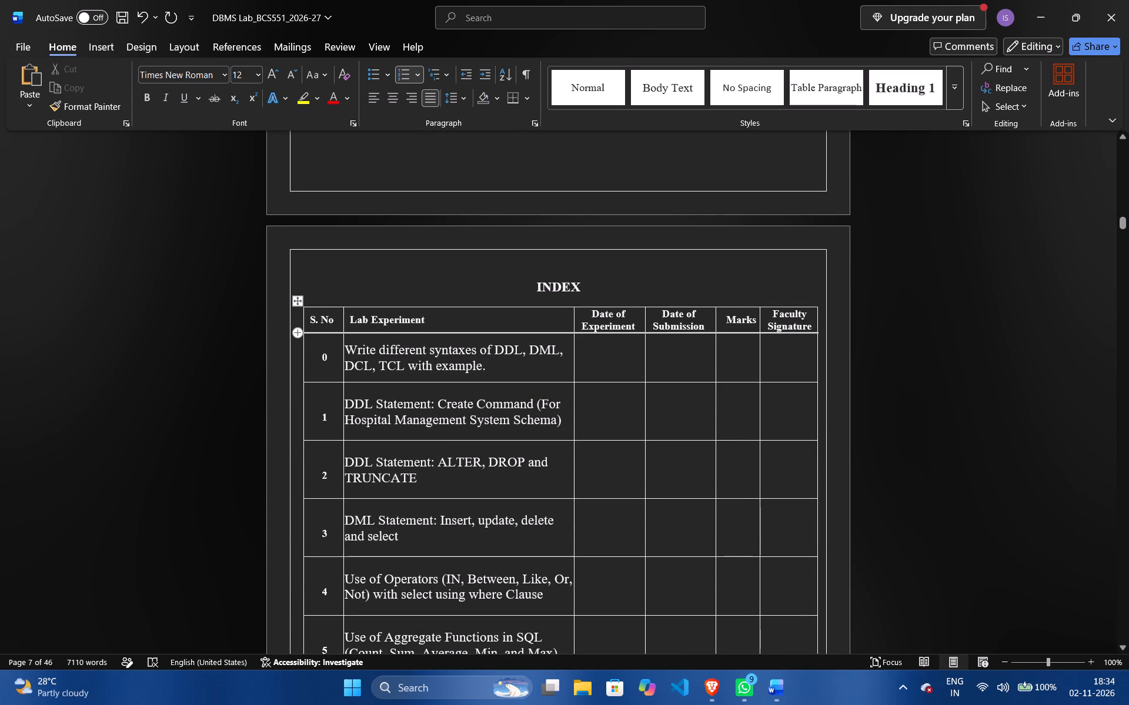
scroll(379, 628, "down", 7)
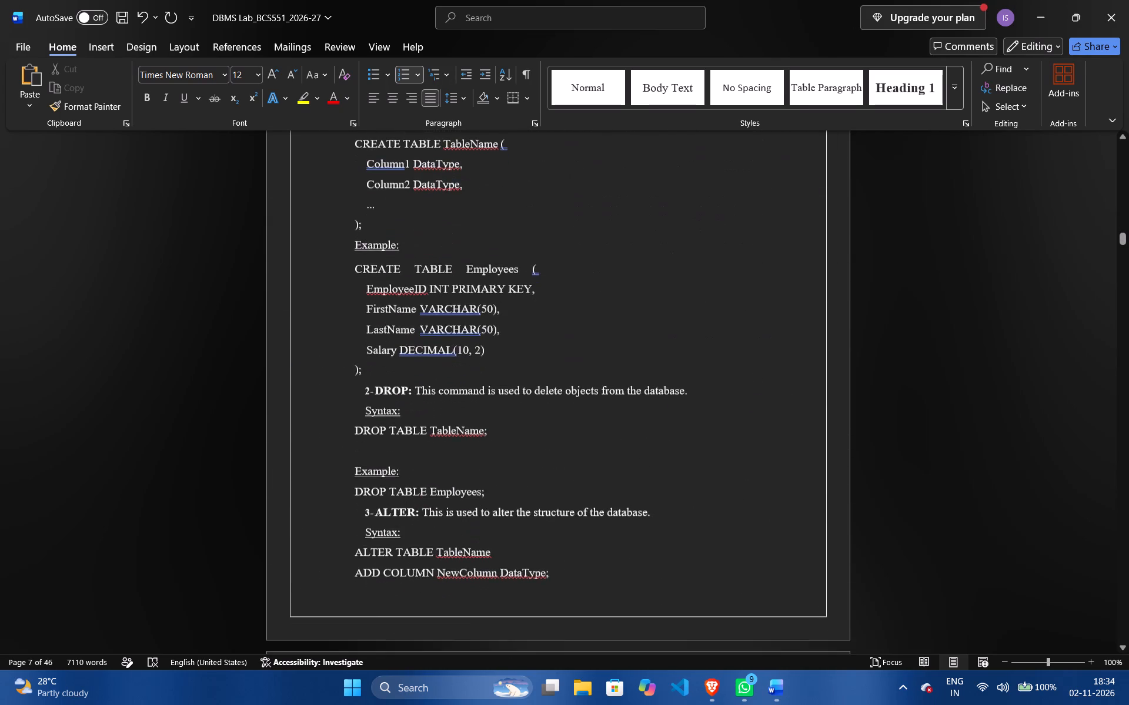
scroll(379, 628, "up", 3)
scroll(379, 628, "down", 2)
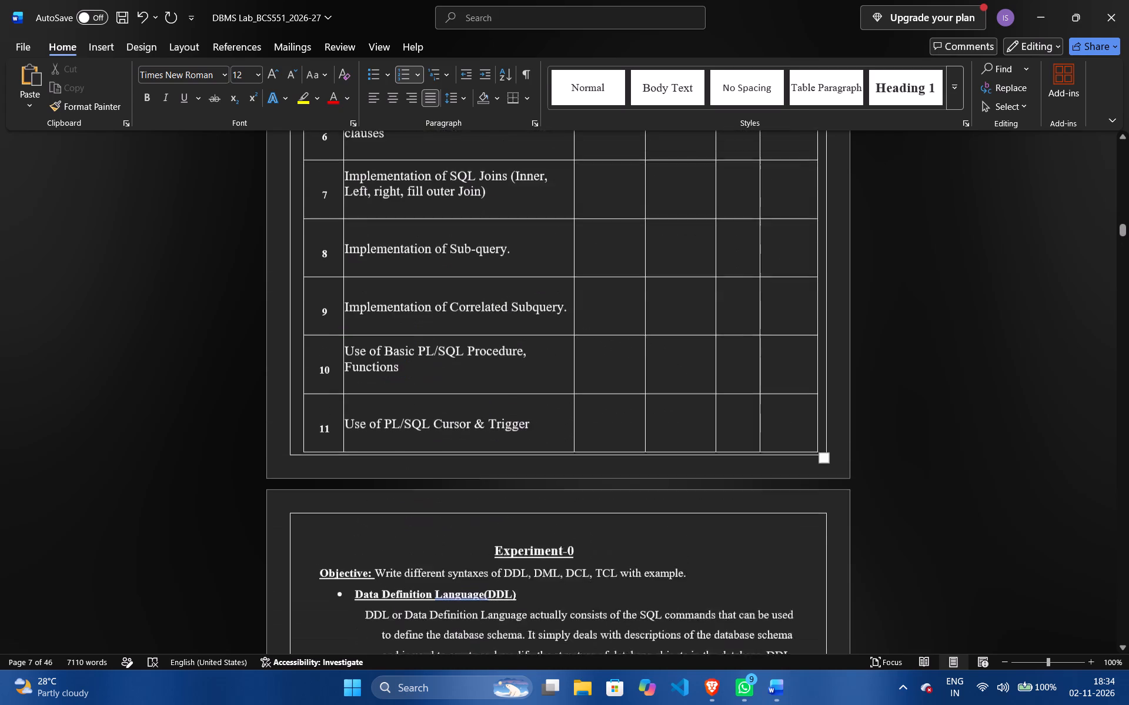
scroll(379, 628, "down", 9)
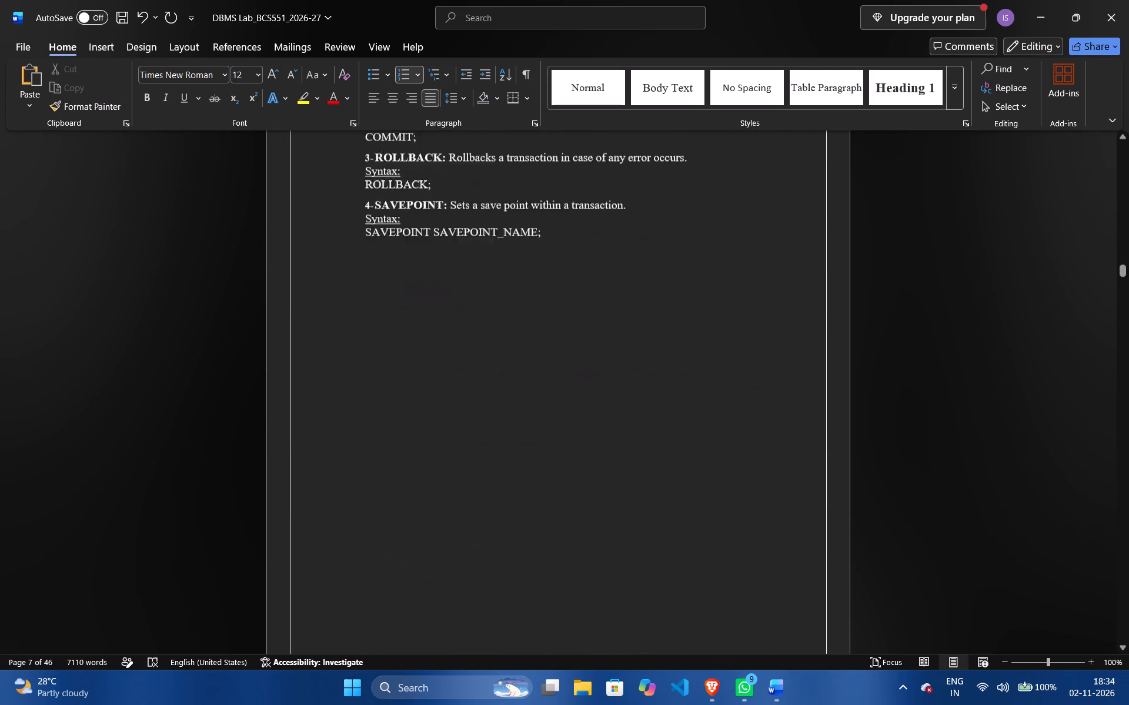
scroll(379, 628, "down", 3)
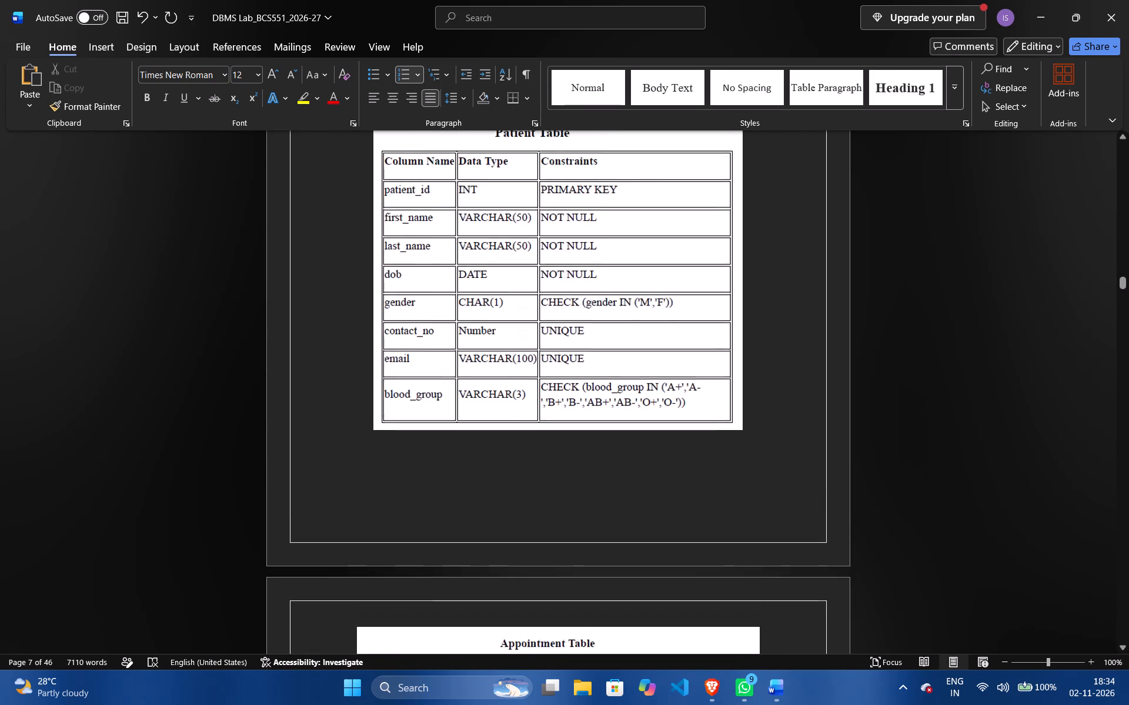
scroll(379, 628, "down", 4)
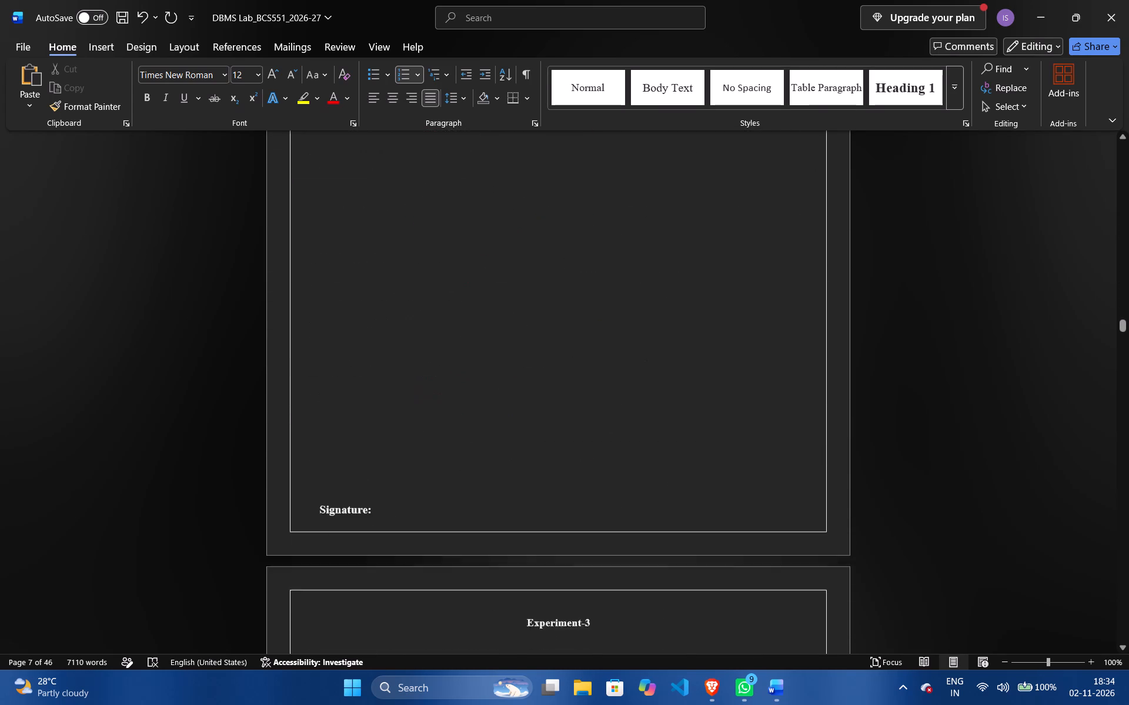
scroll(379, 628, "up", 17)
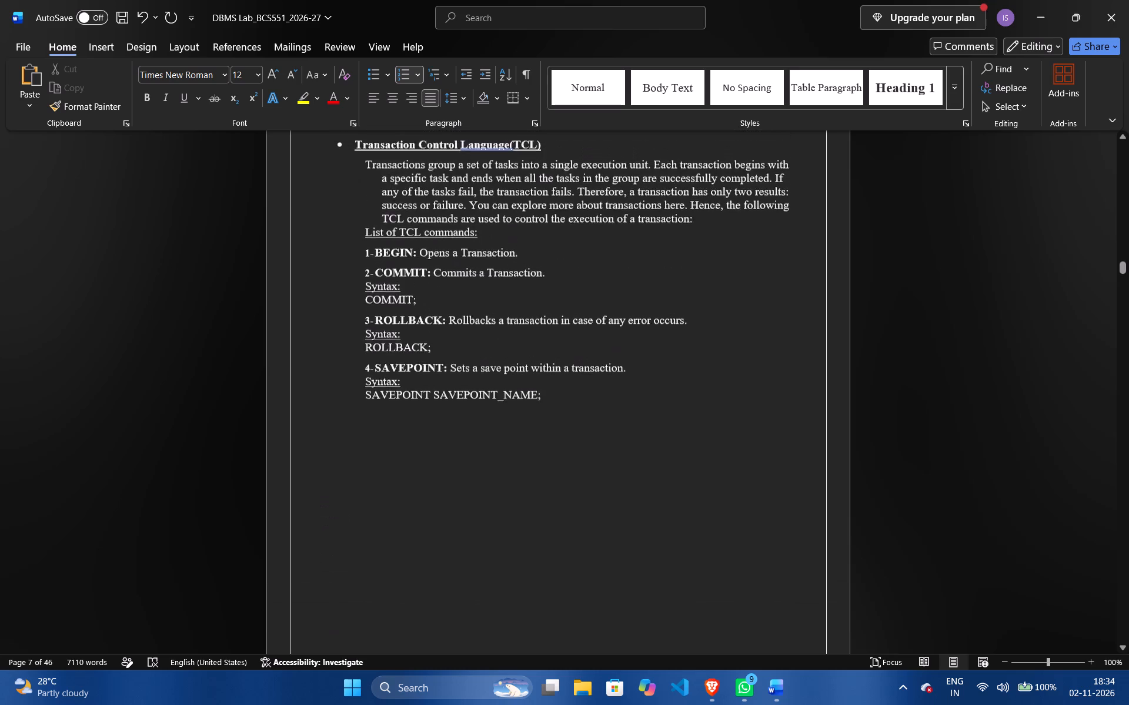
Look through the lab file's experiment pages, INDEX, experiment list and outcomes pages, returning to the cover page.
scroll(379, 628, "up", 5)
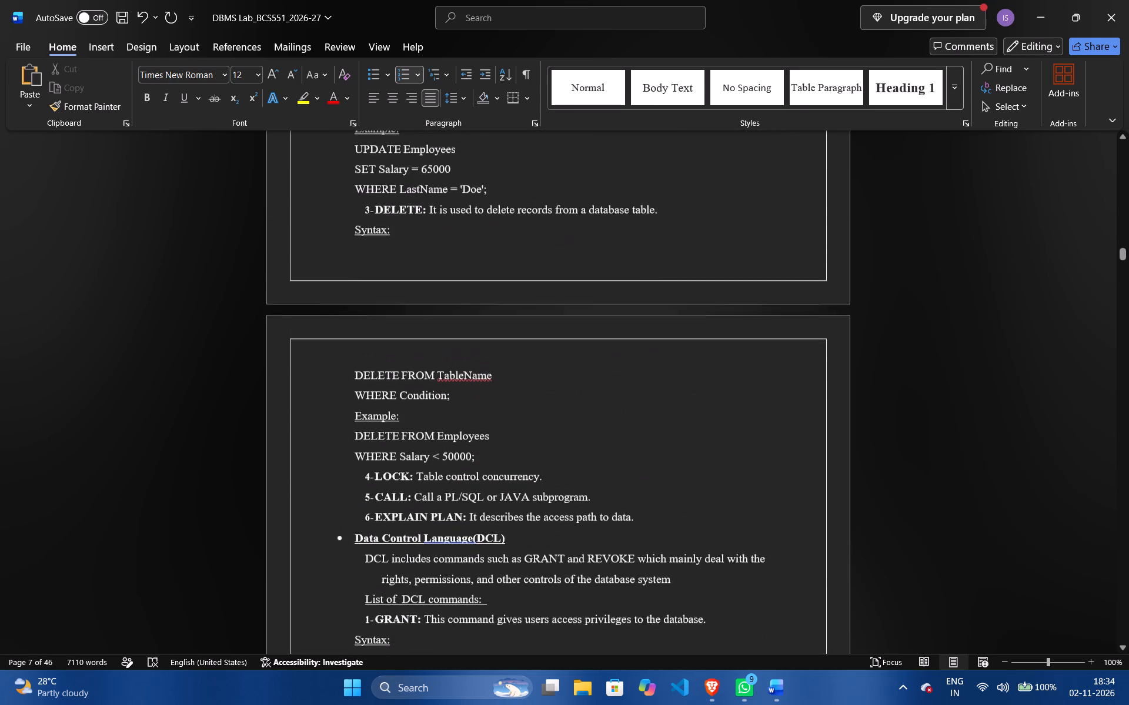
scroll(379, 628, "up", 9)
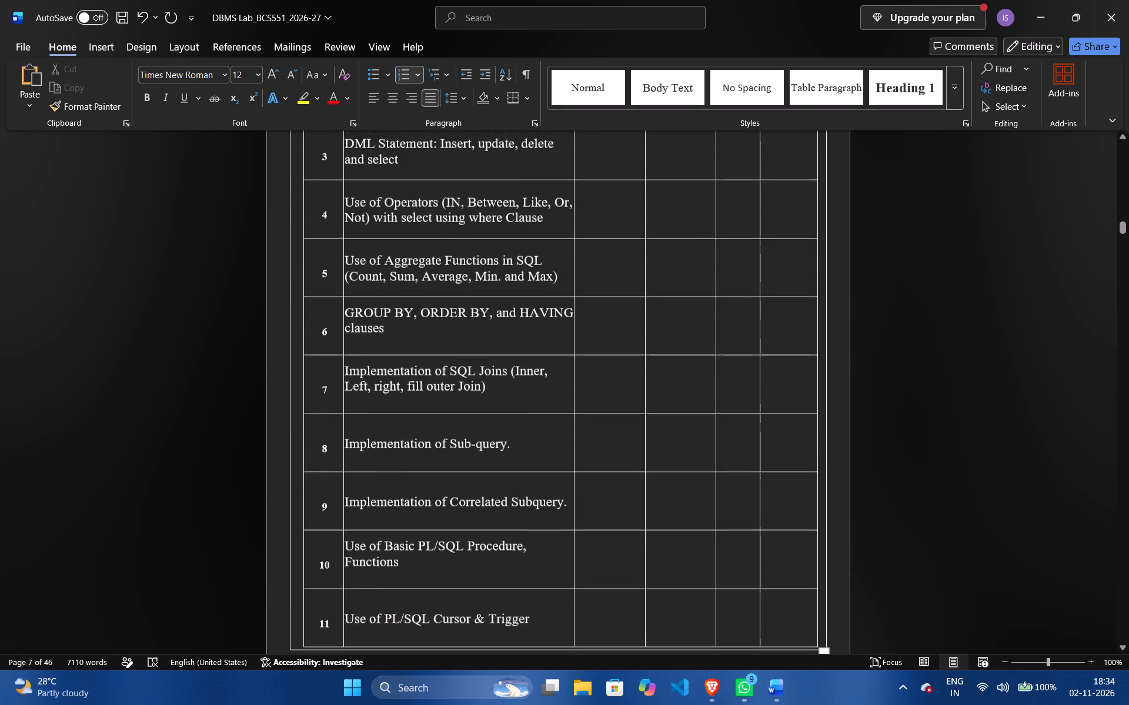
scroll(379, 628, "up", 5)
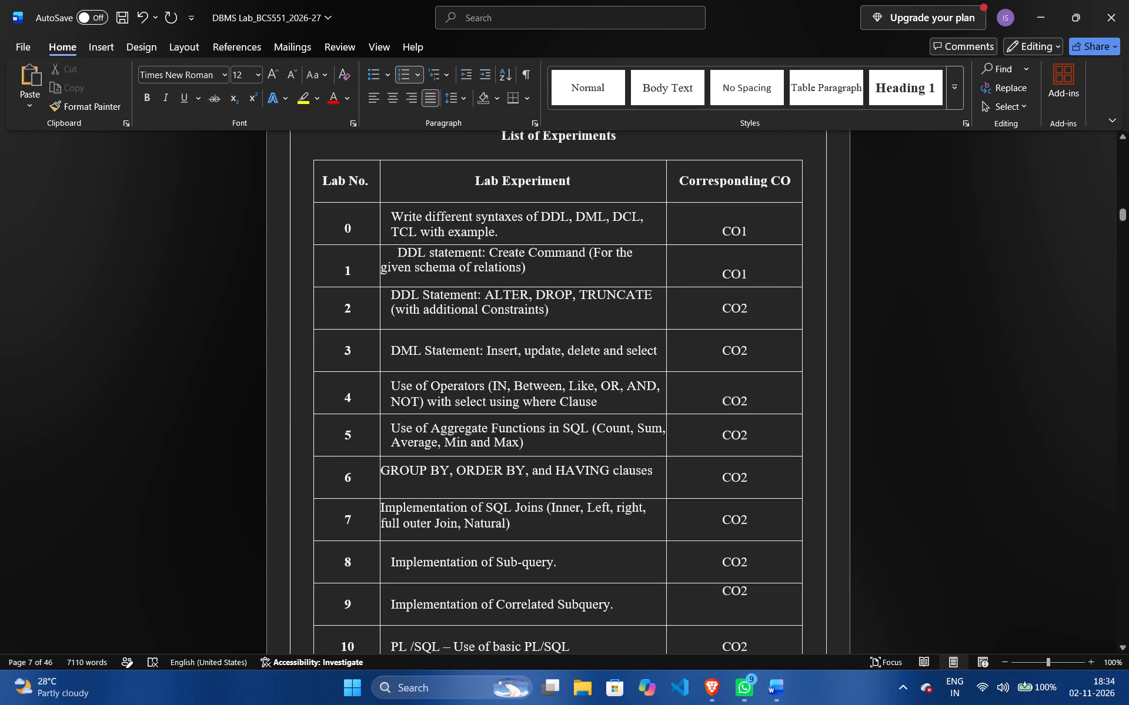
scroll(394, 472, "up", 3)
scroll(394, 472, "down", 1)
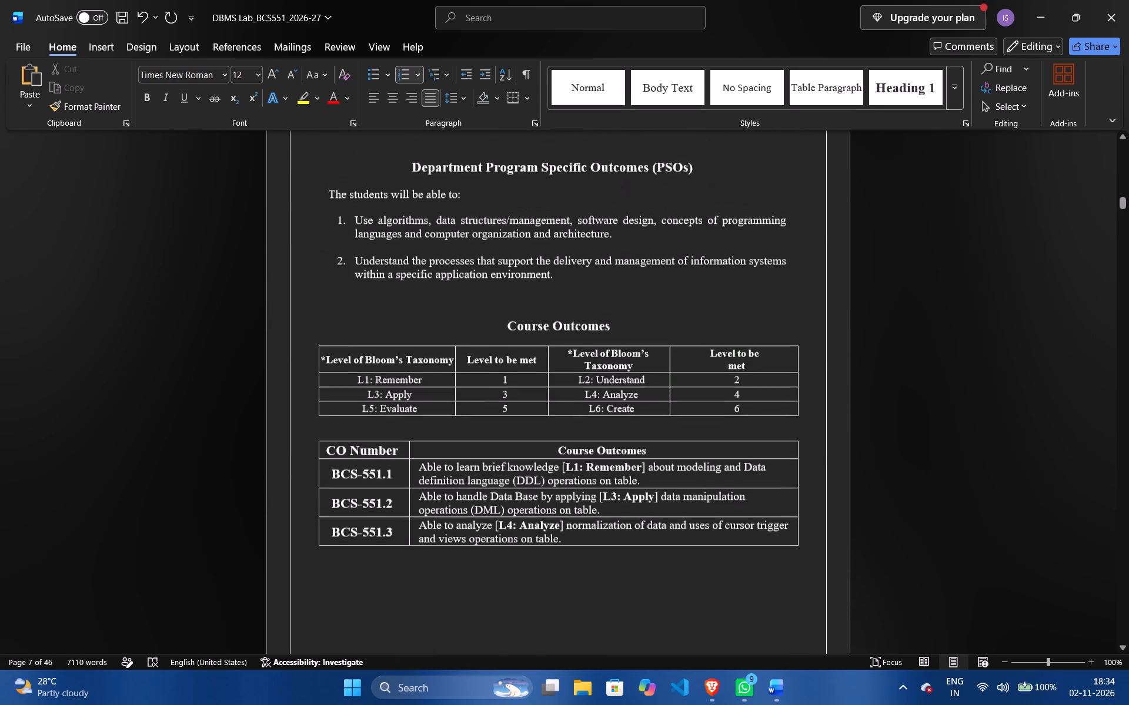
scroll(394, 472, "down", 2)
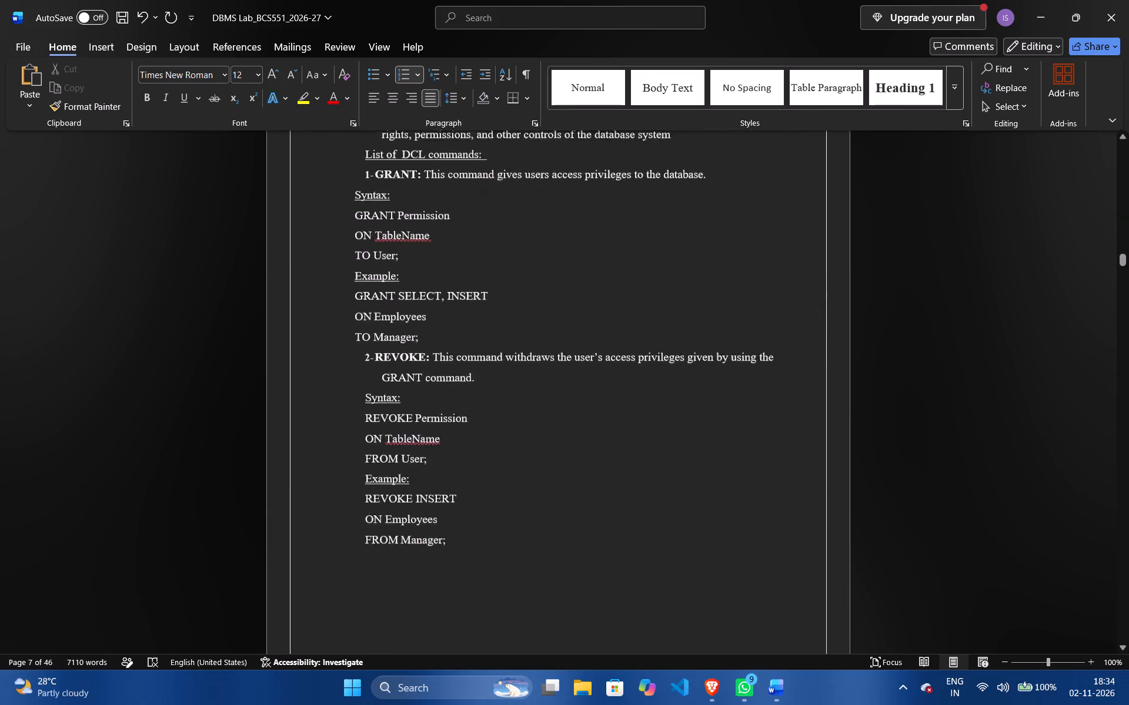
scroll(394, 472, "down", 20)
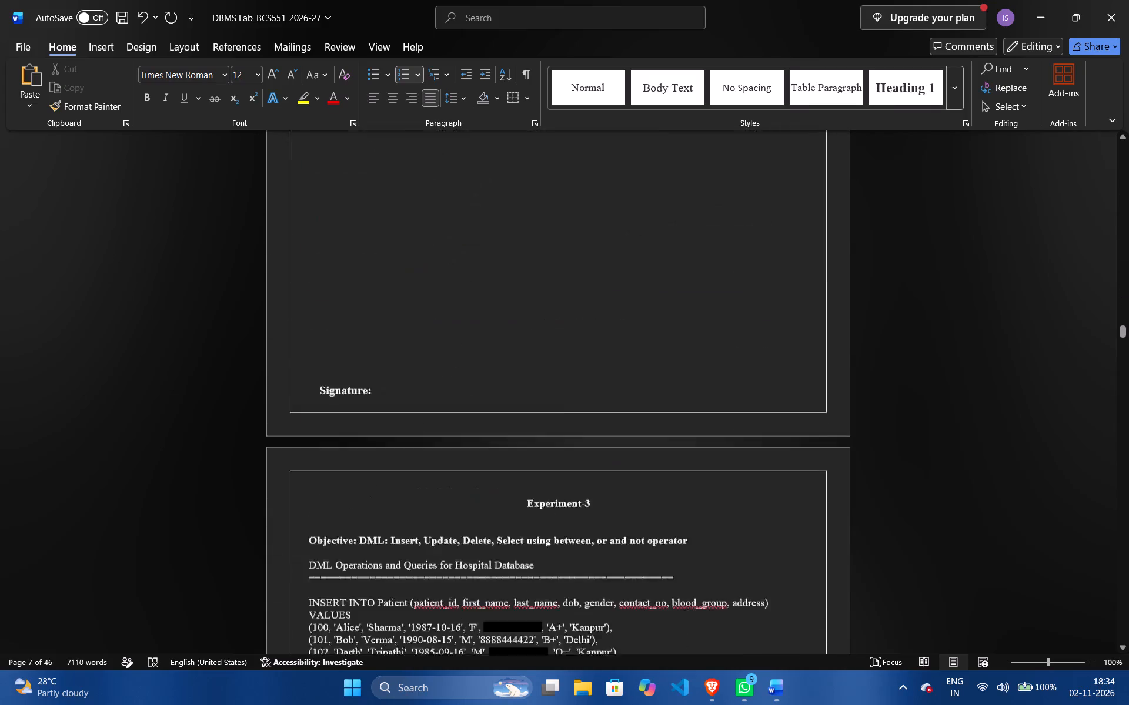
scroll(394, 472, "down", 9)
scroll(394, 472, "up", 20)
scroll(394, 472, "up", 4)
scroll(394, 472, "down", 4)
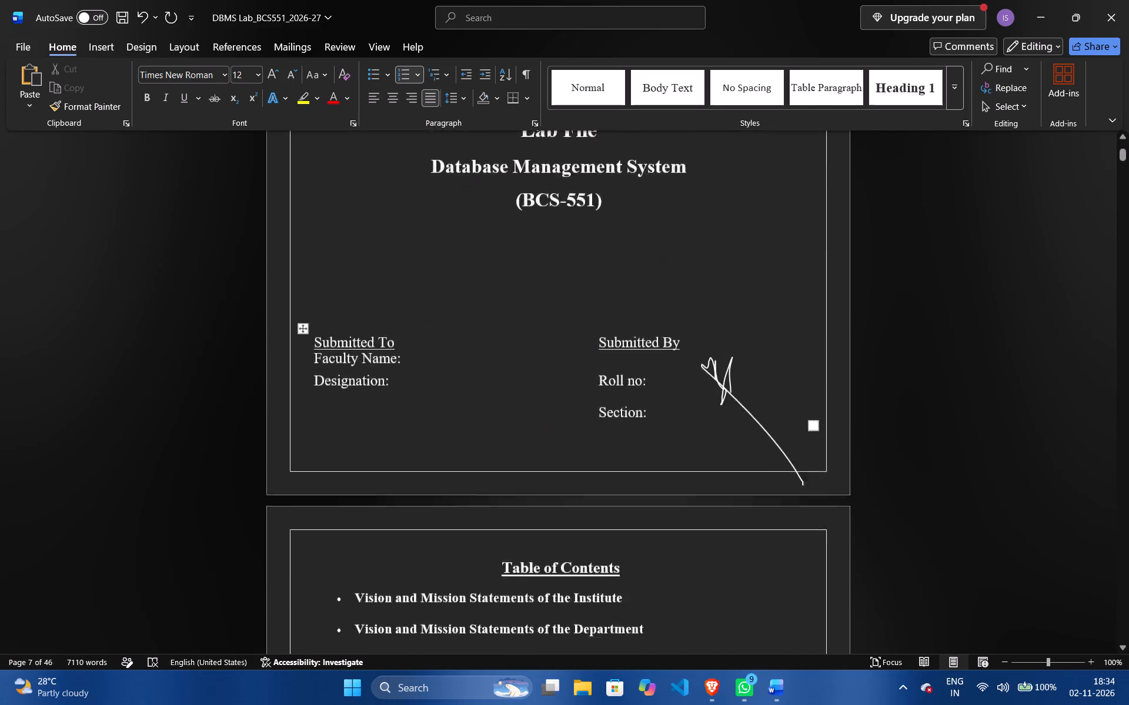
Review the Department Mission Statements, PEOs, Program Outcomes, PSOs and Course Outcomes pages.
scroll(394, 472, "down", 10)
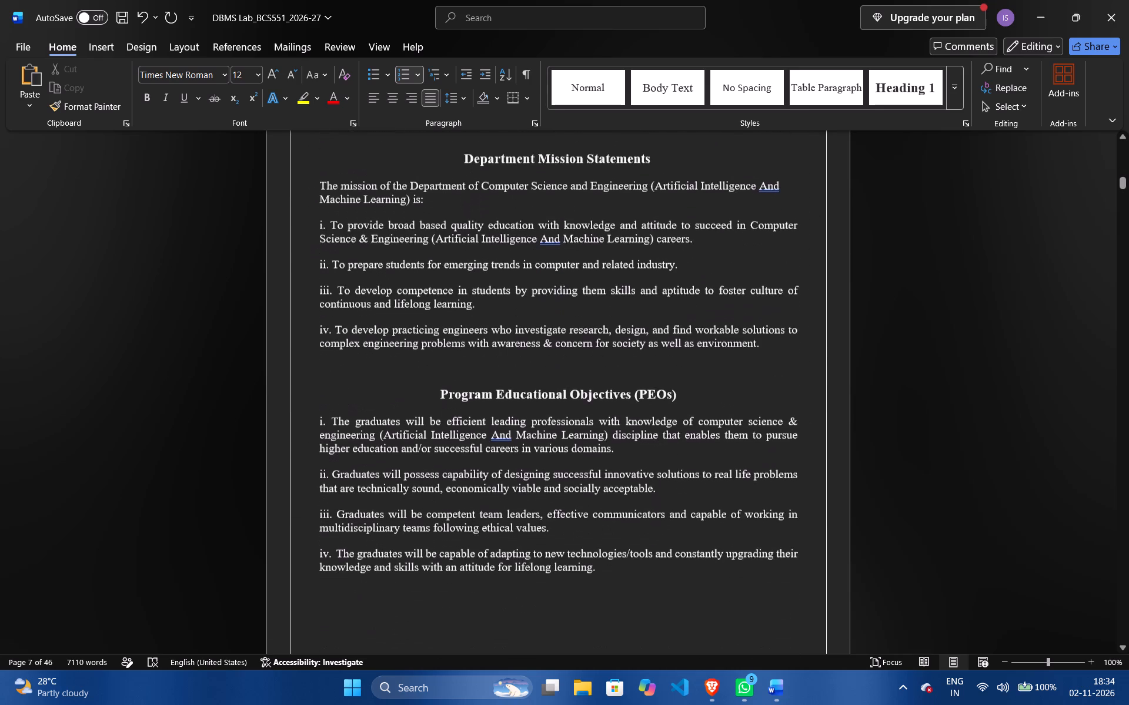
scroll(394, 472, "down", 6)
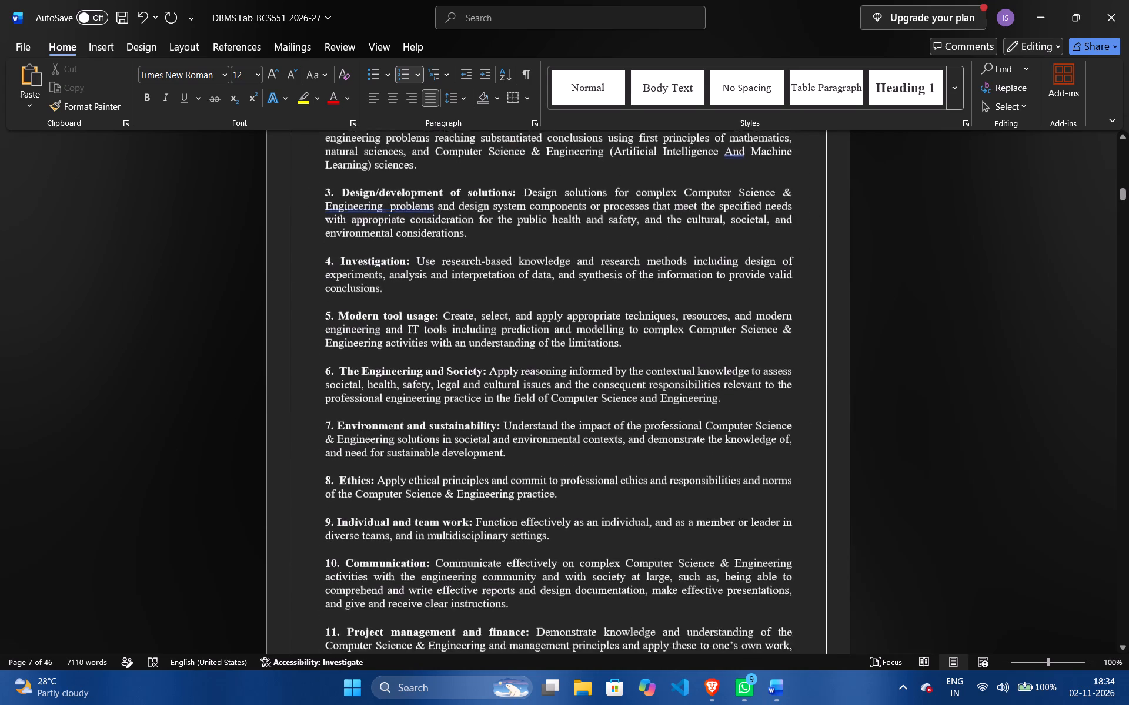
scroll(394, 472, "down", 4)
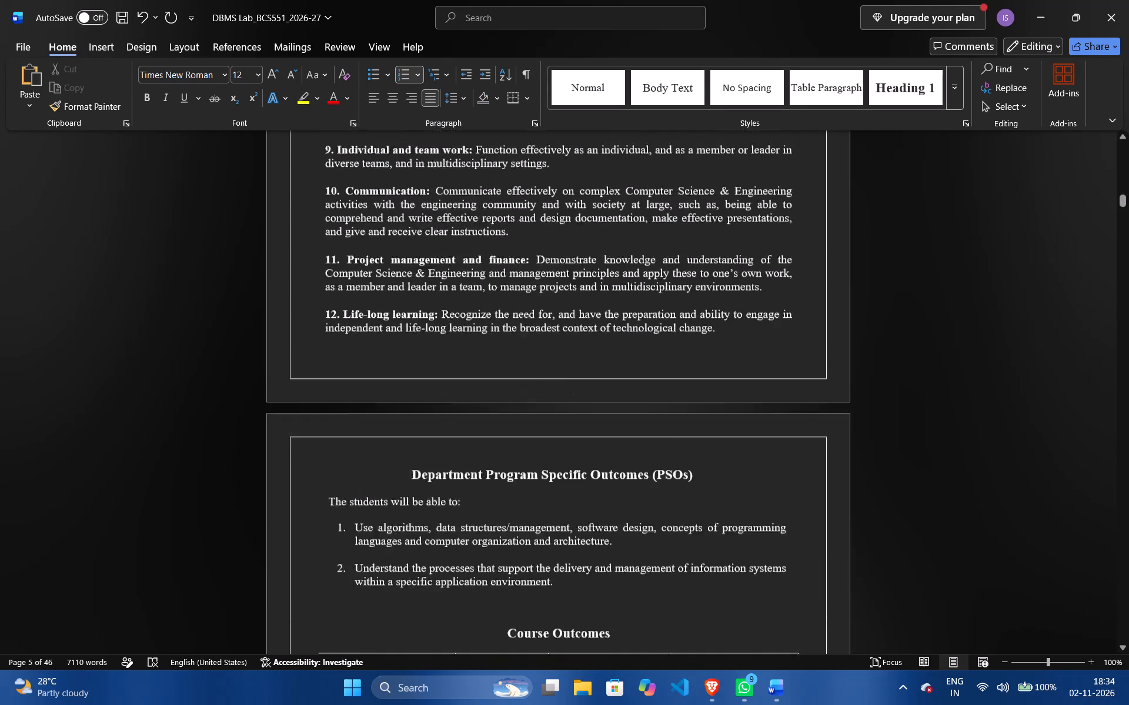
scroll(394, 472, "down", 2)
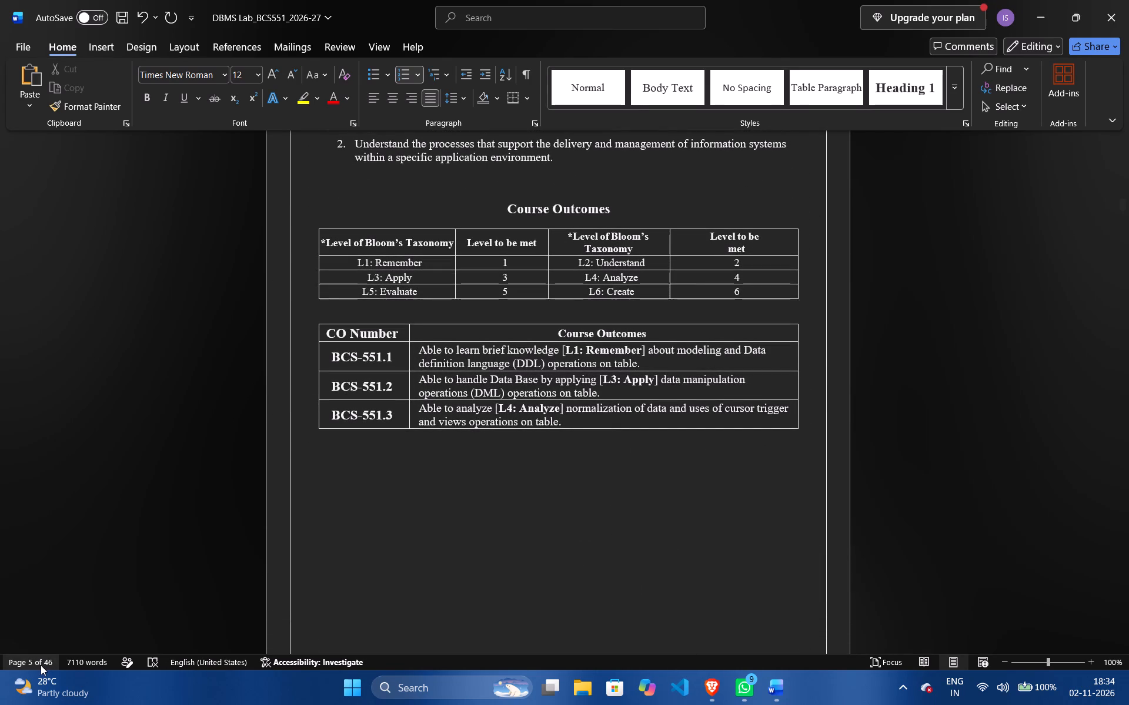
Examine the List of Experiments table and the INDEX table entries for each lab experiment.
scroll(543, 465, "down", 4)
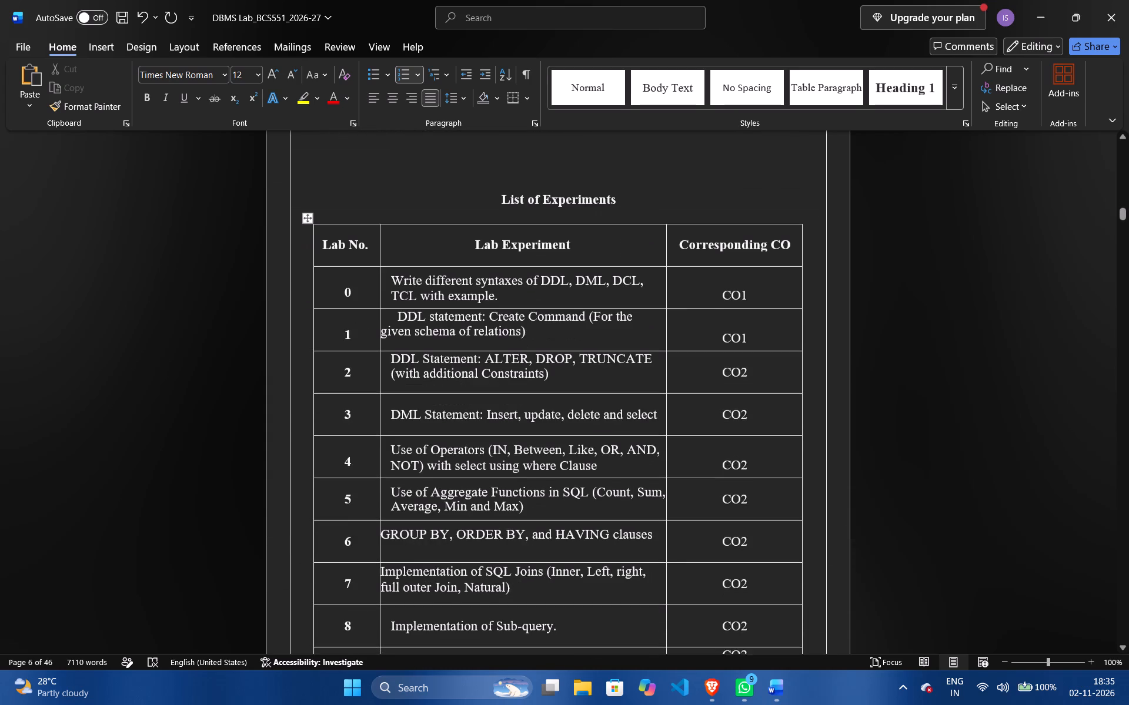
scroll(543, 465, "down", 1)
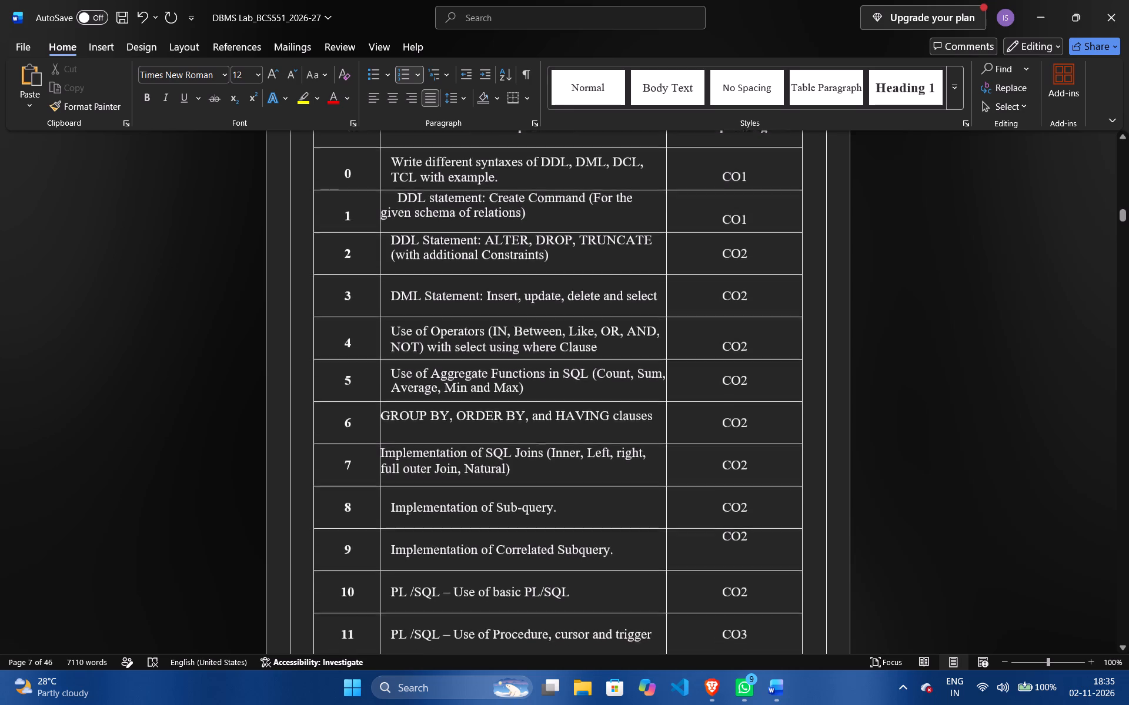
scroll(484, 438, "down", 1)
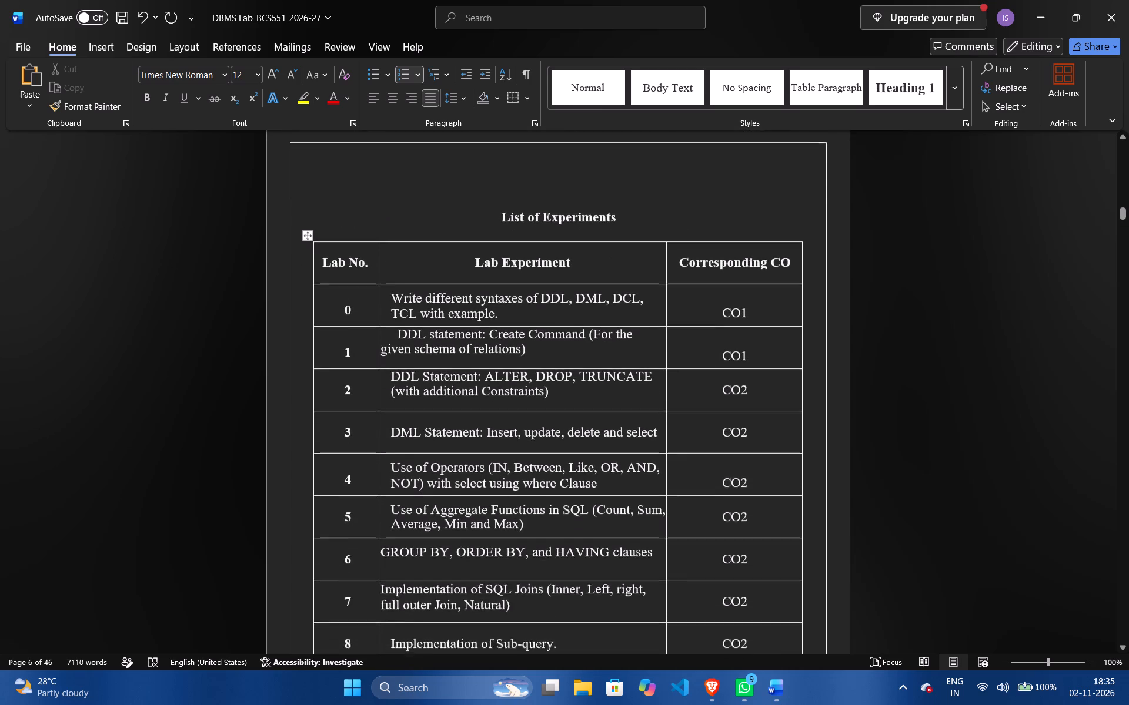
scroll(484, 438, "down", 1)
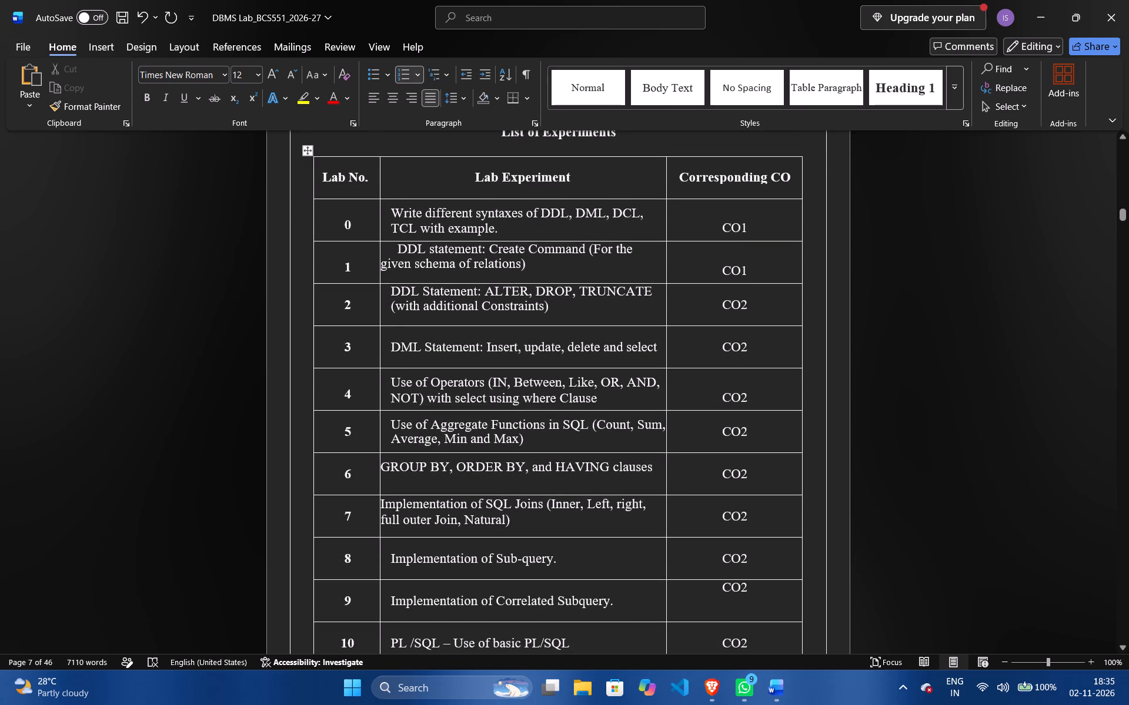
scroll(717, 361, "down", 5)
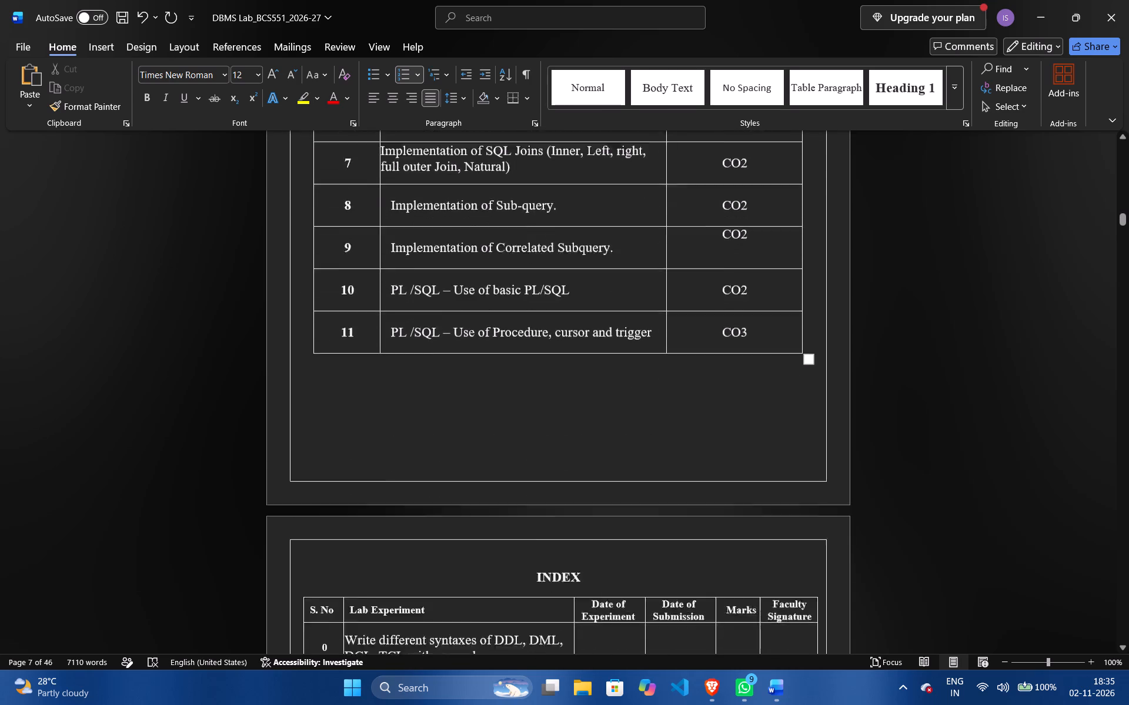
scroll(717, 361, "down", 2)
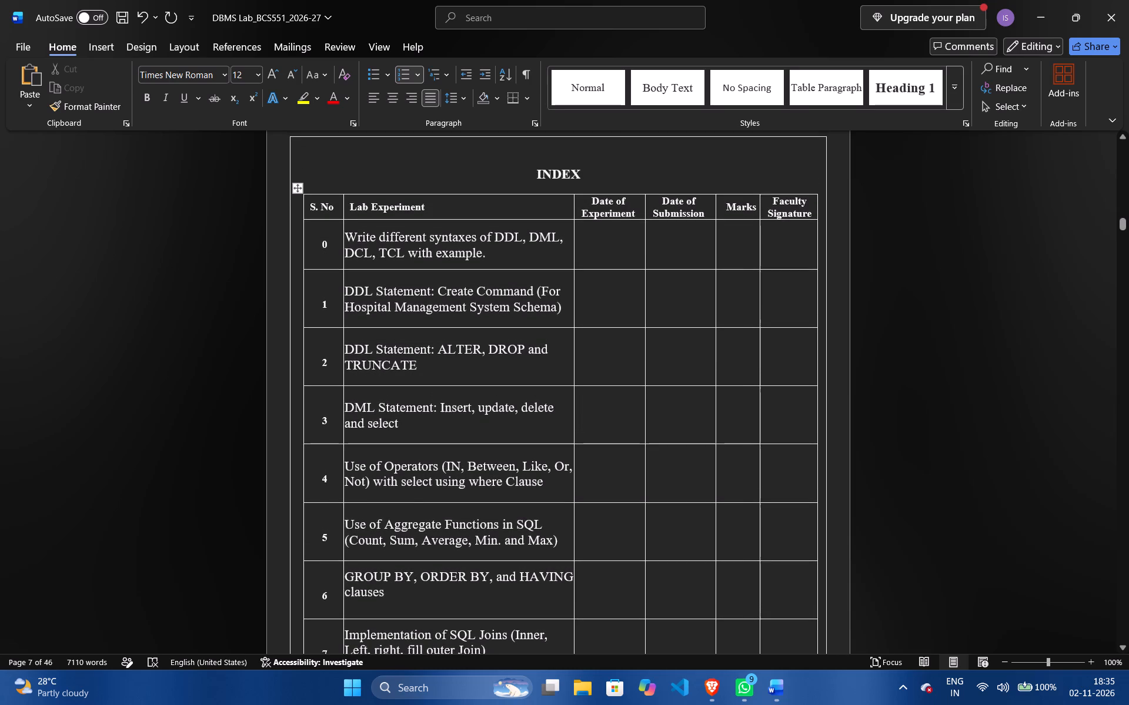
scroll(569, 431, "down", 4)
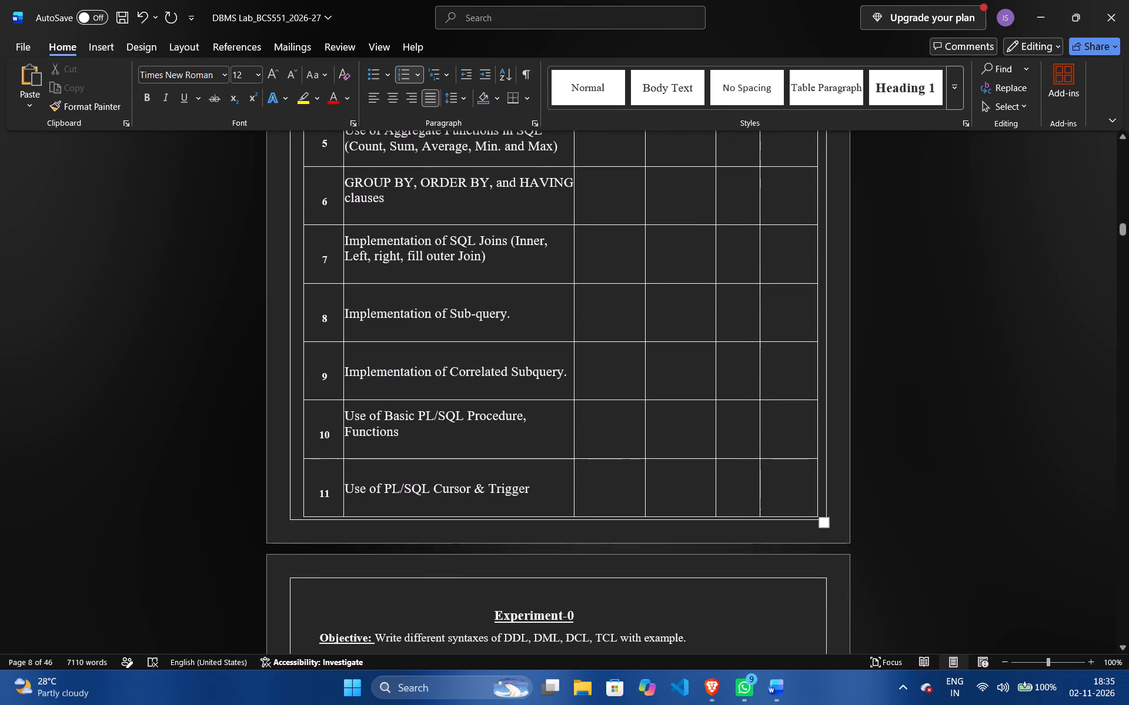
scroll(541, 534, "up", 2)
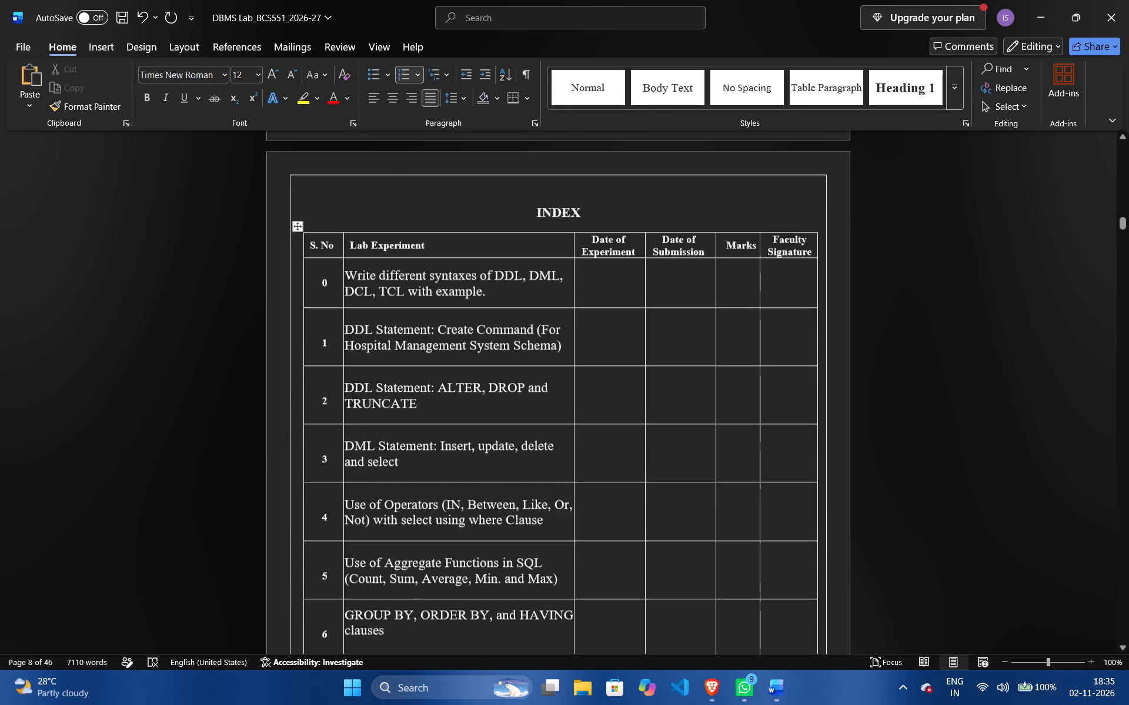
scroll(541, 534, "up", 1)
scroll(541, 534, "down", 1)
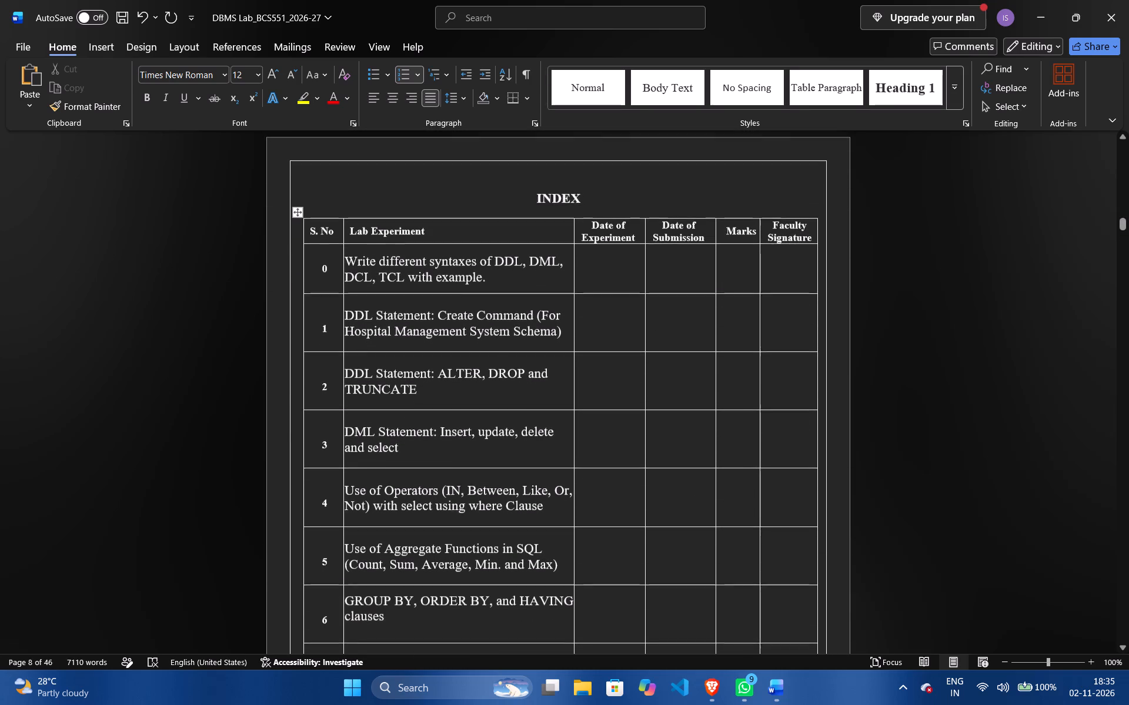
scroll(541, 534, "down", 1)
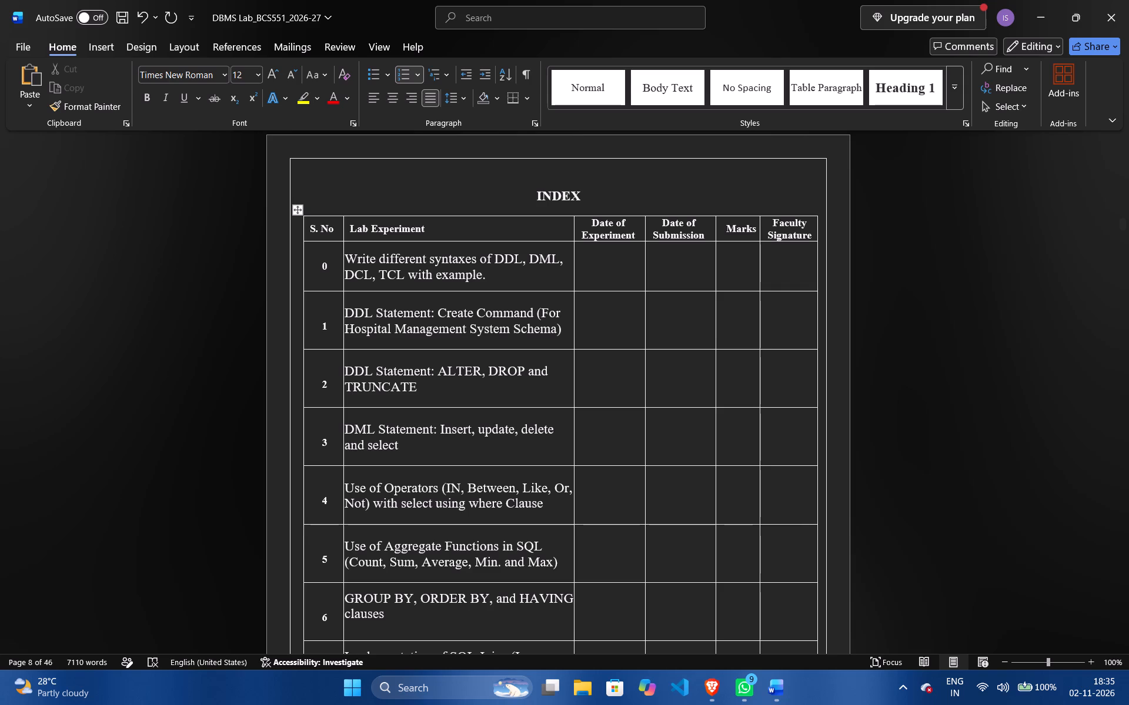
Compare the experiment titles in the List of Experiments with those in the INDEX, with both pages side by side.
scroll(504, 435, "up", 4)
scroll(504, 435, "down", 1, "ctrl")
scroll(504, 435, "up", 1, "ctrl")
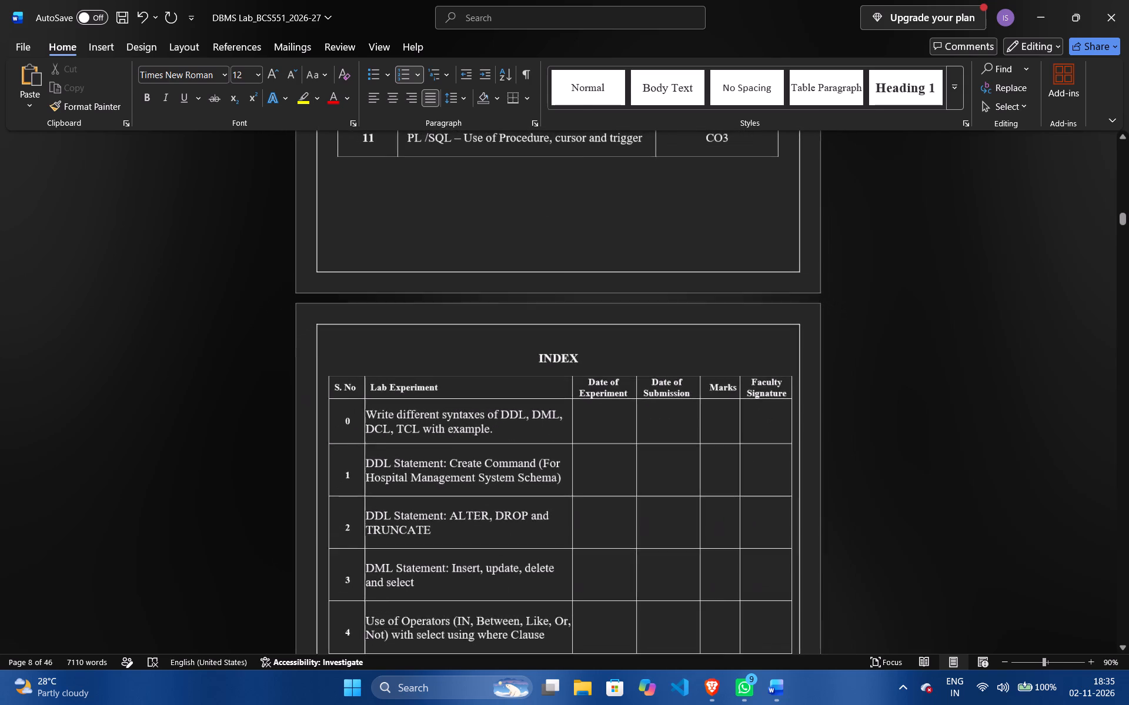
scroll(504, 435, "up", 3)
scroll(504, 435, "down", 3, "ctrl")
scroll(504, 435, "up", 2, "ctrl")
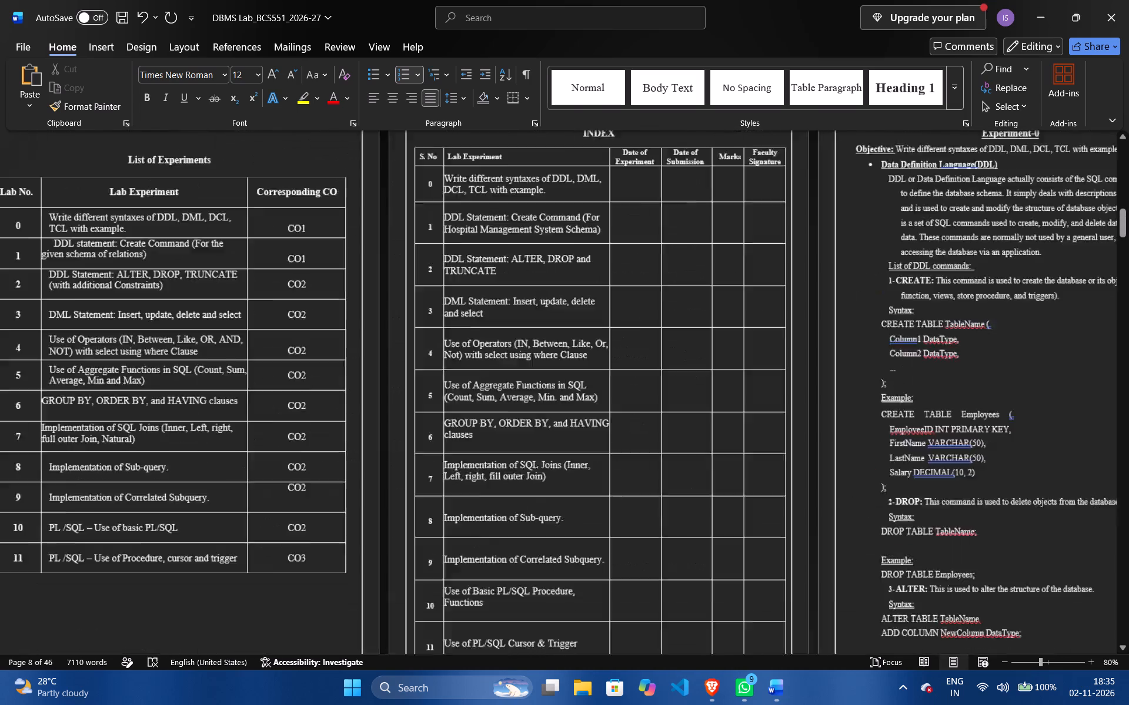
scroll(504, 435, "up", 1, "ctrl")
scroll(295, 394, "up", 4, "ctrl")
scroll(295, 394, "down", 6, "ctrl")
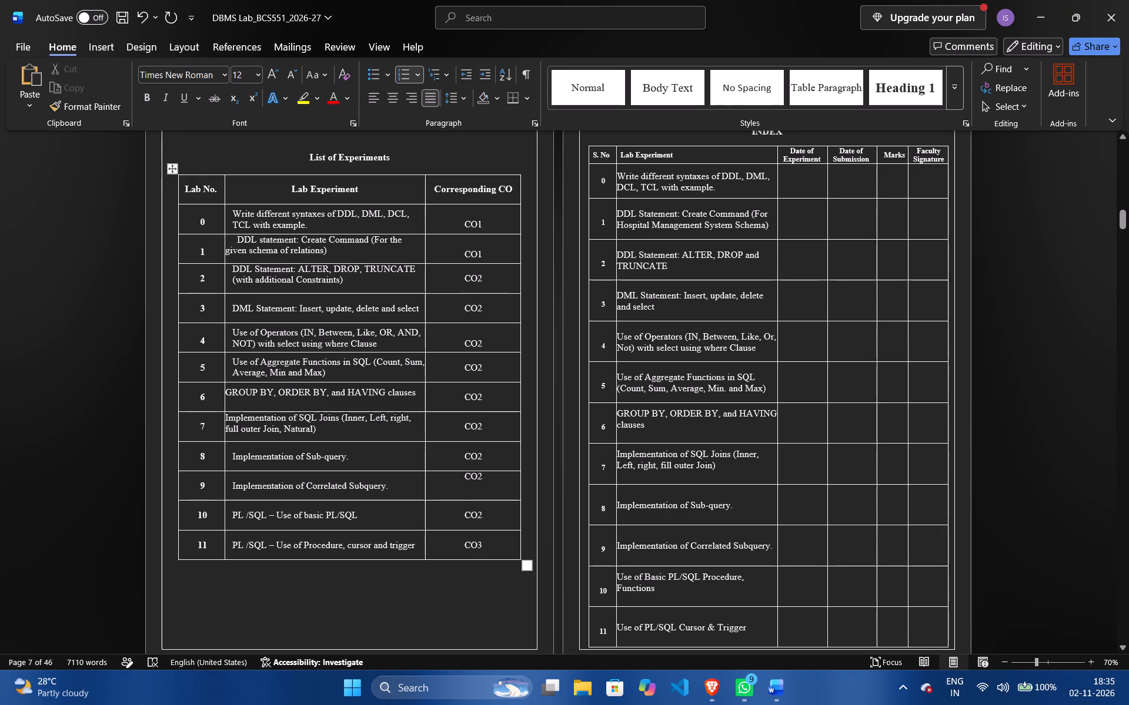
Recheck the List of Experiments, the INDEX and the start of Experiment-0 at normal page size.
scroll(659, 361, "up", 3, "ctrl")
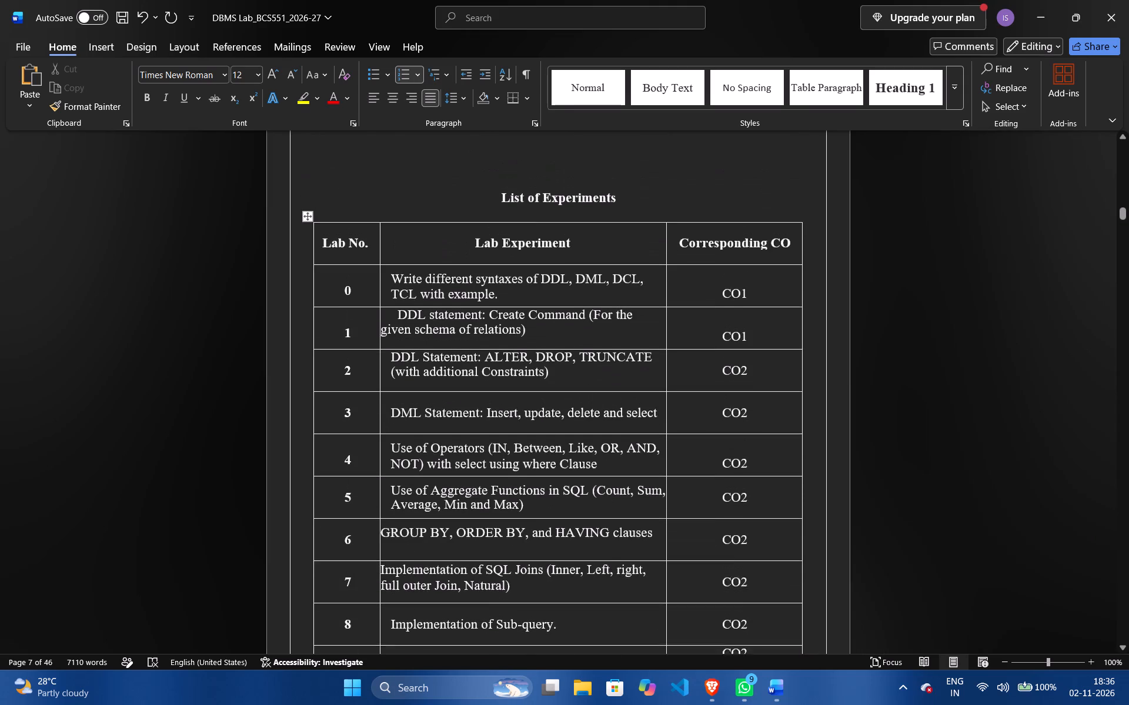
scroll(346, 287, "right", 1)
scroll(346, 287, "up", 1)
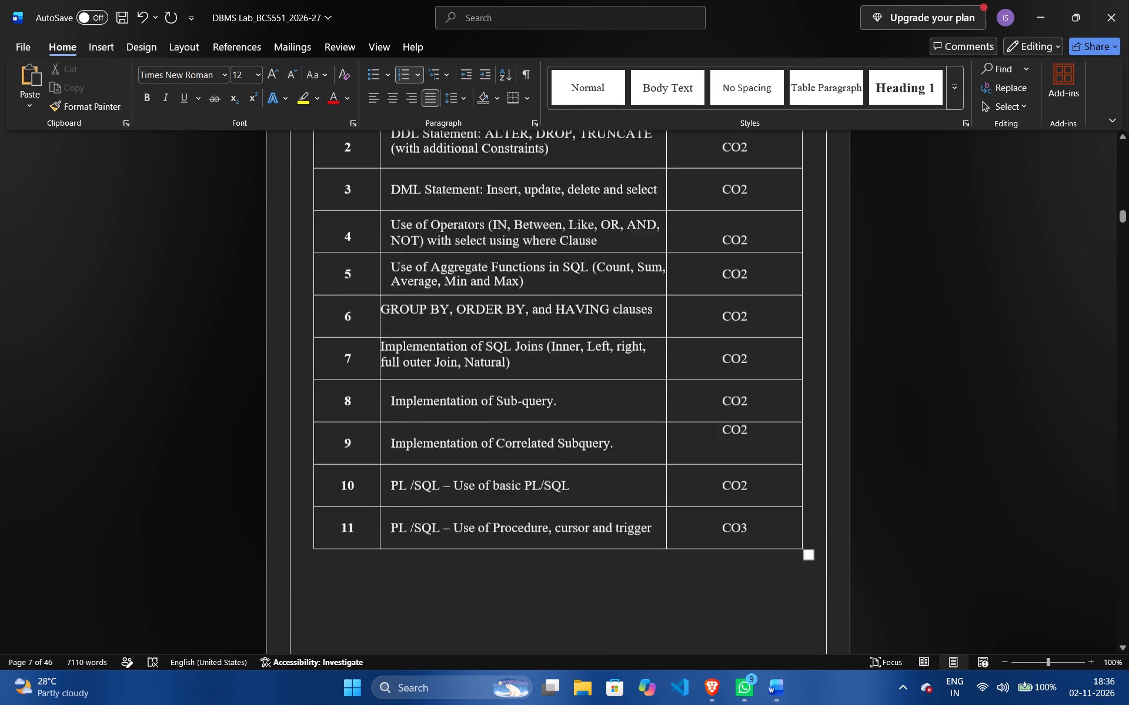
scroll(346, 287, "up", 3)
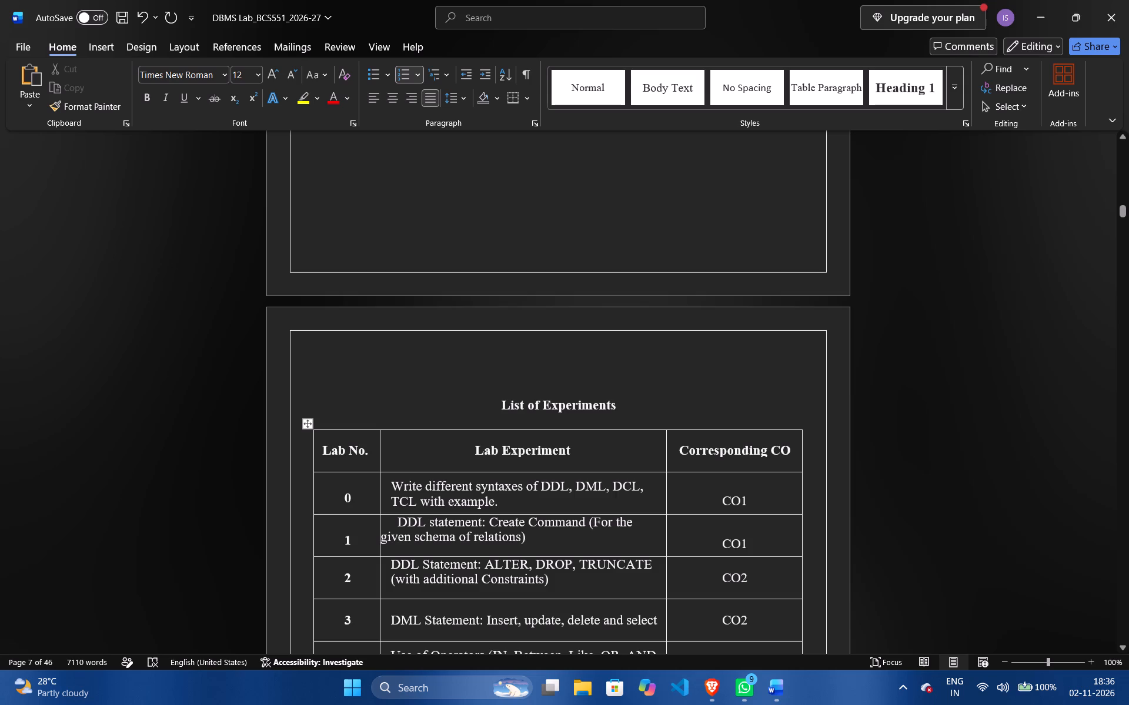
scroll(382, 304, "down", 6)
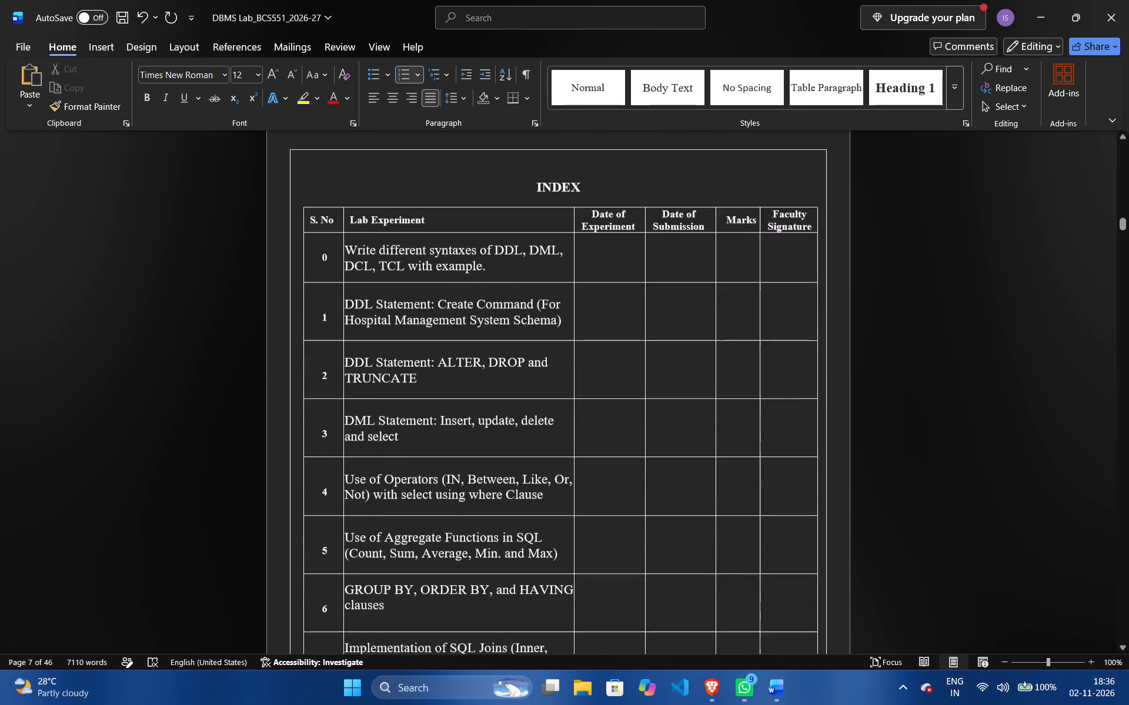
scroll(382, 304, "down", 4)
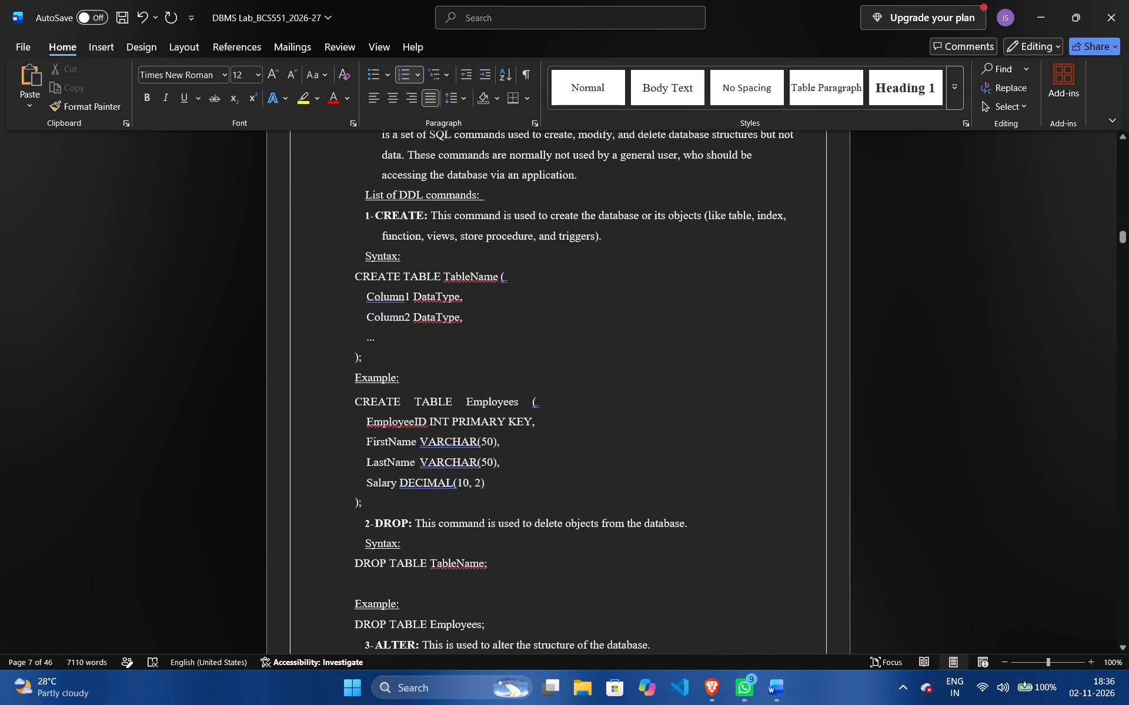
scroll(382, 304, "up", 8)
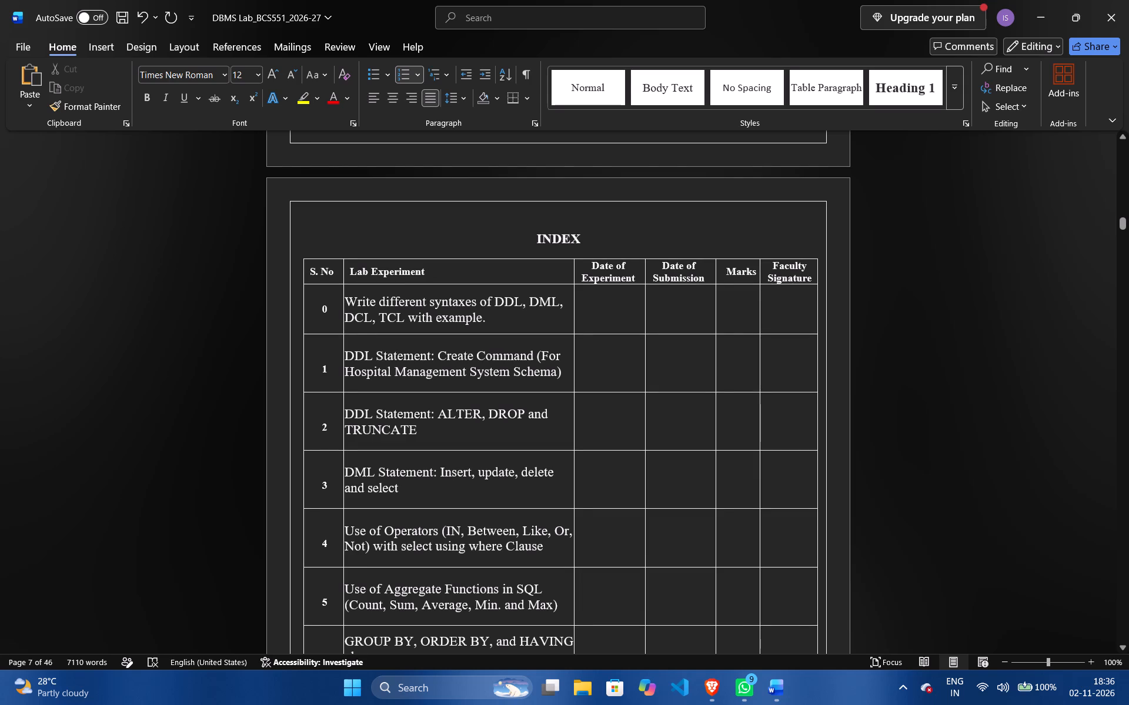
scroll(382, 304, "up", 7)
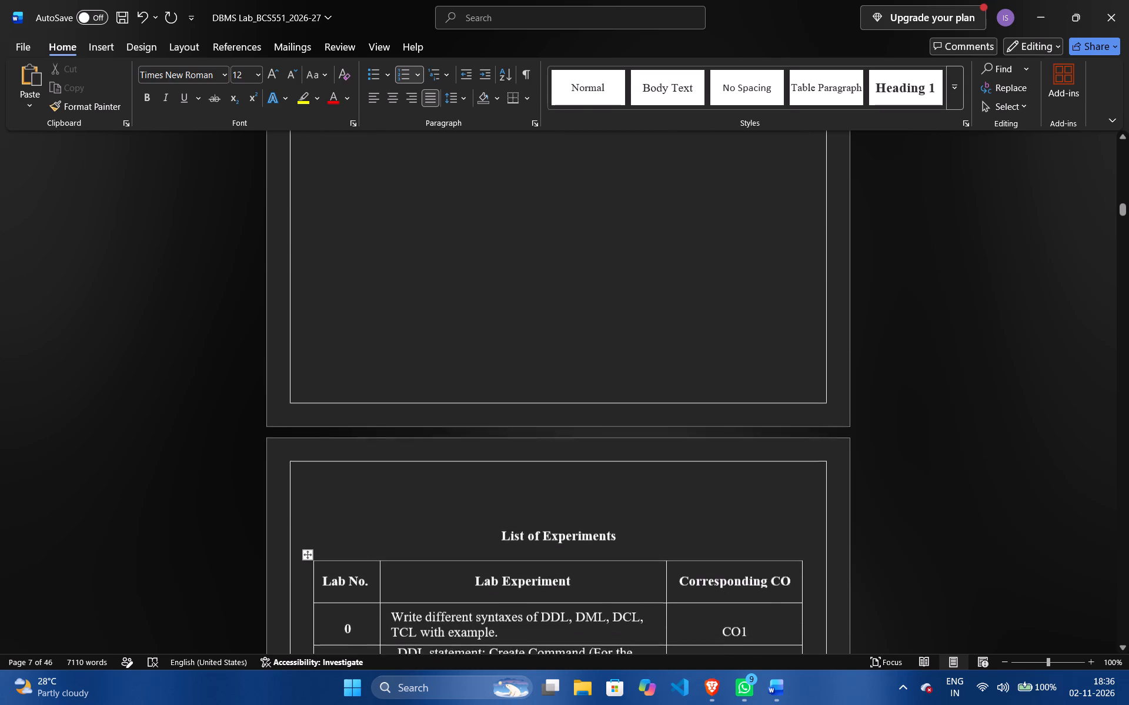
scroll(382, 304, "up", 1)
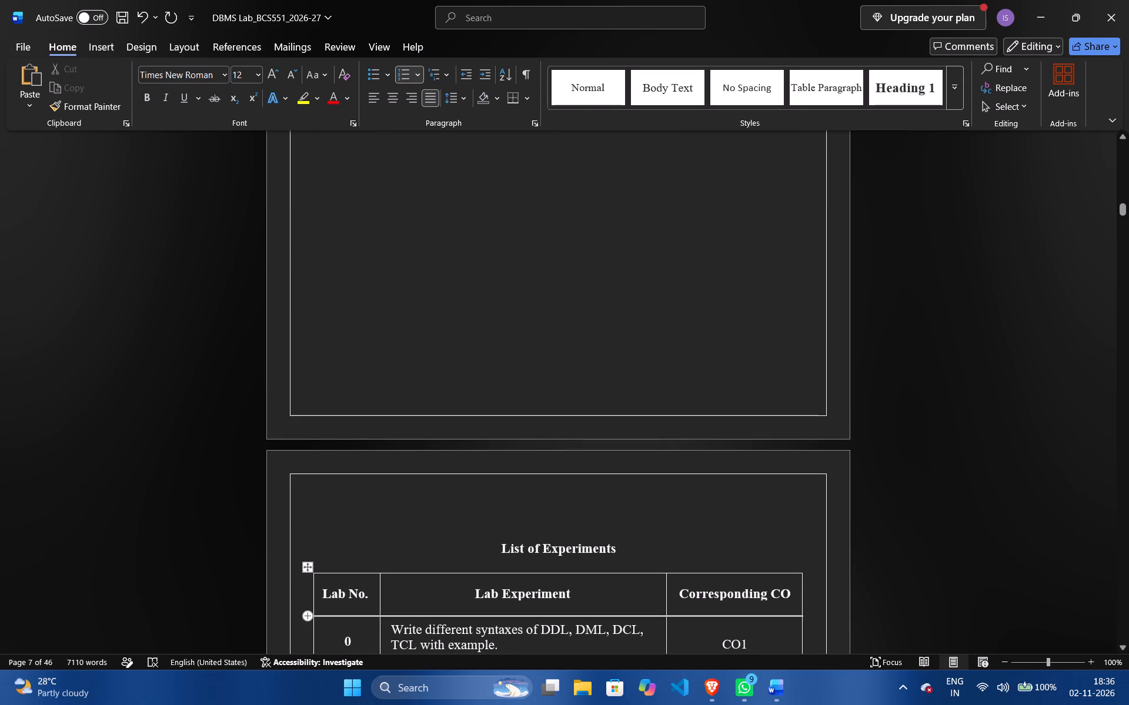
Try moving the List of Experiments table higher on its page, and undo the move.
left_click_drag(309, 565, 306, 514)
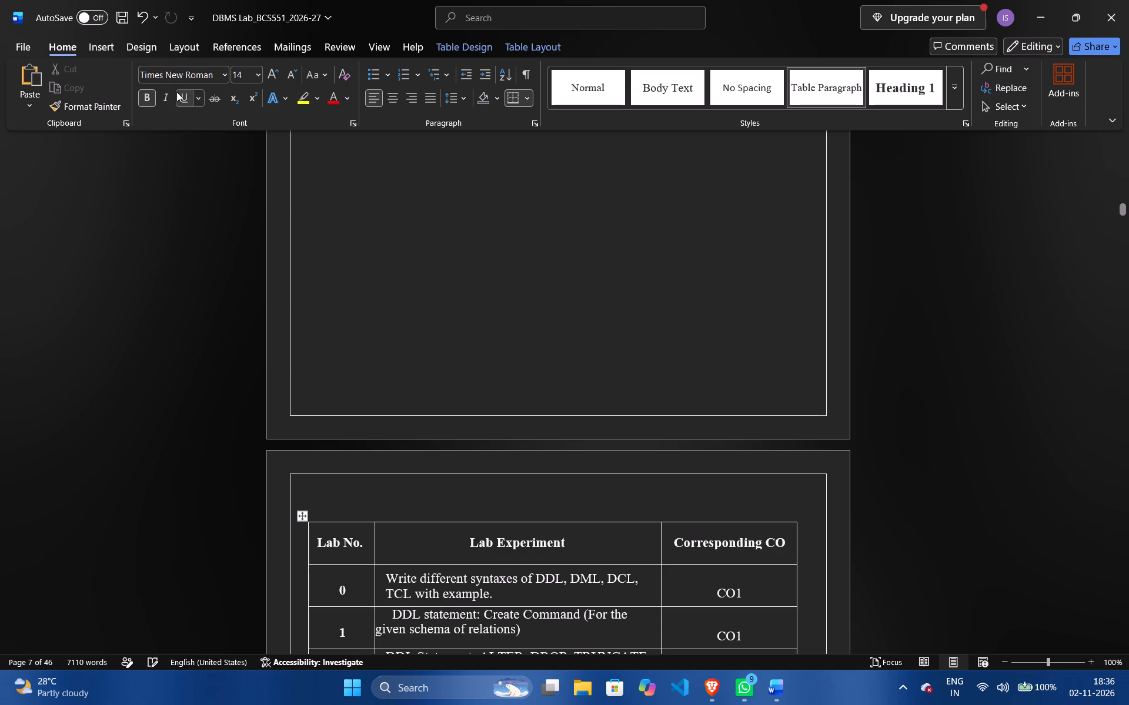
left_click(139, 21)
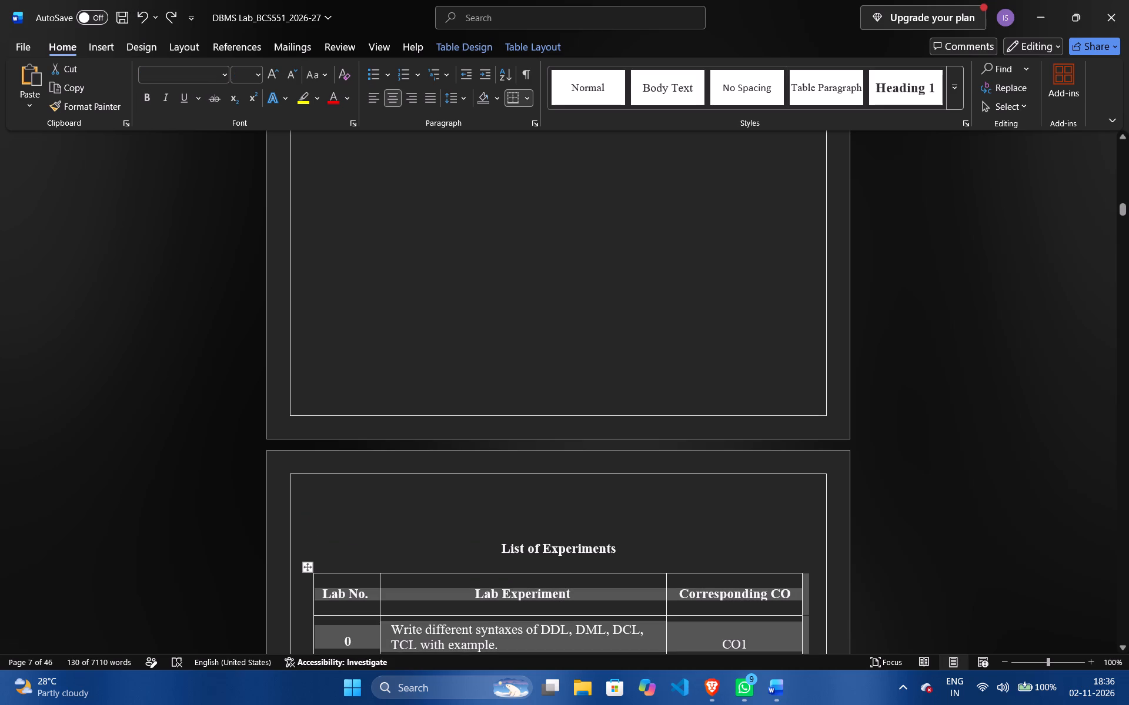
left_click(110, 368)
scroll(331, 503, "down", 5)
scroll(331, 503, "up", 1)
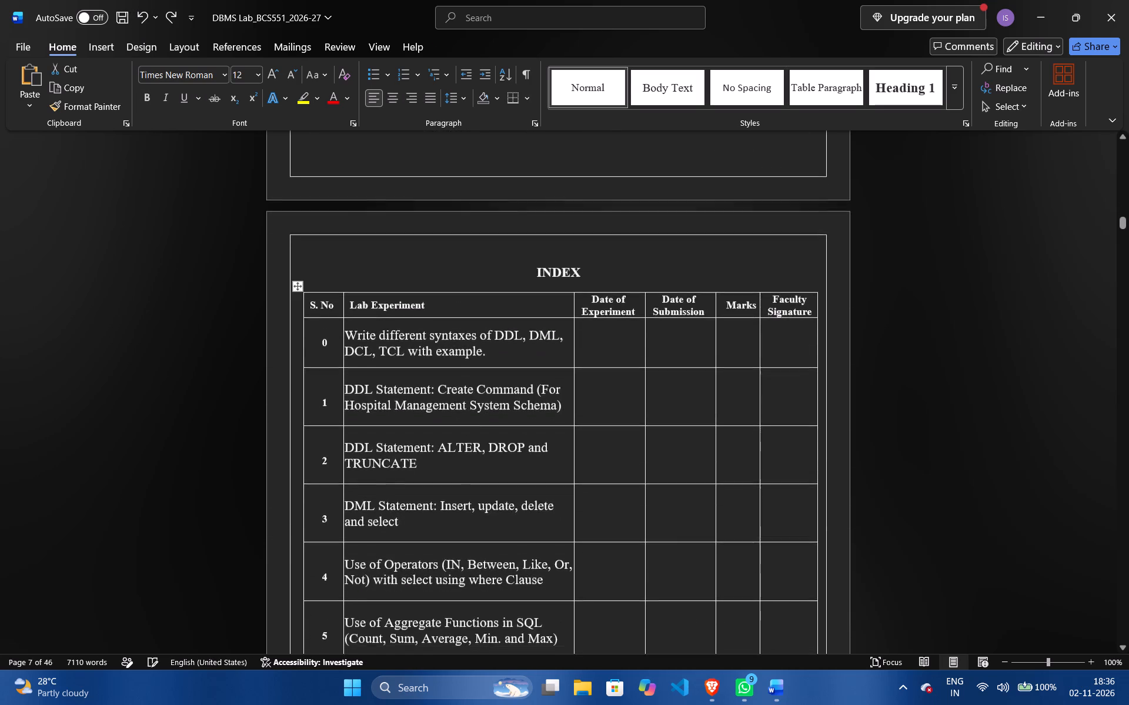
Review the department vision, mission, PEOs, program outcomes and PSOs pages that precede the List of Experiments.
scroll(331, 503, "up", 12)
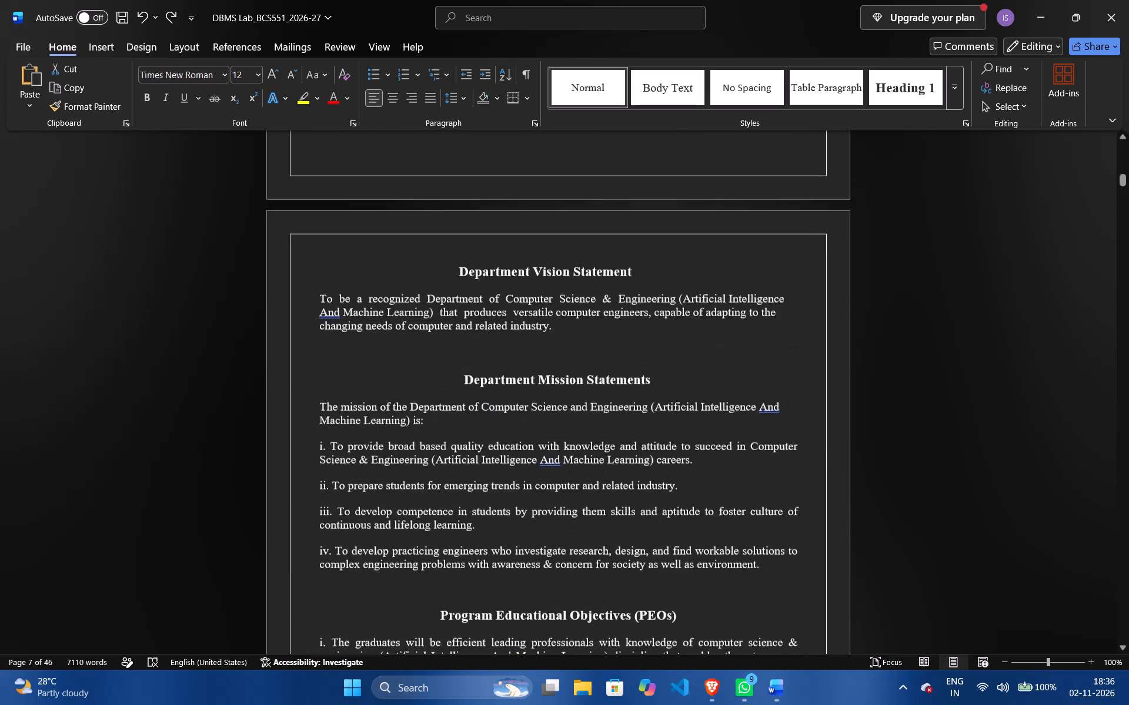
scroll(331, 503, "down", 2)
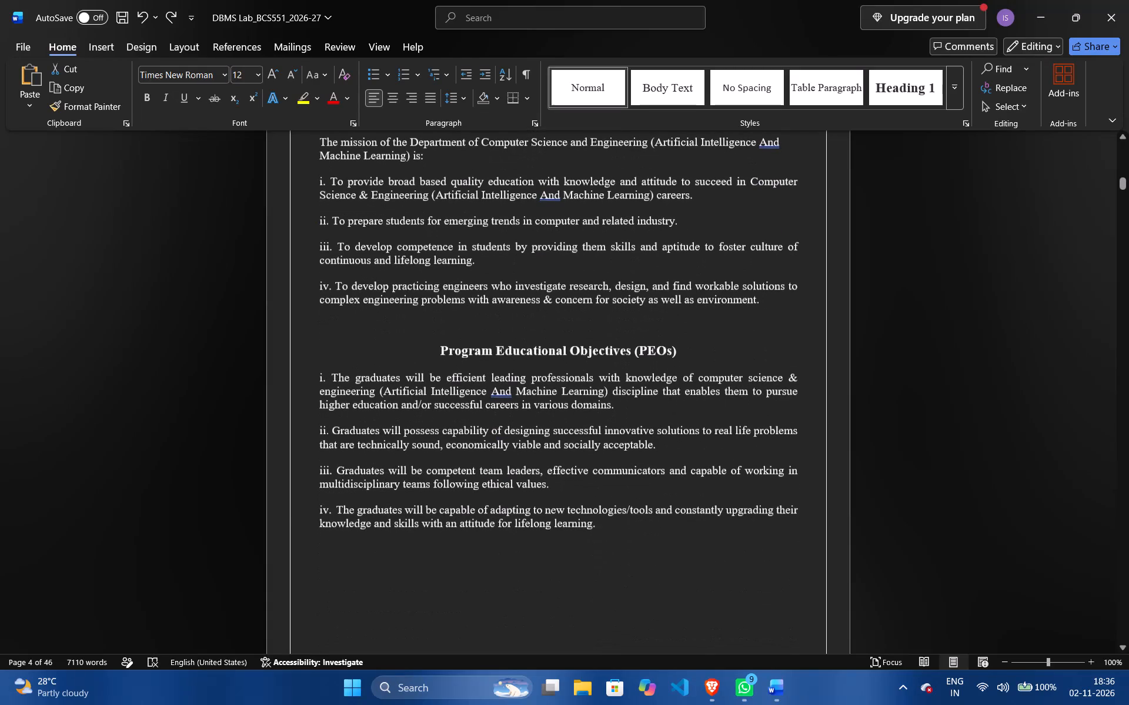
scroll(331, 503, "down", 3)
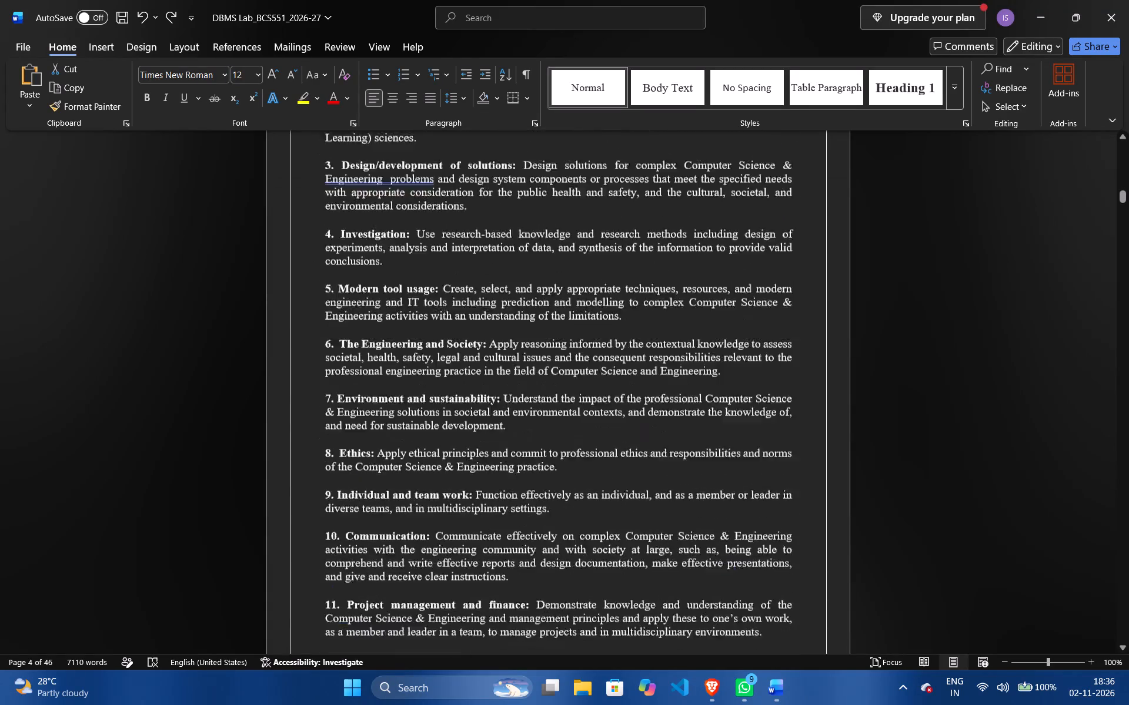
scroll(331, 503, "down", 5)
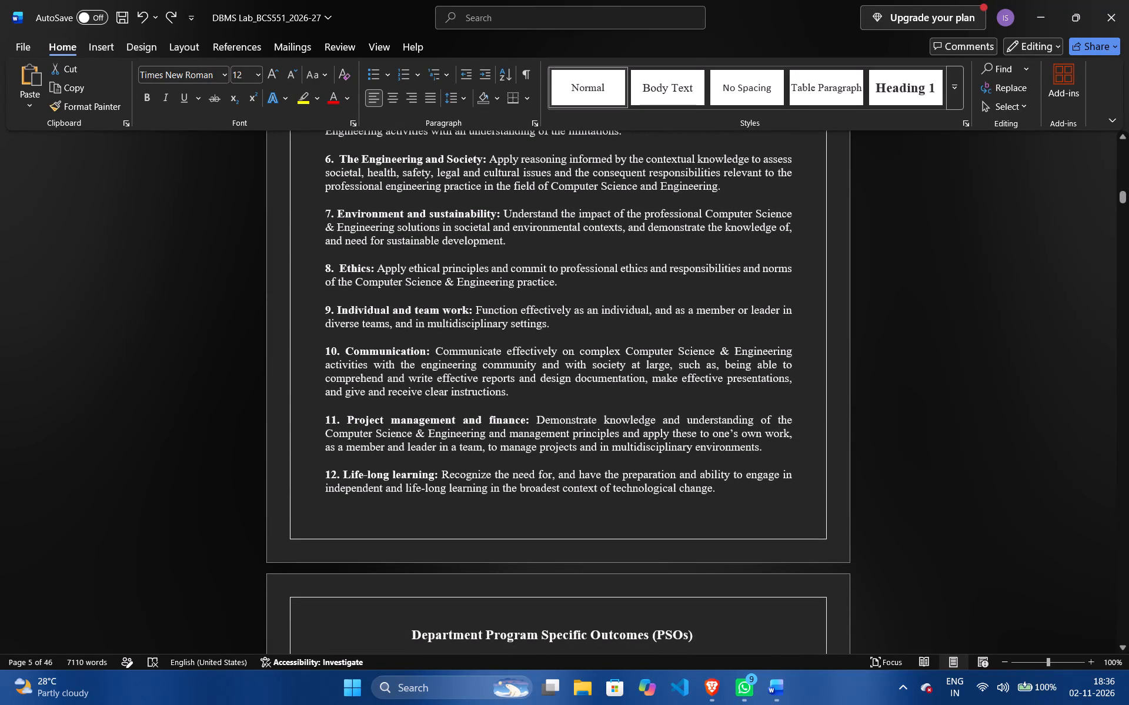
scroll(331, 503, "down", 2)
scroll(364, 432, "down", 1)
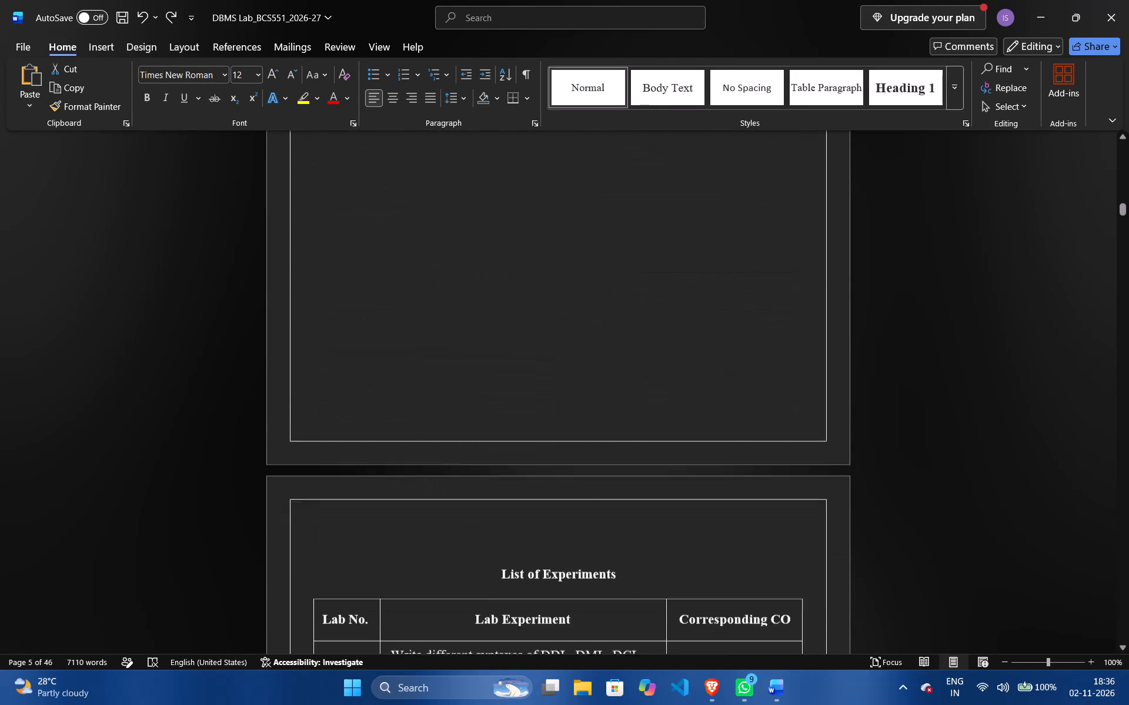
In the List of Experiments, renumber the DDL/DML/DCL/TCL syntaxes, Create Command and ALTER, DROP, TRUNCATE labs as 1, 2 and 3.
scroll(364, 432, "down", 2)
left_click(357, 324)
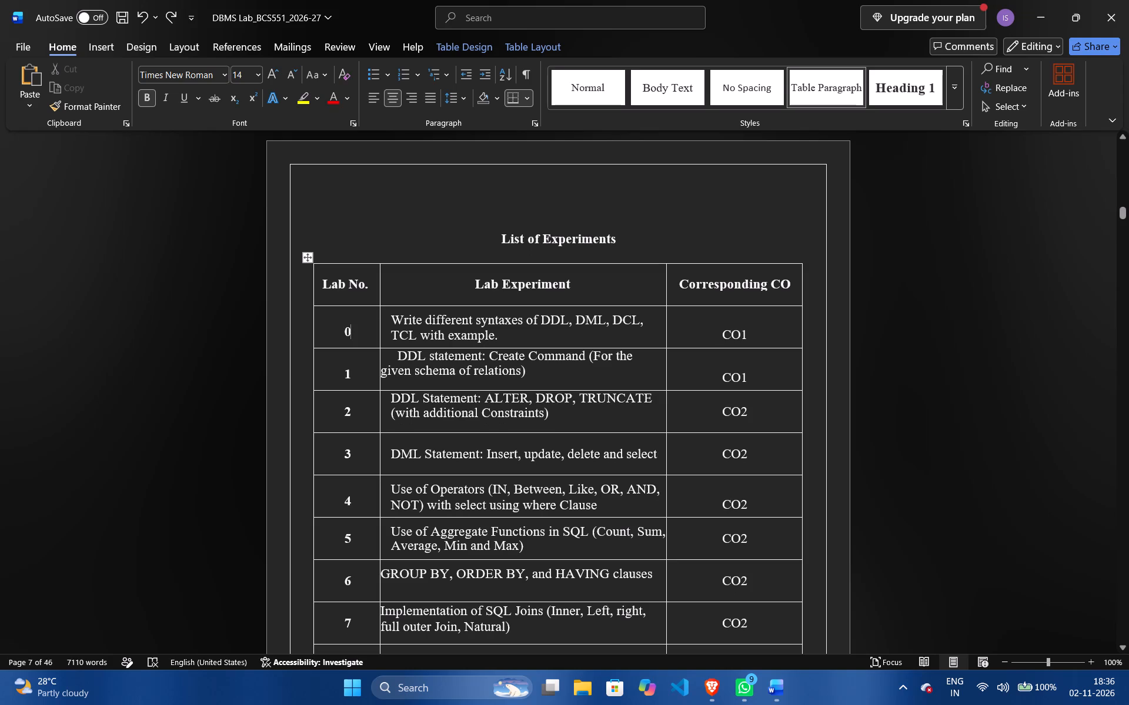
key("BackSpace")
key("1")
key("Down")
key("BackSpace")
key("2")
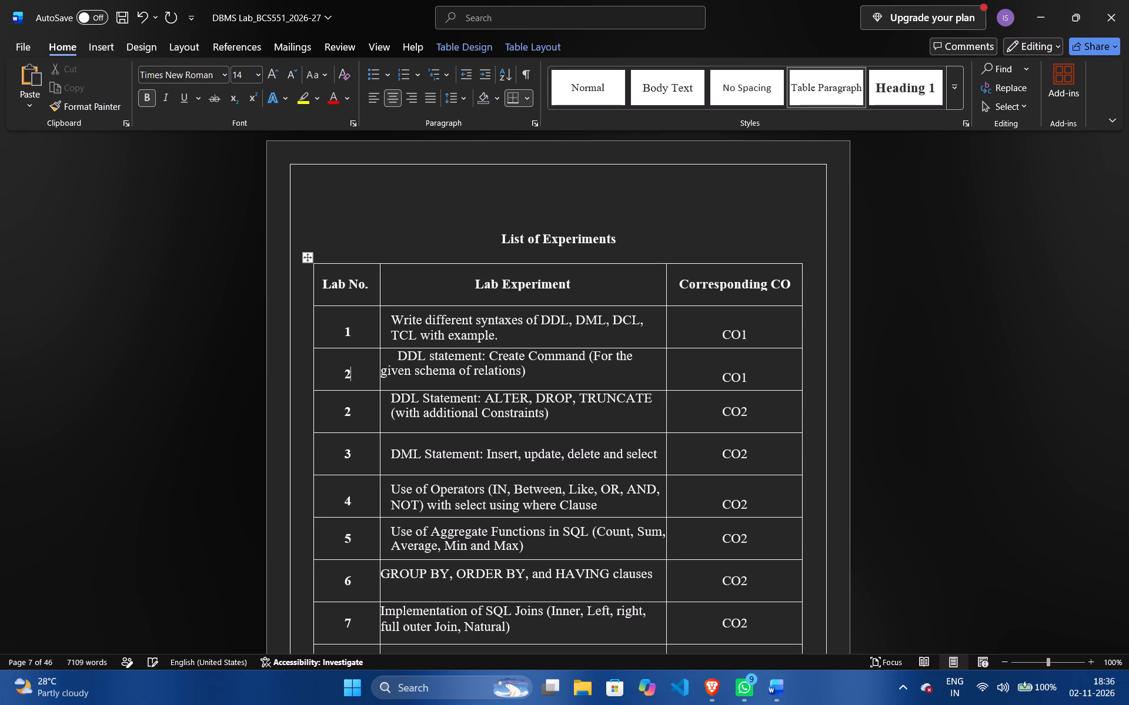
key("Down")
key("BackSpace")
key("3")
Renumber the DML Statement, Use of Operators and Aggregate Functions labs in the List of Experiments as 4, 5 and 6.
key("Down")
key("BackSpace")
key("4")
key("Down")
key("BackSpace")
key("5")
key("Down")
key("BackSpace")
key("6")
Renumber the GROUP BY, ORDER BY, and HAVING clauses lab in the List of Experiments as 7.
key("Right")
key("Down")
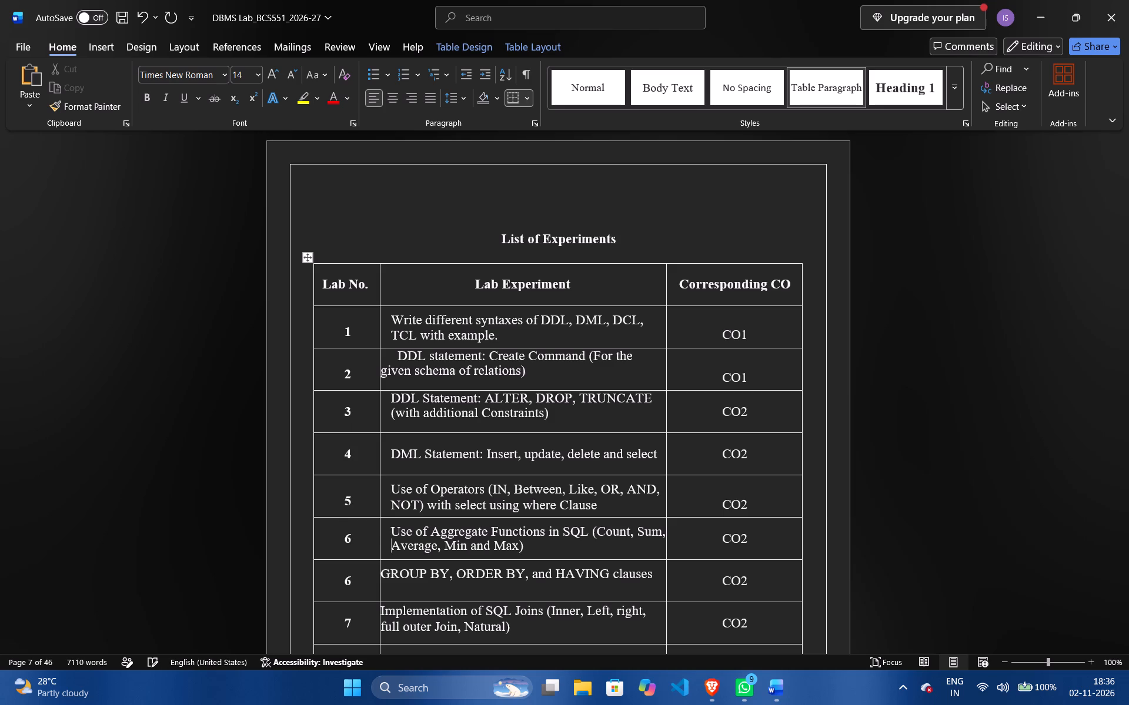
key("Down")
key("Up")
key("Left")
key("Down")
key("Down")
key("Down")
key("Left")
key("Left")
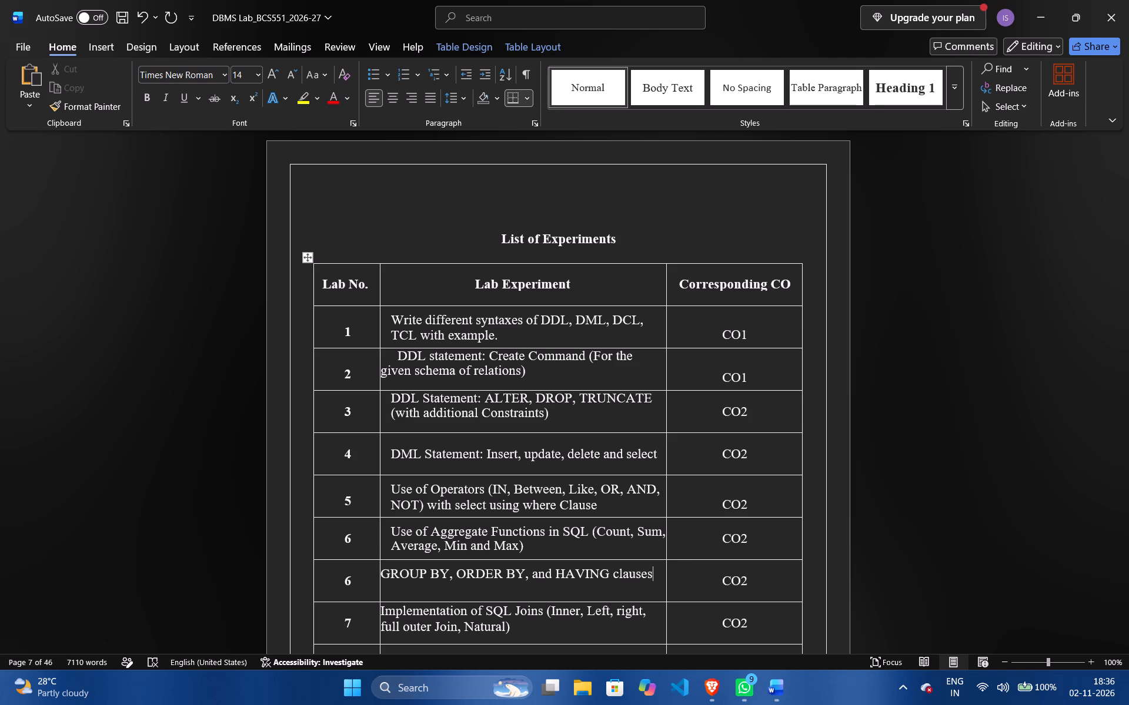
left_click(352, 572)
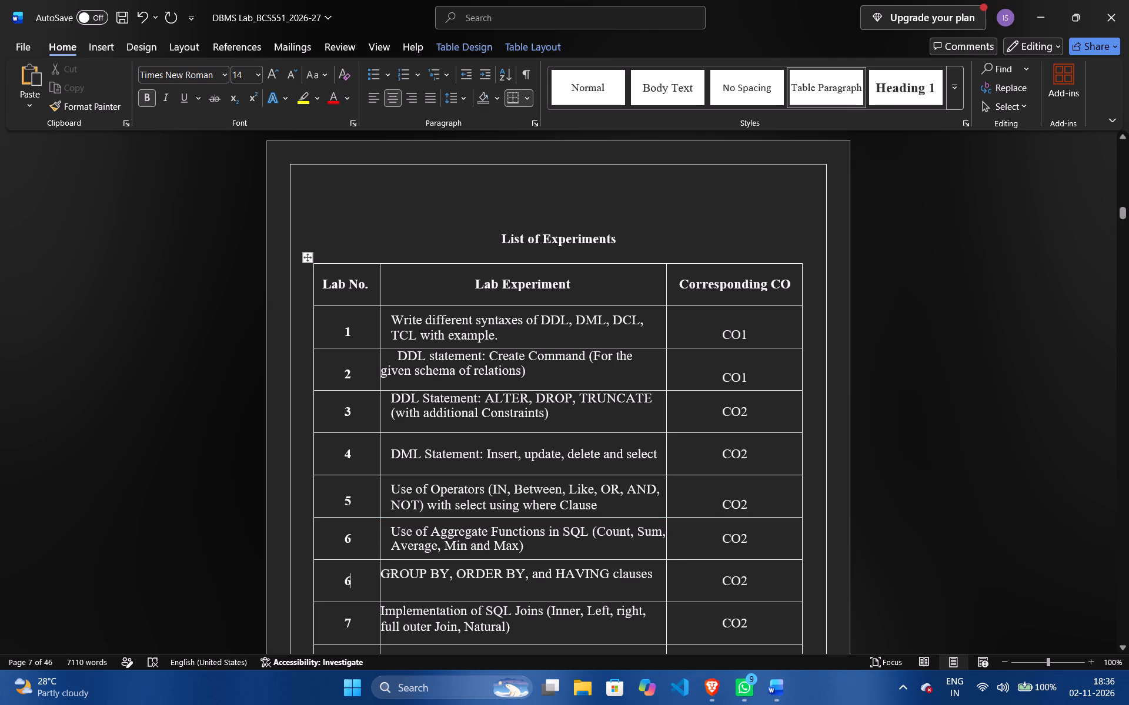
key("BackSpace")
key("7")
key("Right")
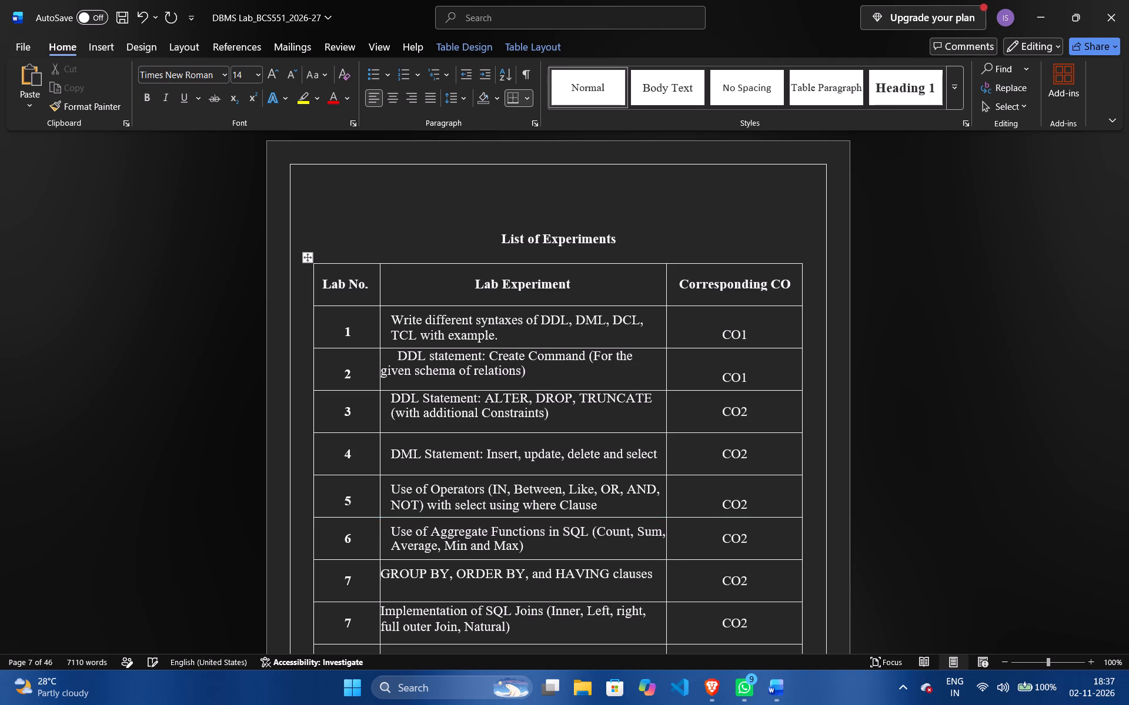
Renumber the SQL Joins and Sub-query labs in the List of Experiments as 8 and 9.
scroll(292, 472, "down", 1)
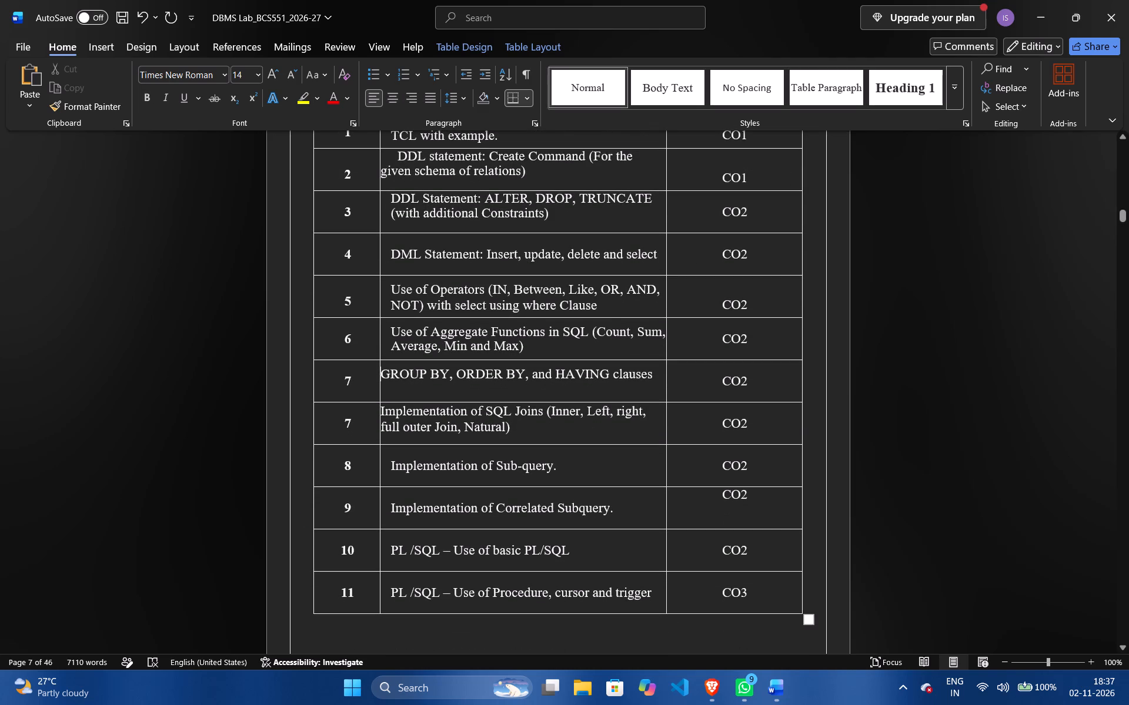
left_click(358, 425)
key("BackSpace")
key("8")
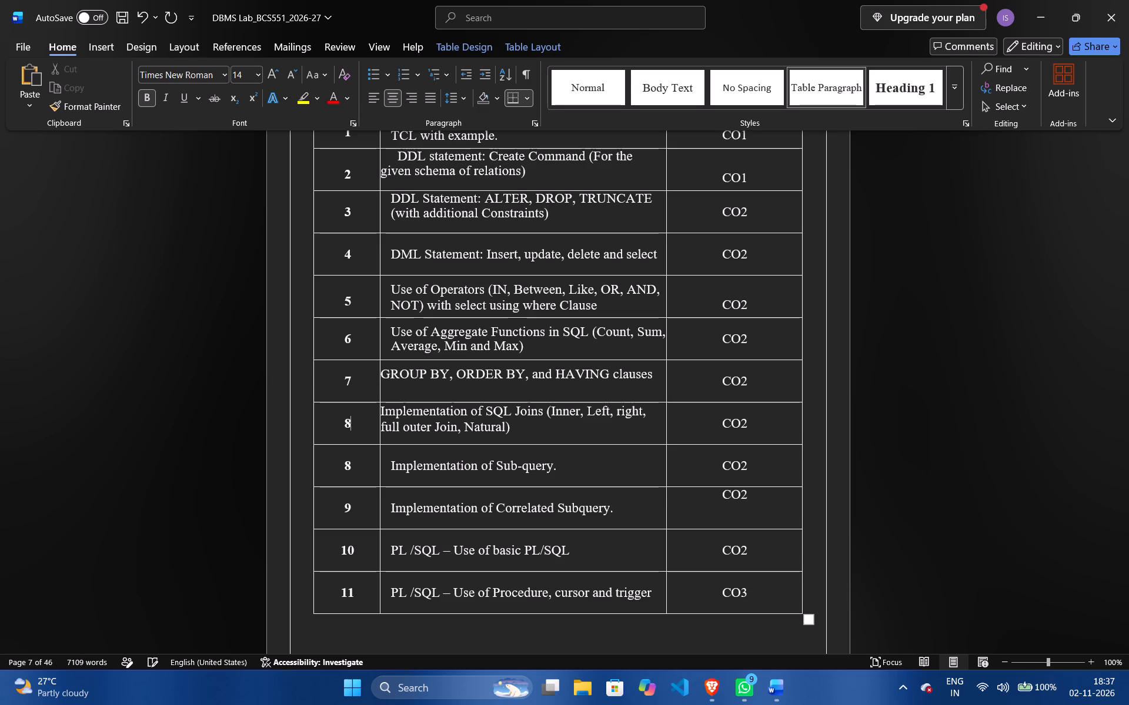
left_click(352, 473)
key("BackSpace")
key("9")
key("Right")
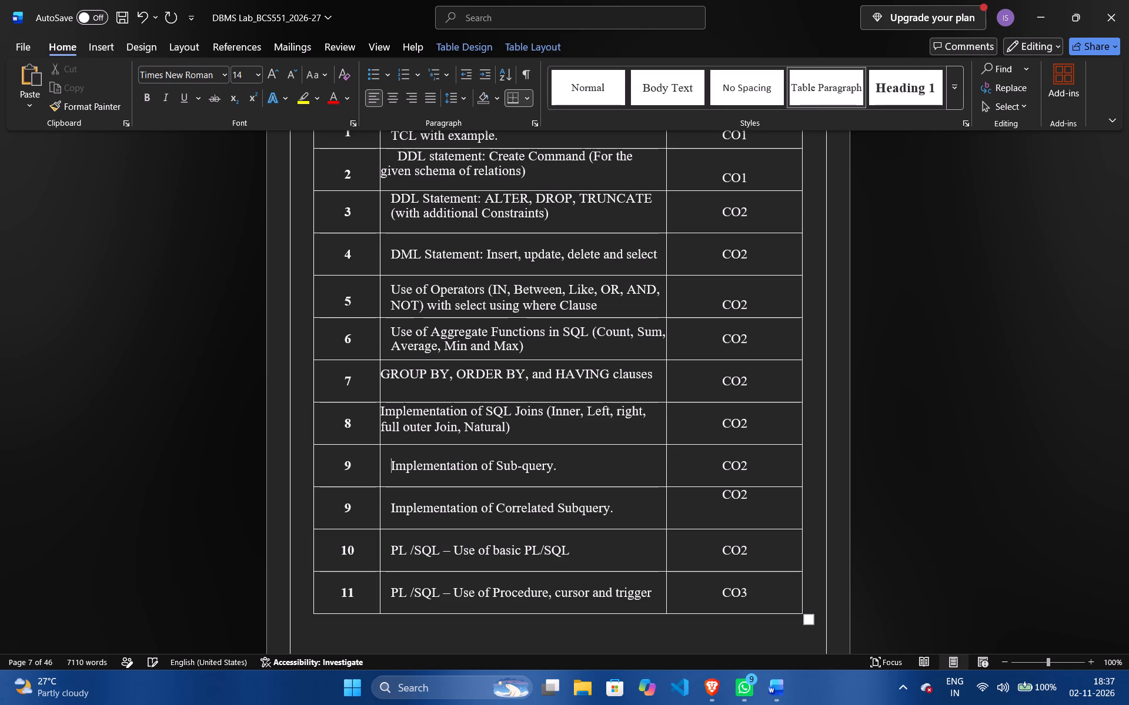
Renumber the Correlated Subquery, basic PL/SQL, and Procedure, cursor and trigger labs as 10, 11 and 12.
left_click(353, 511)
key("BackSpace")
type("10")
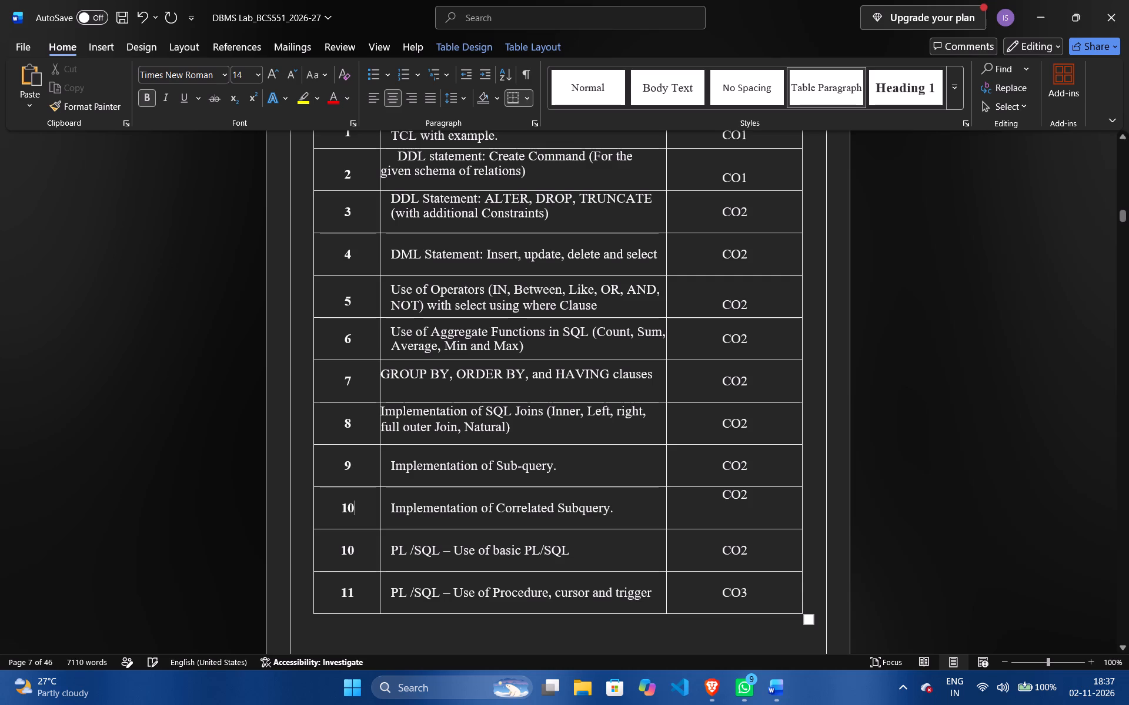
left_click(356, 553)
key("BackSpace")
key("1")
left_click(355, 603)
key("BackSpace")
key("2")
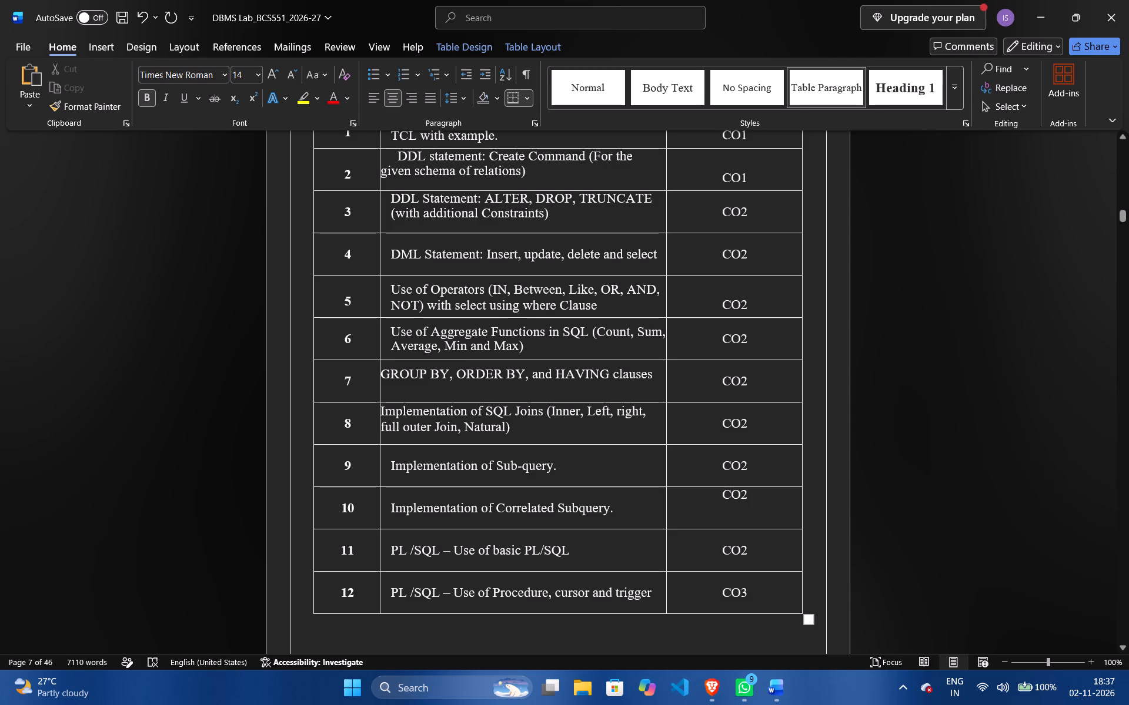
Review the document from the cover page through the department statements and PEOs to the List of Experiments.
scroll(426, 414, "up", 9)
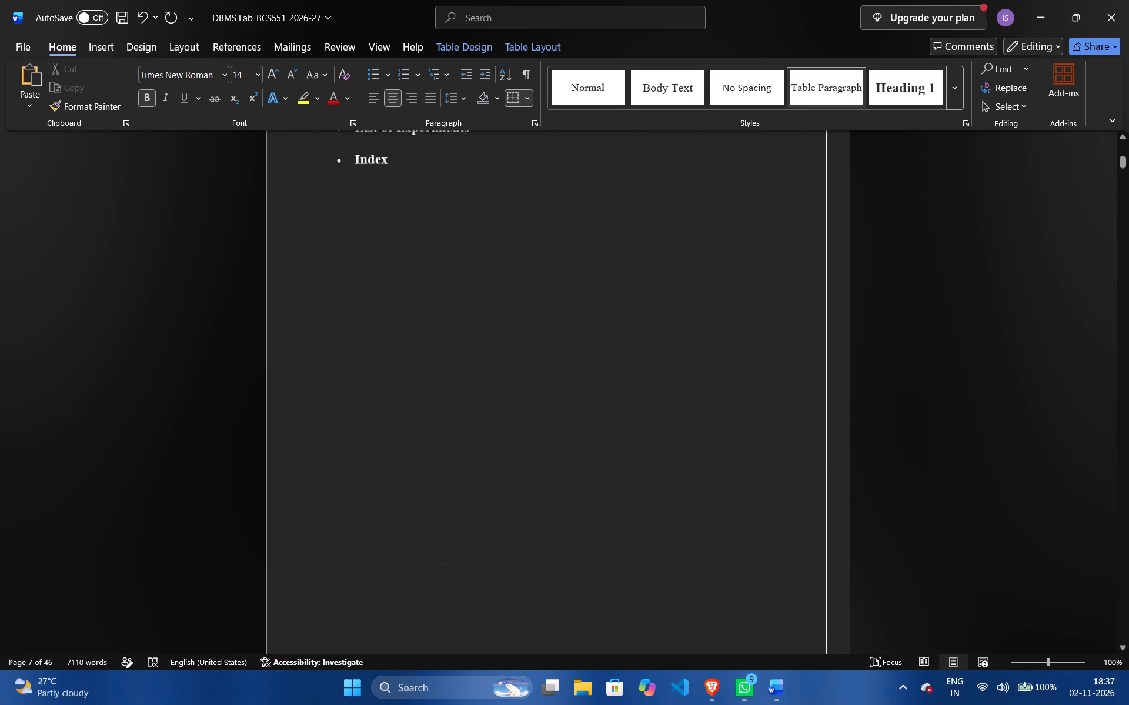
scroll(426, 414, "up", 9)
scroll(426, 414, "down", 2)
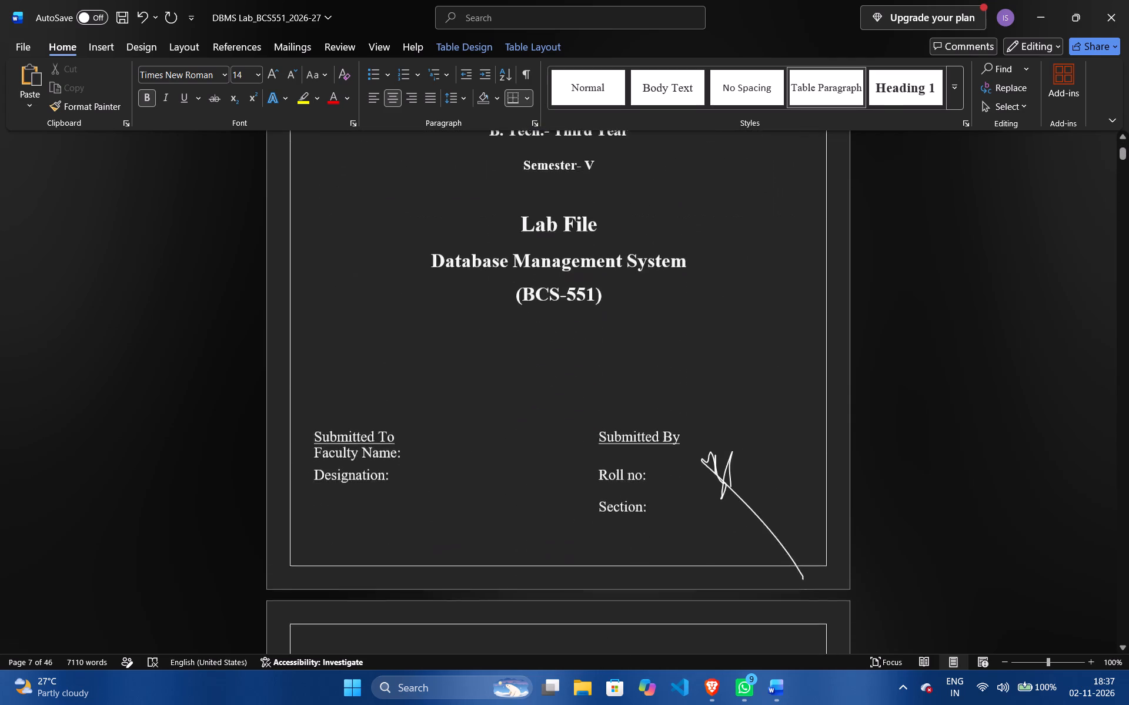
scroll(426, 414, "down", 10)
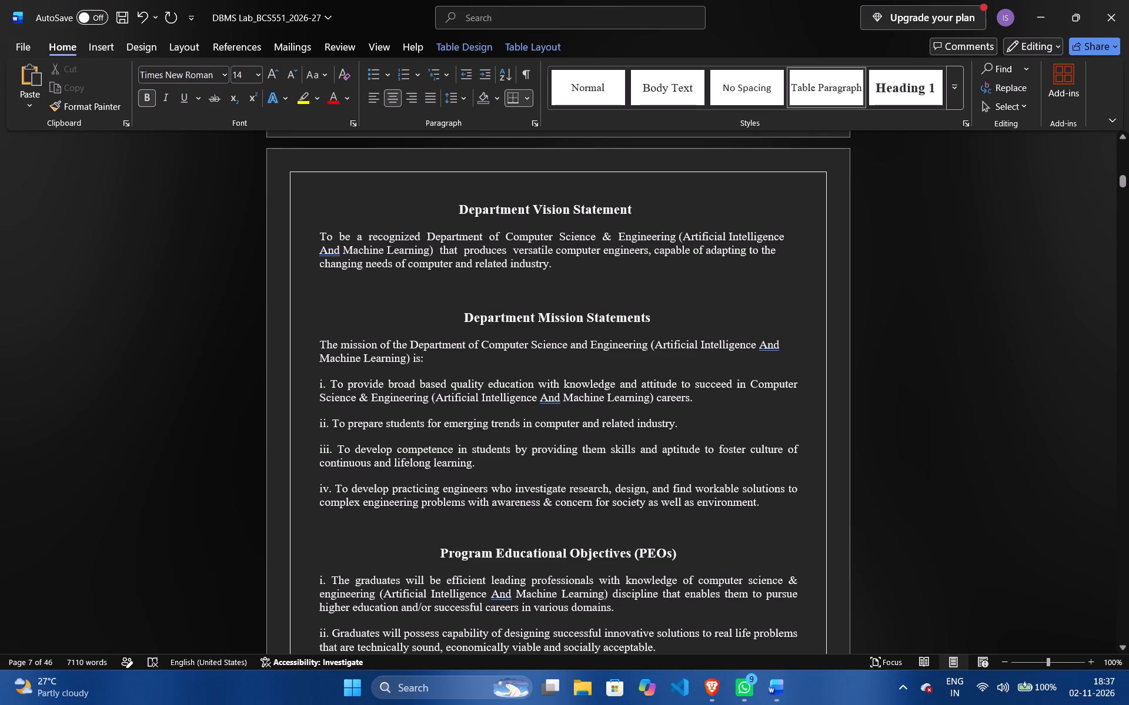
scroll(386, 305, "down", 1)
scroll(386, 305, "up", 1)
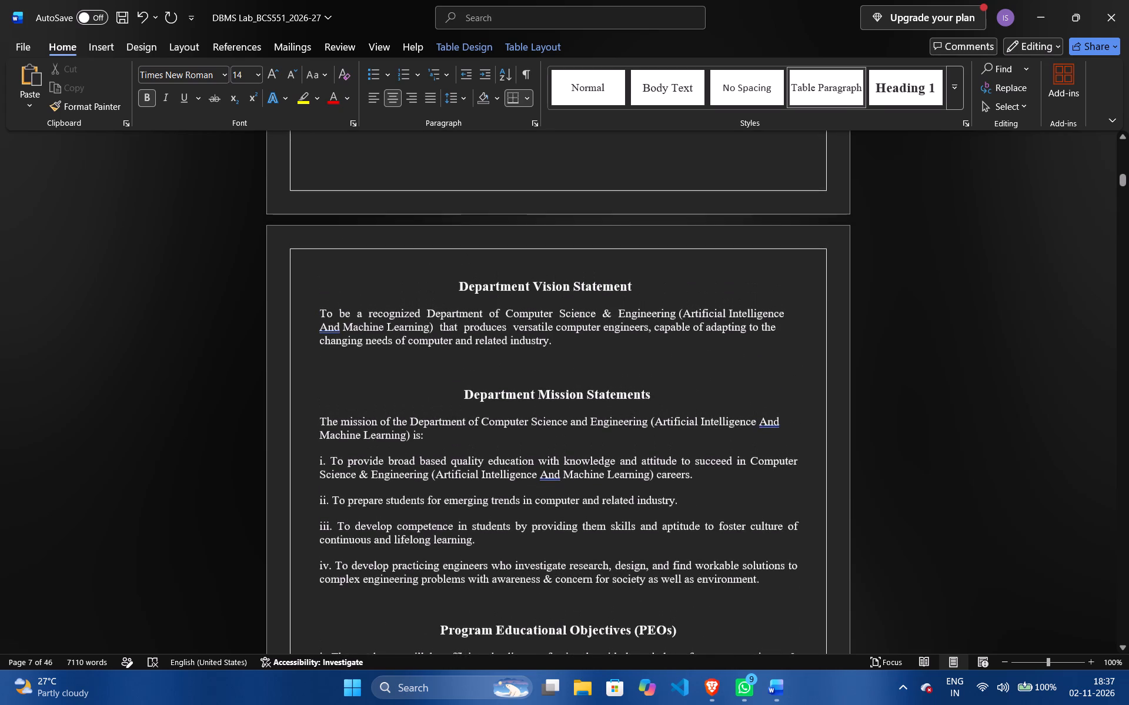
scroll(386, 305, "up", 1)
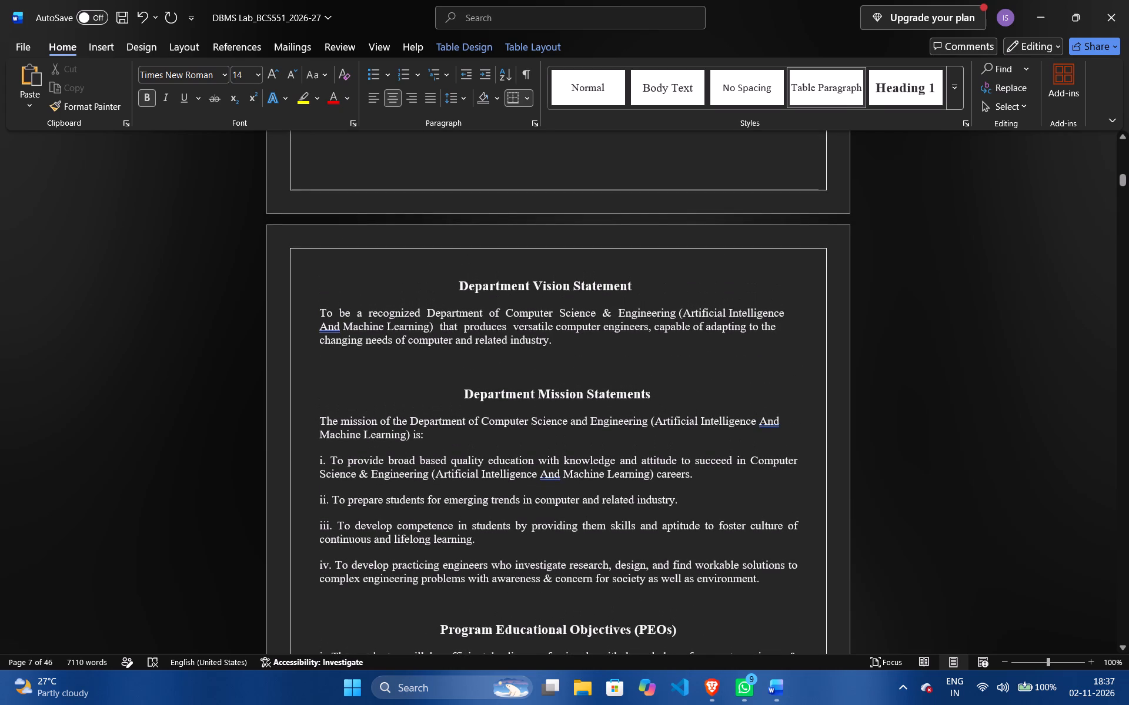
scroll(386, 305, "down", 2)
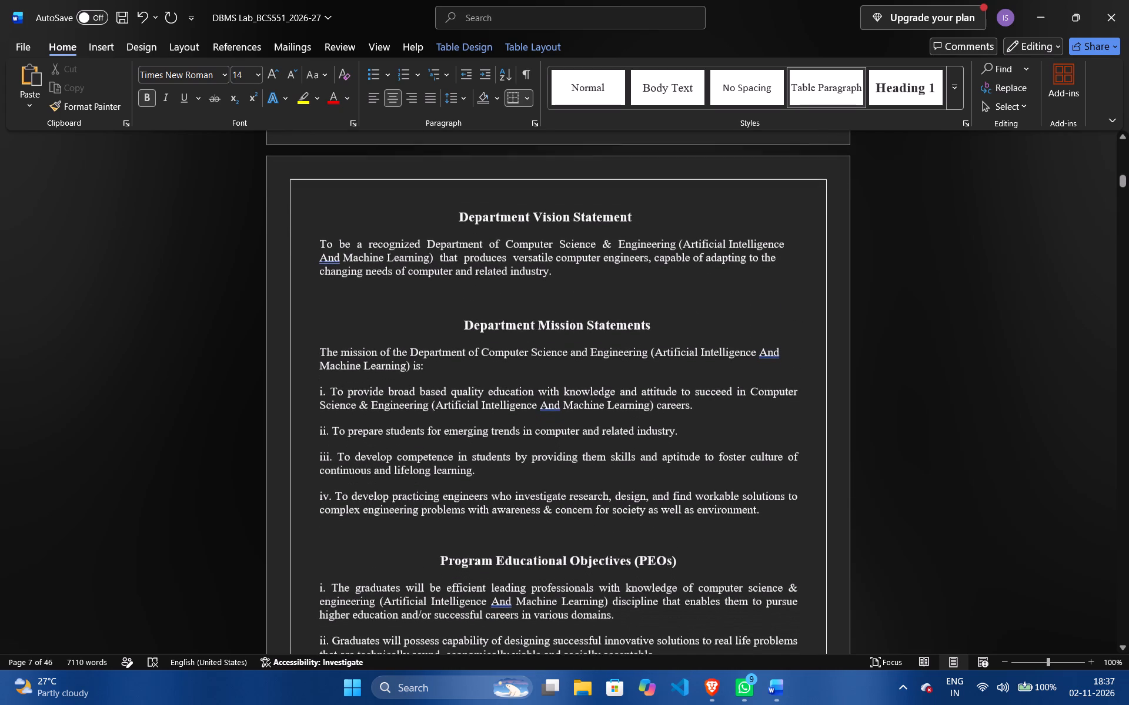
scroll(386, 305, "down", 1)
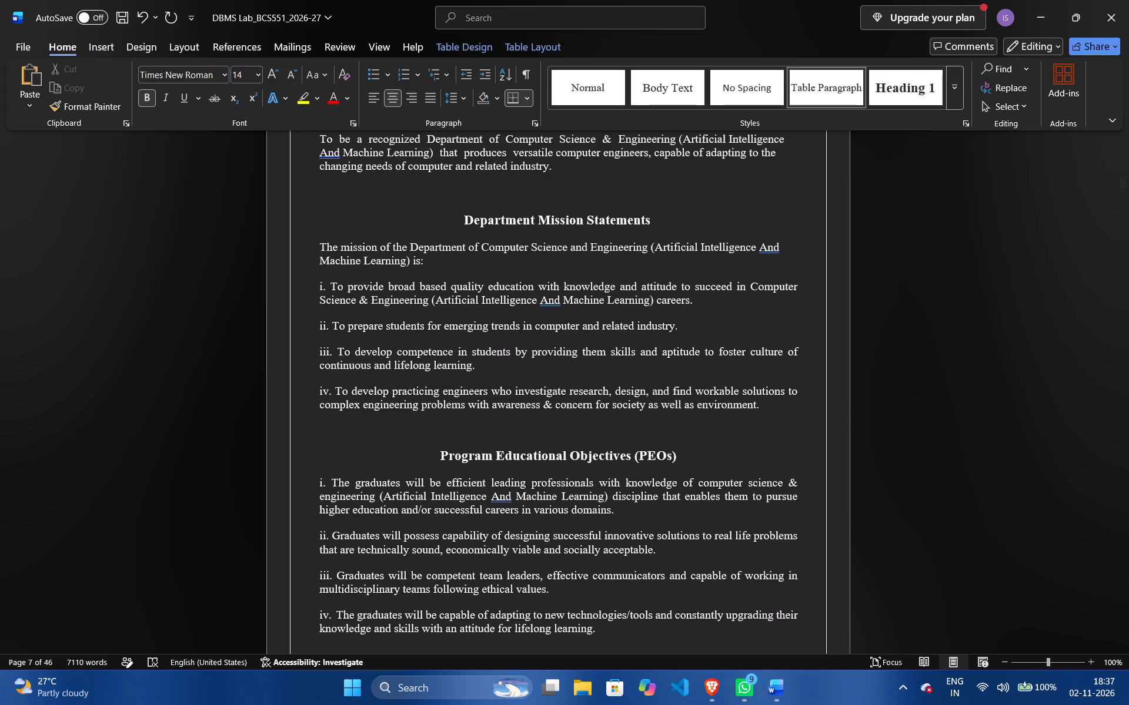
scroll(386, 305, "down", 8)
scroll(386, 305, "up", 1)
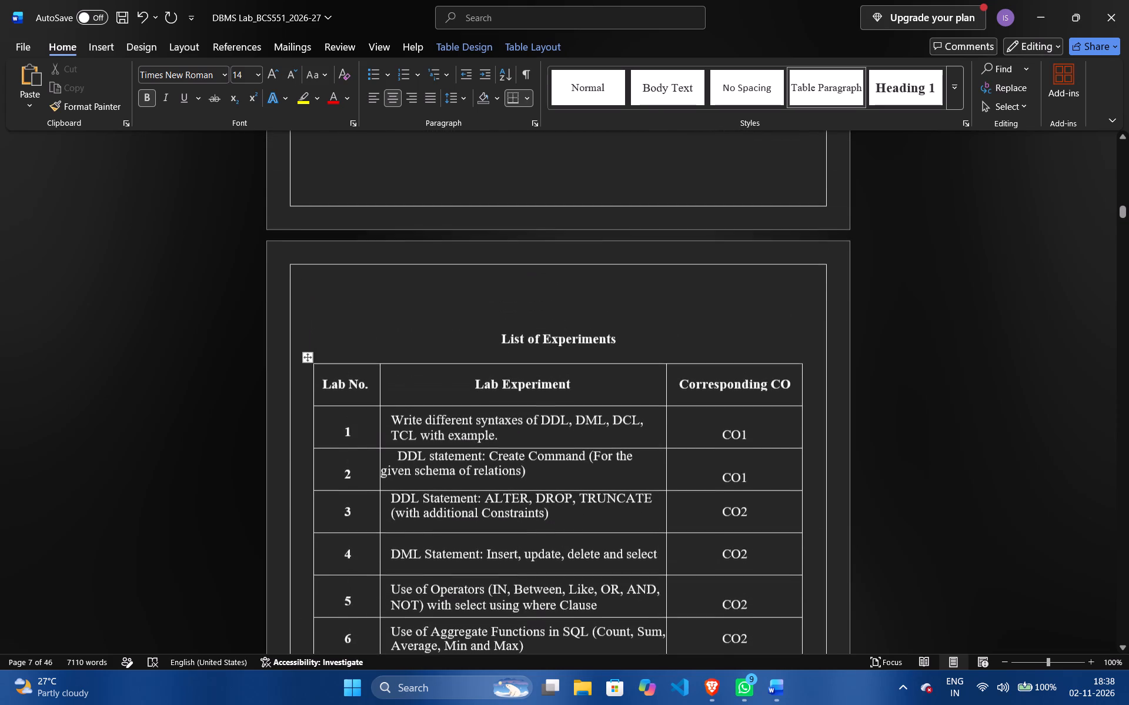
Renumber the DDL/DML/DCL/TCL syntaxes and Create Command experiments in the INDEX table as 1 and 2.
scroll(386, 305, "up", 1)
scroll(386, 305, "down", 1)
scroll(386, 305, "up", 1)
scroll(386, 305, "down", 5)
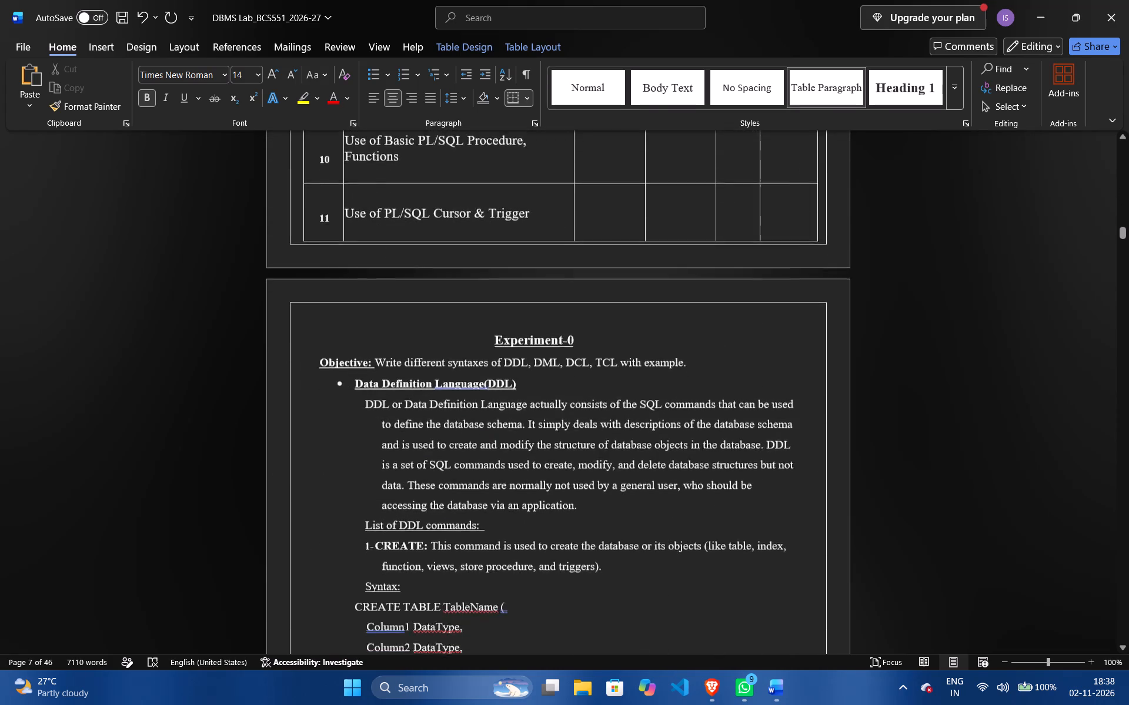
scroll(386, 305, "up", 1)
scroll(386, 305, "down", 4)
scroll(386, 305, "up", 2)
scroll(386, 305, "down", 4)
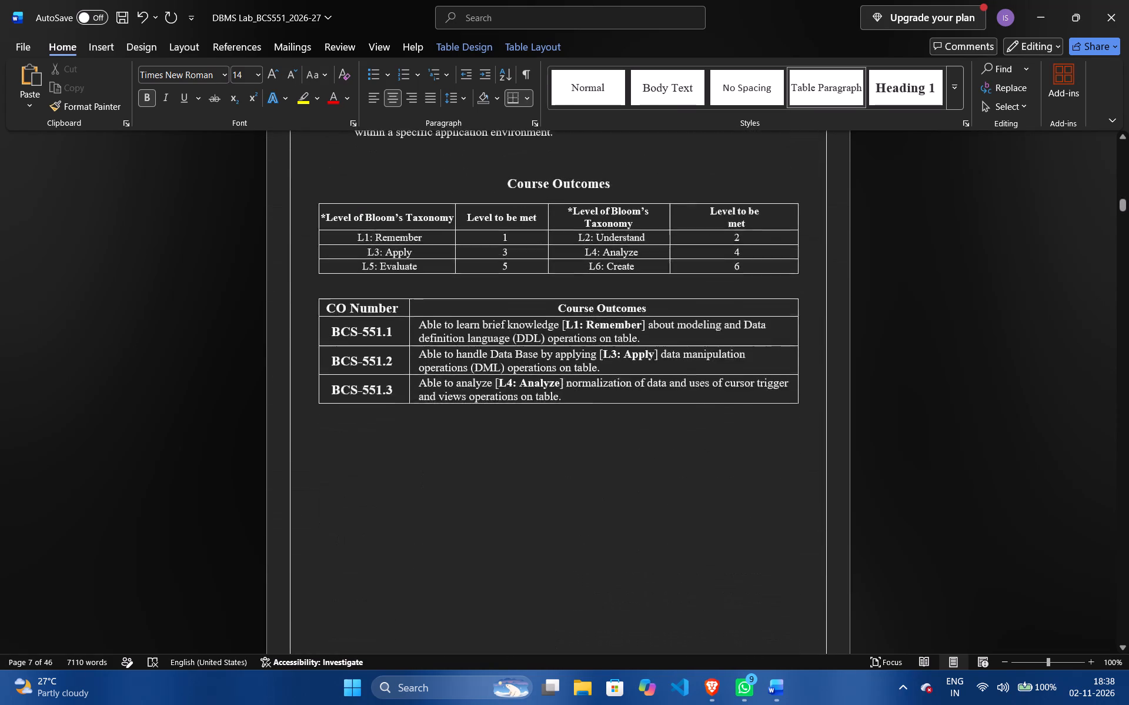
scroll(386, 305, "down", 9)
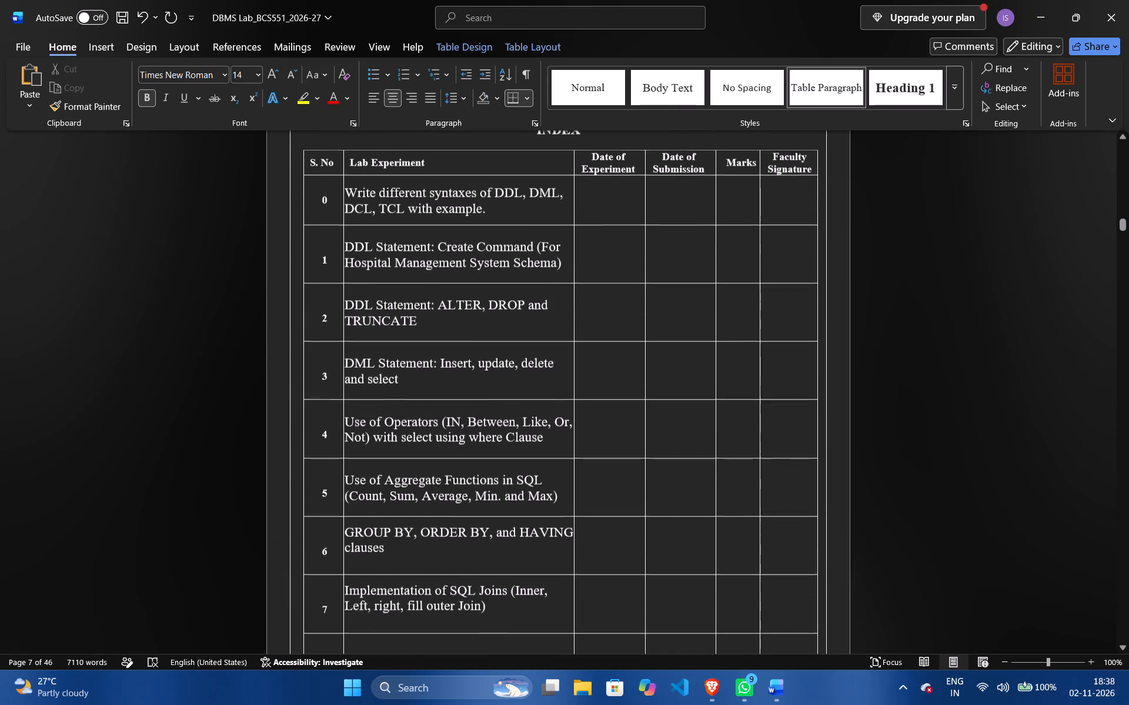
left_click(326, 213)
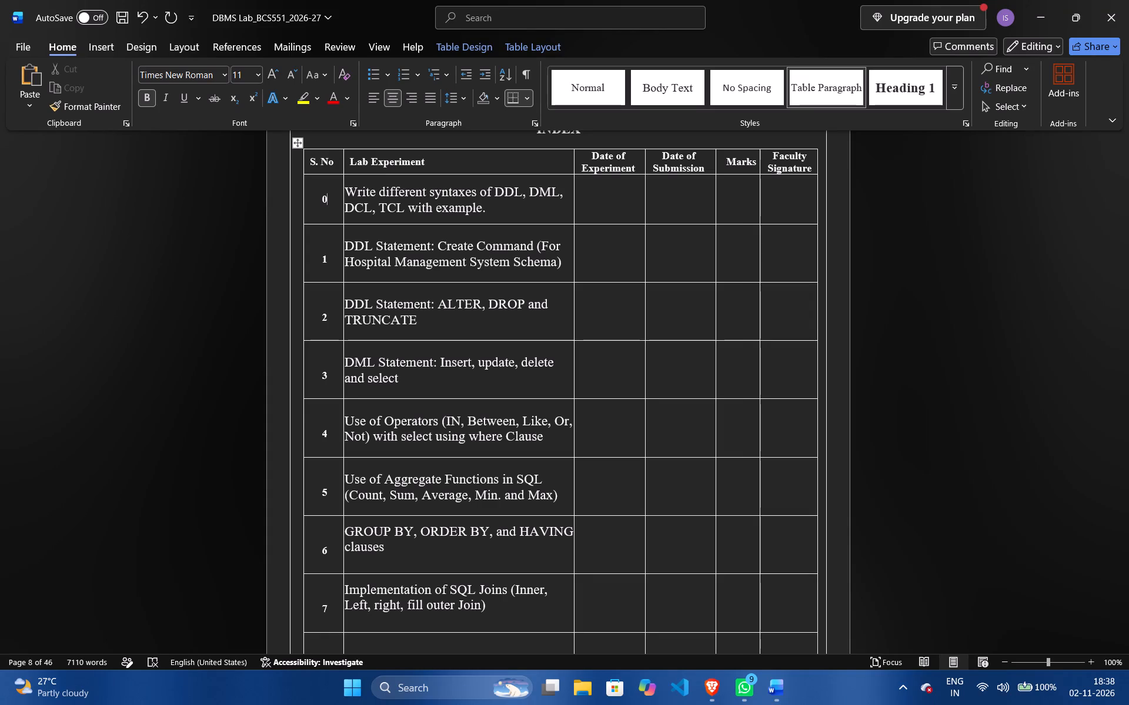
key("BackSpace")
key("1")
key("Down")
key("BackSpace")
key("2")
key("Down")
Renumber the ALTER/DROP/TRUNCATE, DML Statement and Use of Operators experiments in the INDEX table as 3, 4 and 5.
key("BackSpace")
key("3")
key("Down")
key("4")
key("Down")
key("BackSpace")
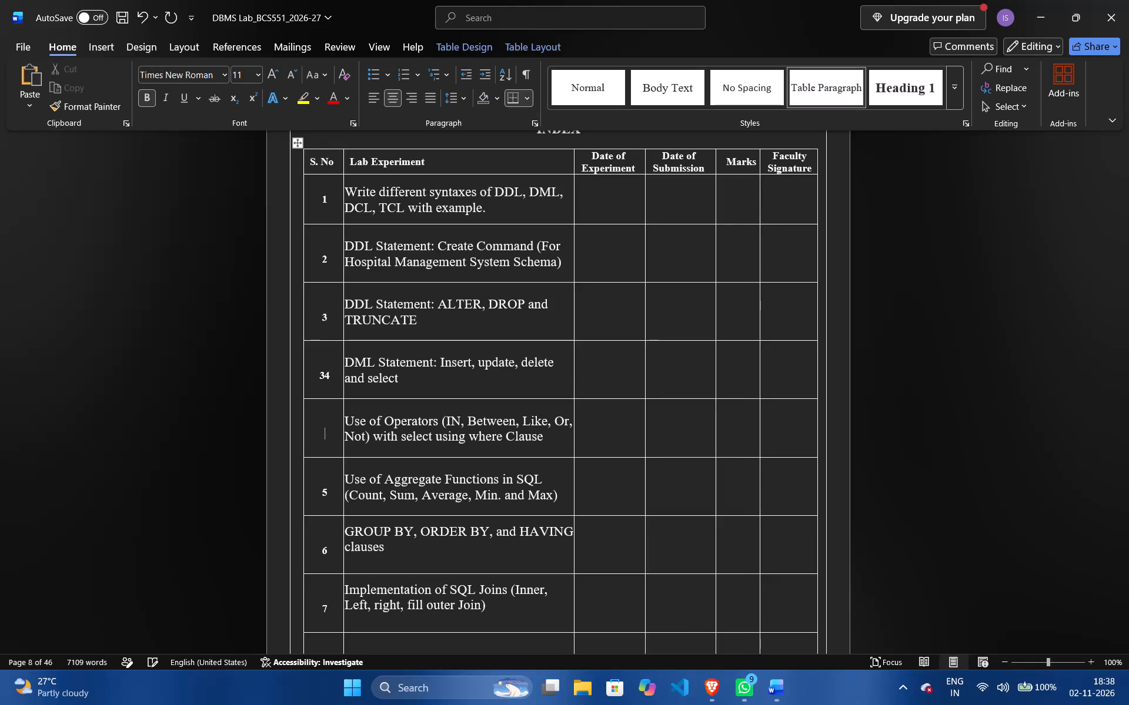
key("Up")
key("BackSpace")
key("Down")
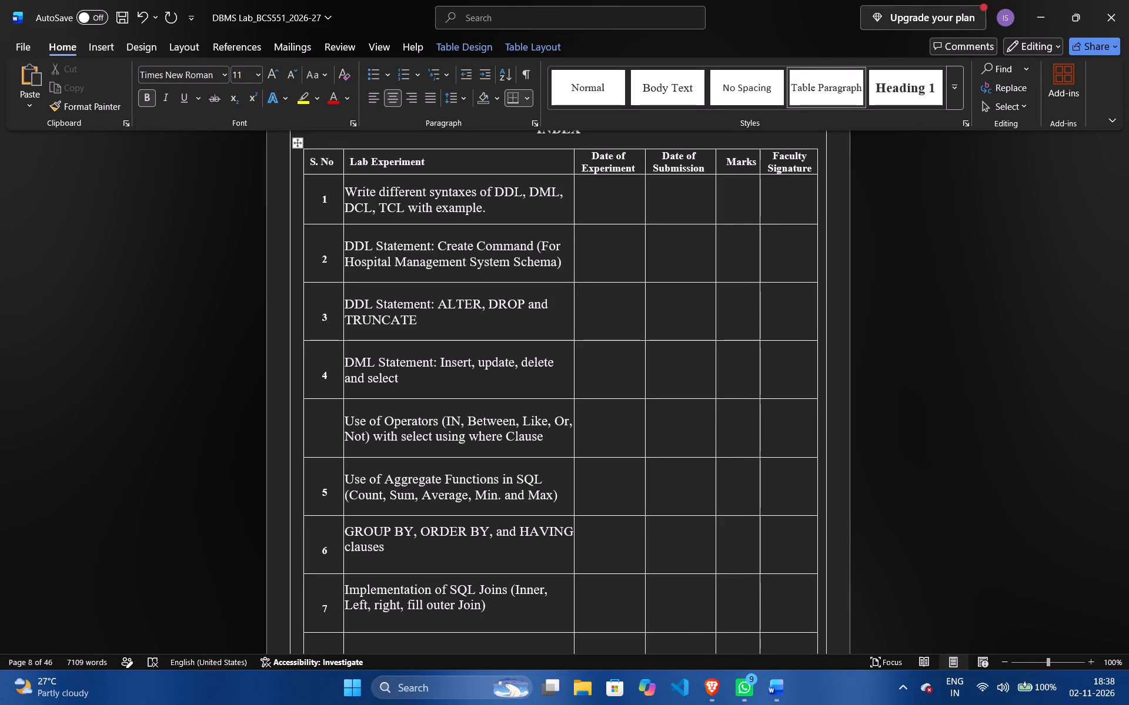
key("5")
key("Down")
Renumber the Aggregate Functions, GROUP BY/ORDER BY/HAVING and SQL Joins experiments in the INDEX table as 6, 7 and 8.
key("BackSpace")
key("6")
key("Down")
key("BackSpace")
key("7")
key("Down")
key("8")
key("BackSpace")
key("BackSpace")
key("8")
key("Down")
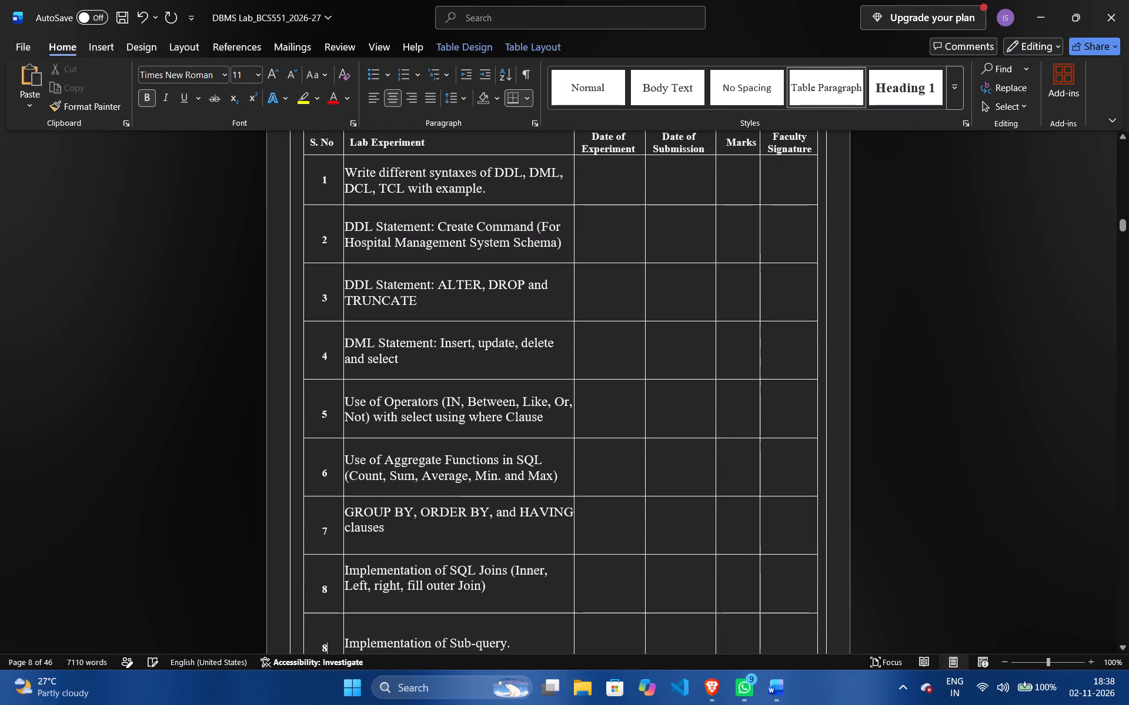
Renumber the Sub-query, Correlated Subquery, Basic PL/SQL, and Cursor & Trigger experiments in the INDEX table as 9, 10, 11 and 12.
key("BackSpace")
key("9")
key("Down")
key("BackSpace")
type("10")
key("Down")
key("BackSpace")
key("1")
key("Down")
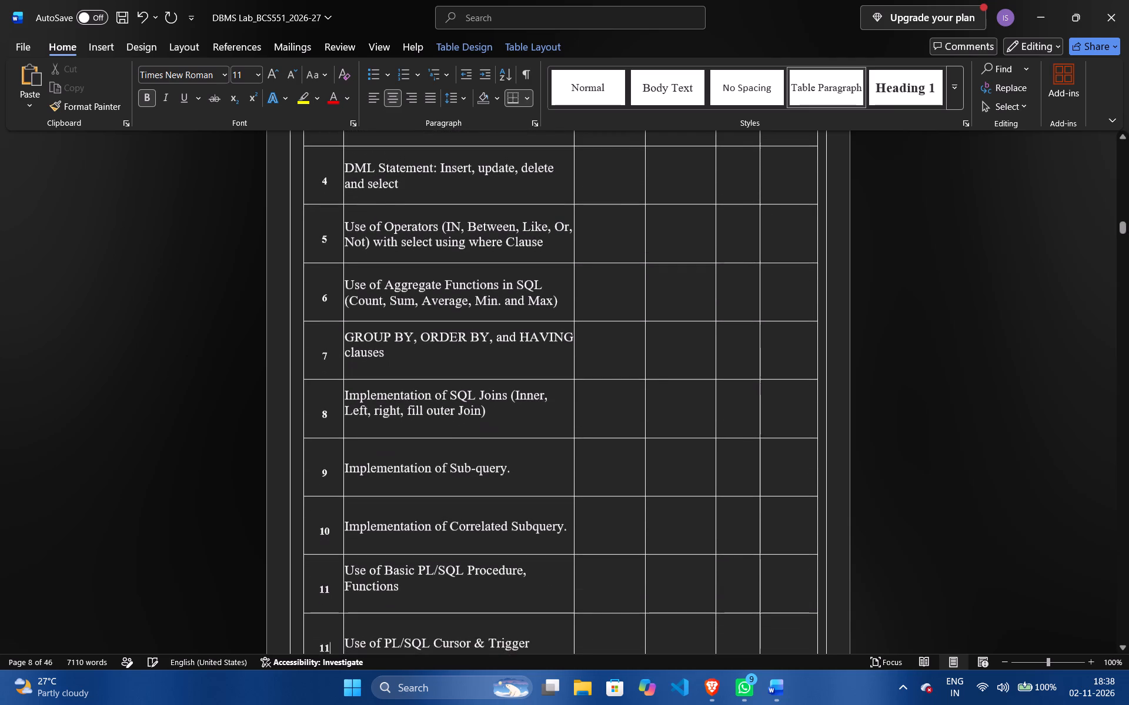
key("BackSpace")
key("2")
key("Down")
Review the document from the cover page through the department statements and PEOs to the Department Program Outcomes.
scroll(326, 213, "down", 2)
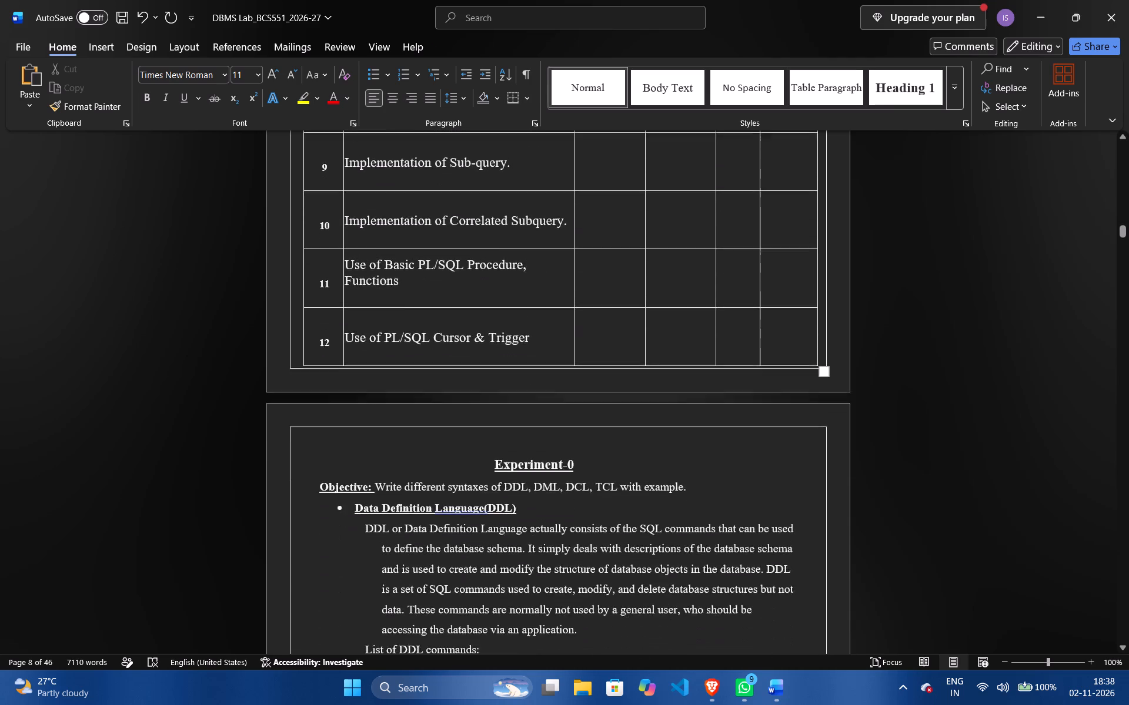
scroll(326, 213, "down", 1)
scroll(326, 213, "up", 20)
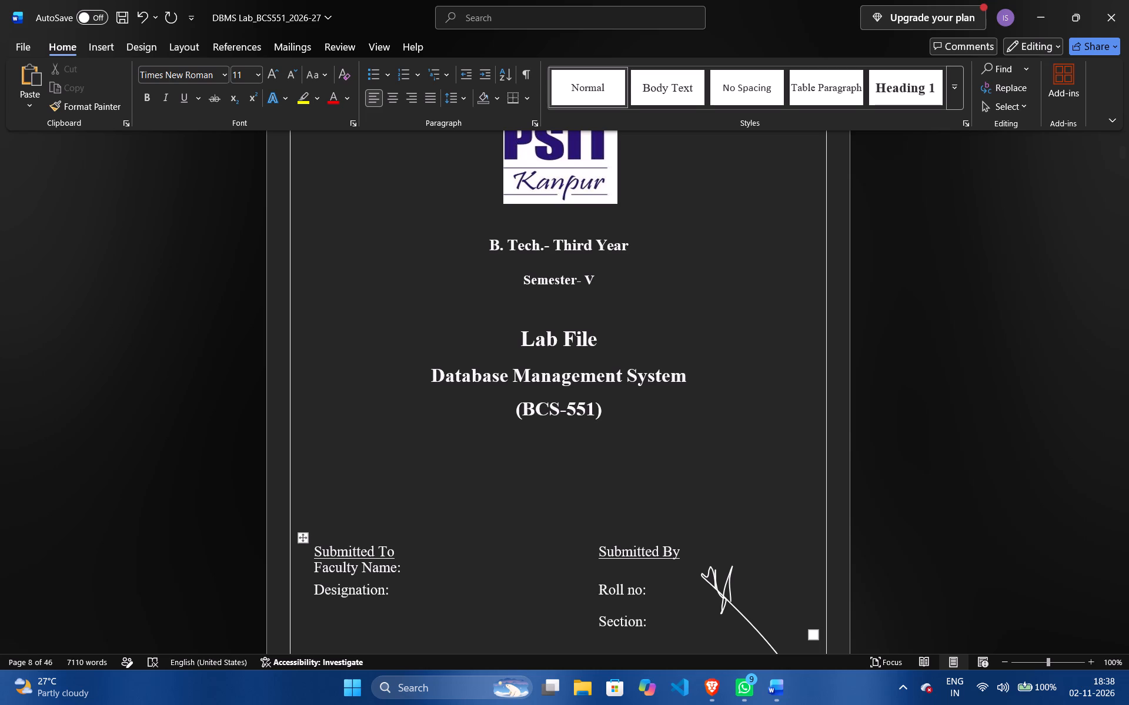
scroll(326, 213, "left", 1)
scroll(326, 213, "down", 4)
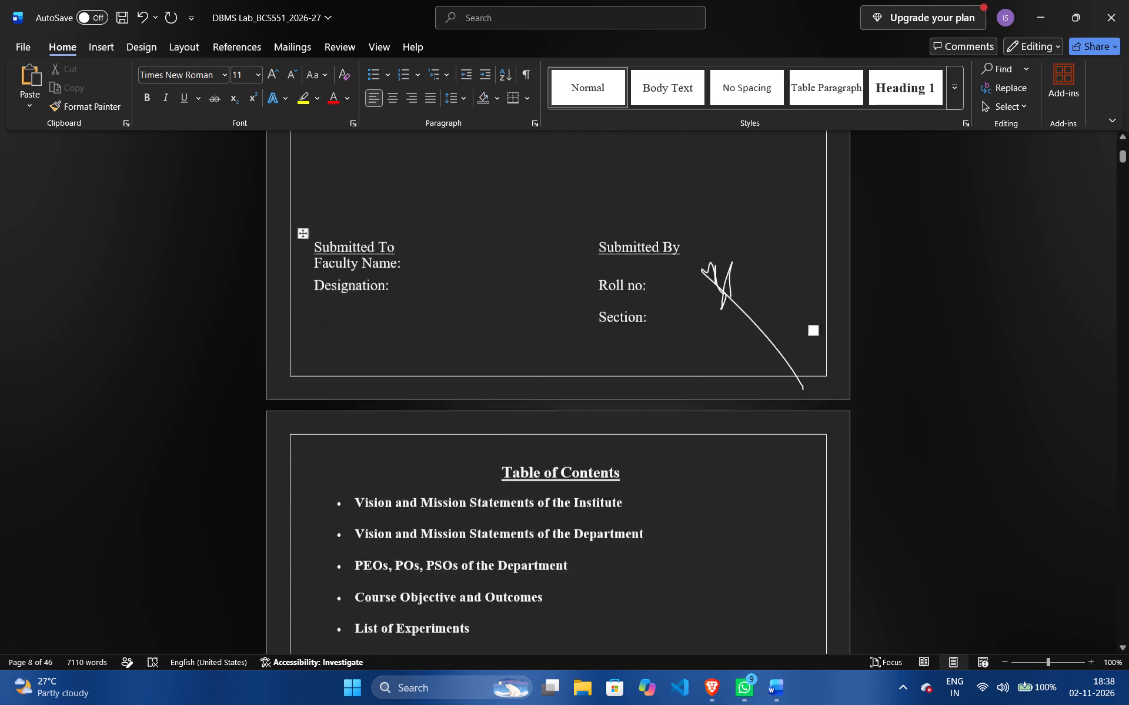
scroll(326, 213, "down", 4)
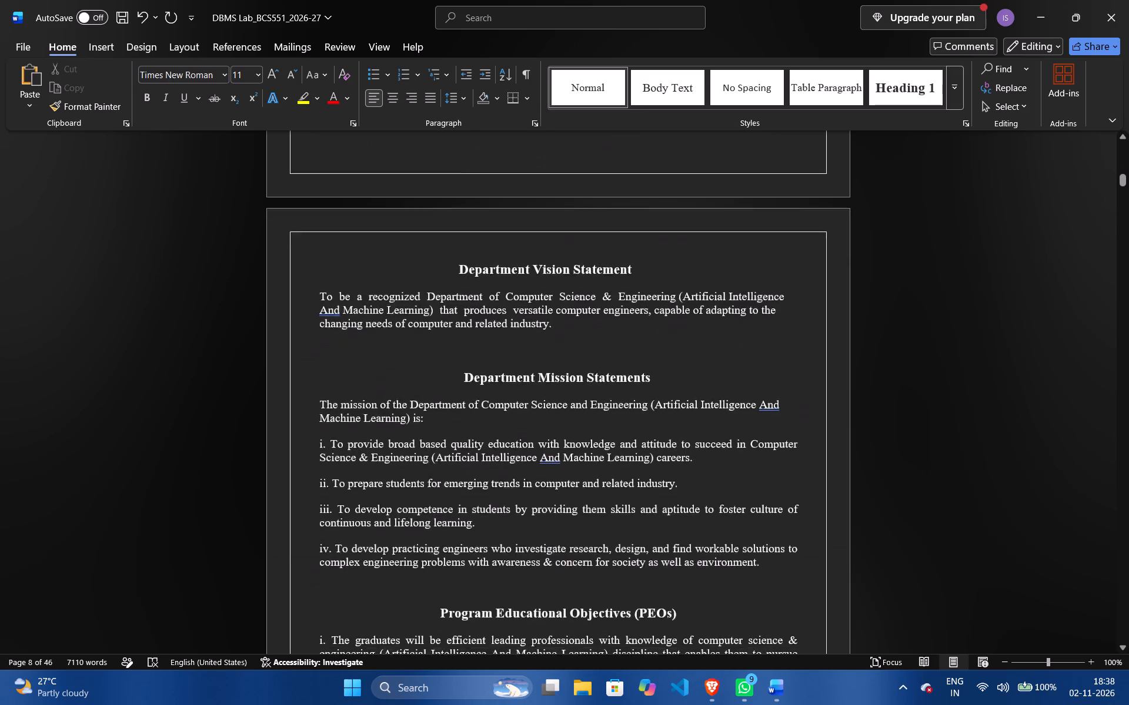
scroll(326, 213, "down", 4)
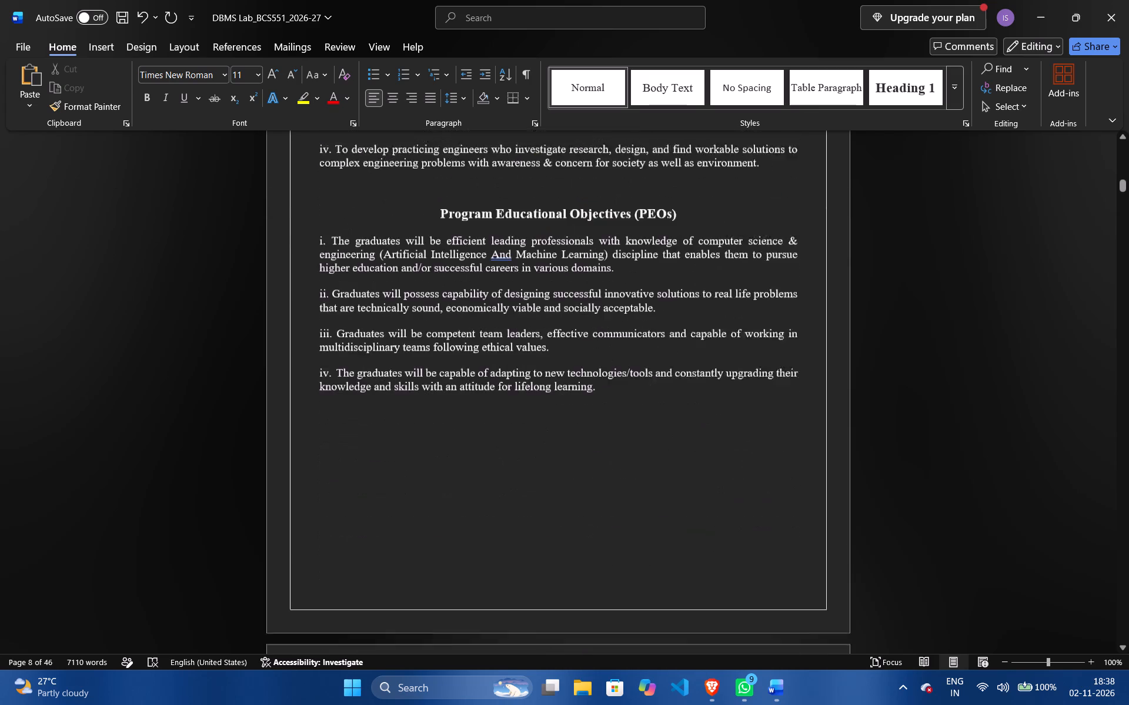
scroll(326, 213, "down", 2)
scroll(326, 213, "up", 2)
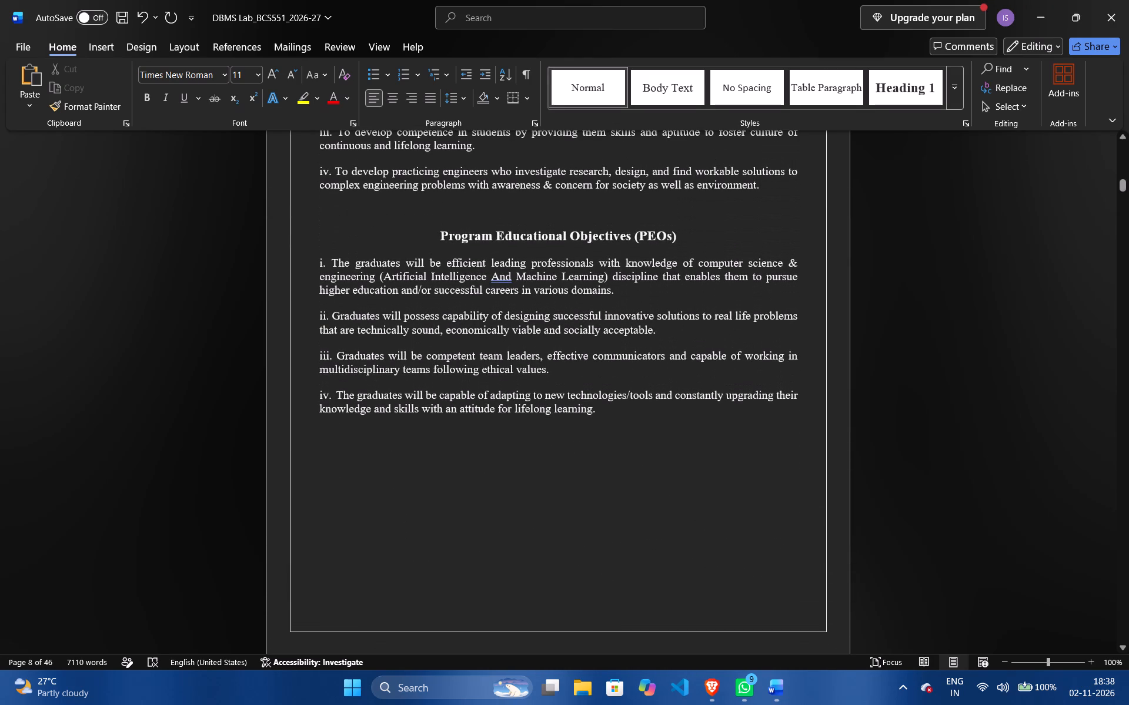
scroll(326, 213, "down", 2)
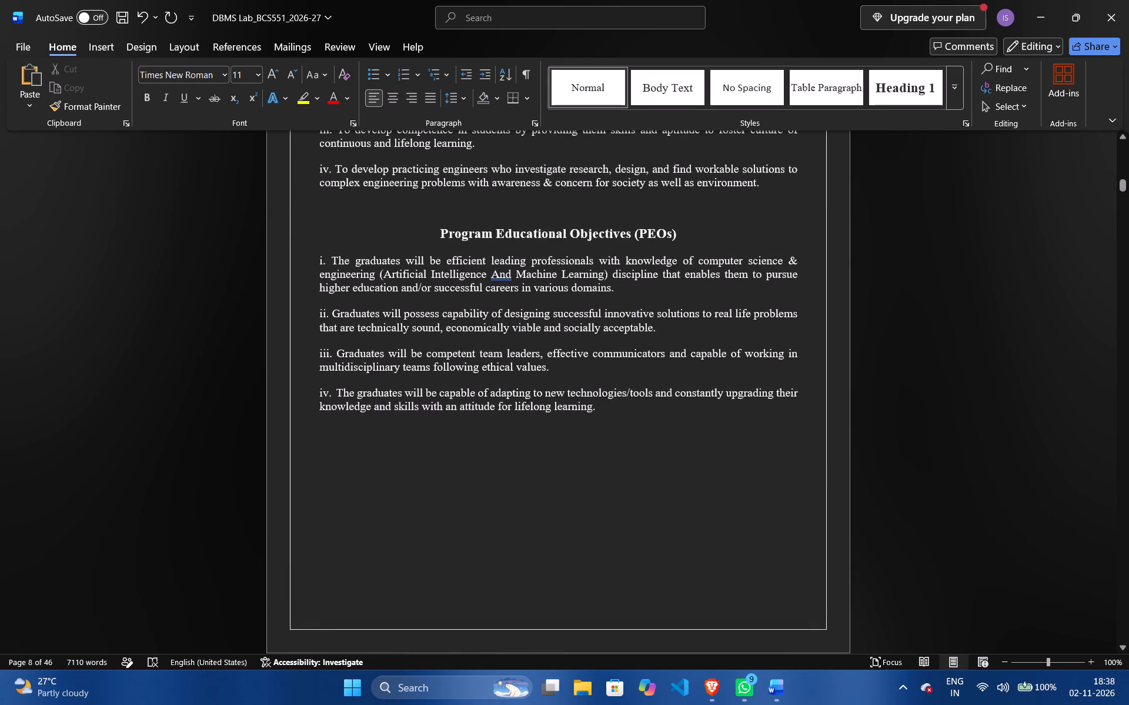
scroll(326, 213, "down", 3)
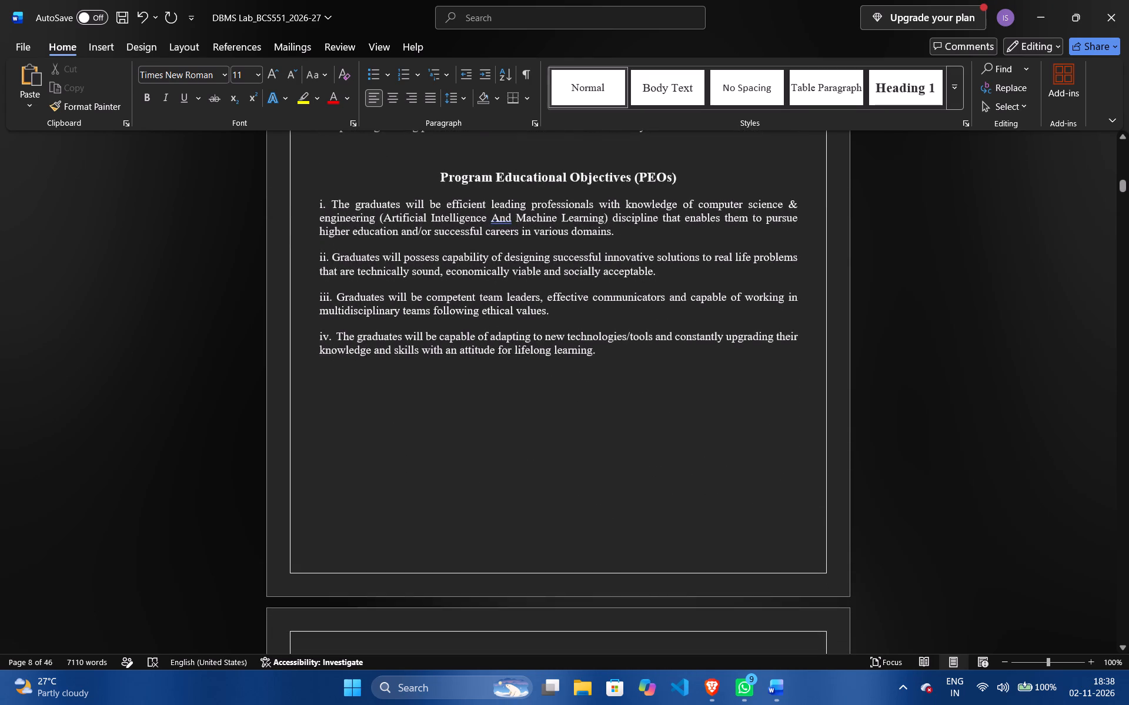
scroll(326, 213, "down", 1)
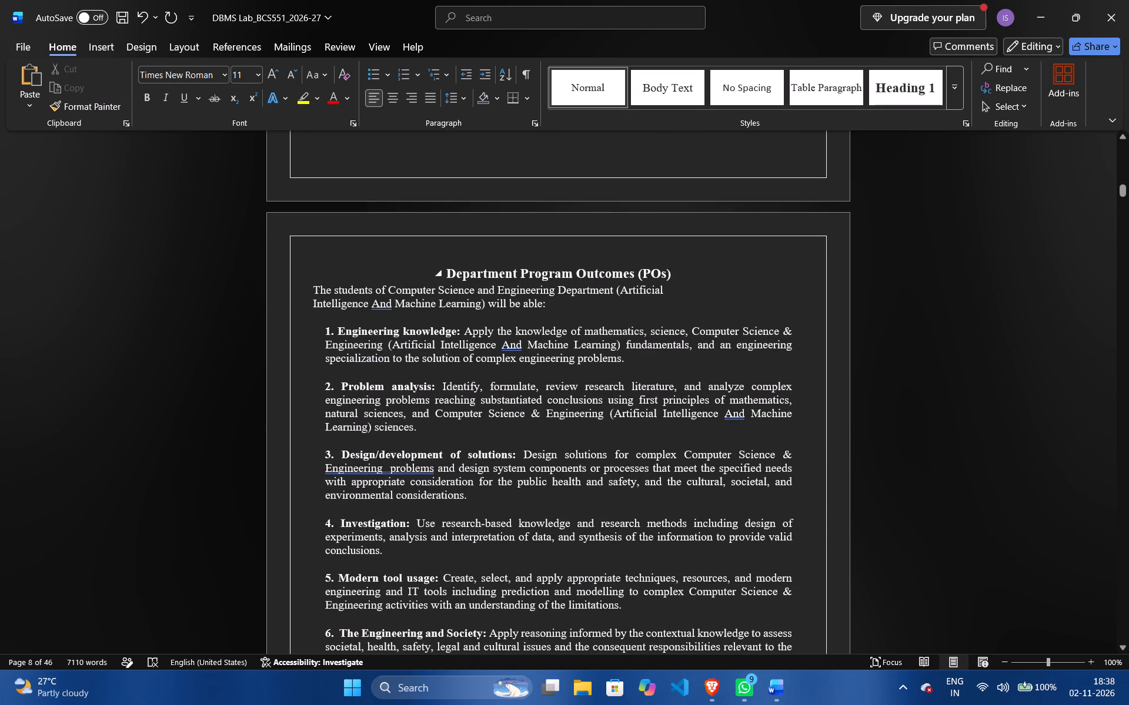
Insert a blank line below the Department Program Outcomes (POs) heading.
left_click(690, 268)
key("Return")
Insert "(Artificial Intelligence And Machine Learning)" after "Computer Science & Engineering" in program outcome 3, Design/development of solutions.
scroll(690, 268, "down", 3)
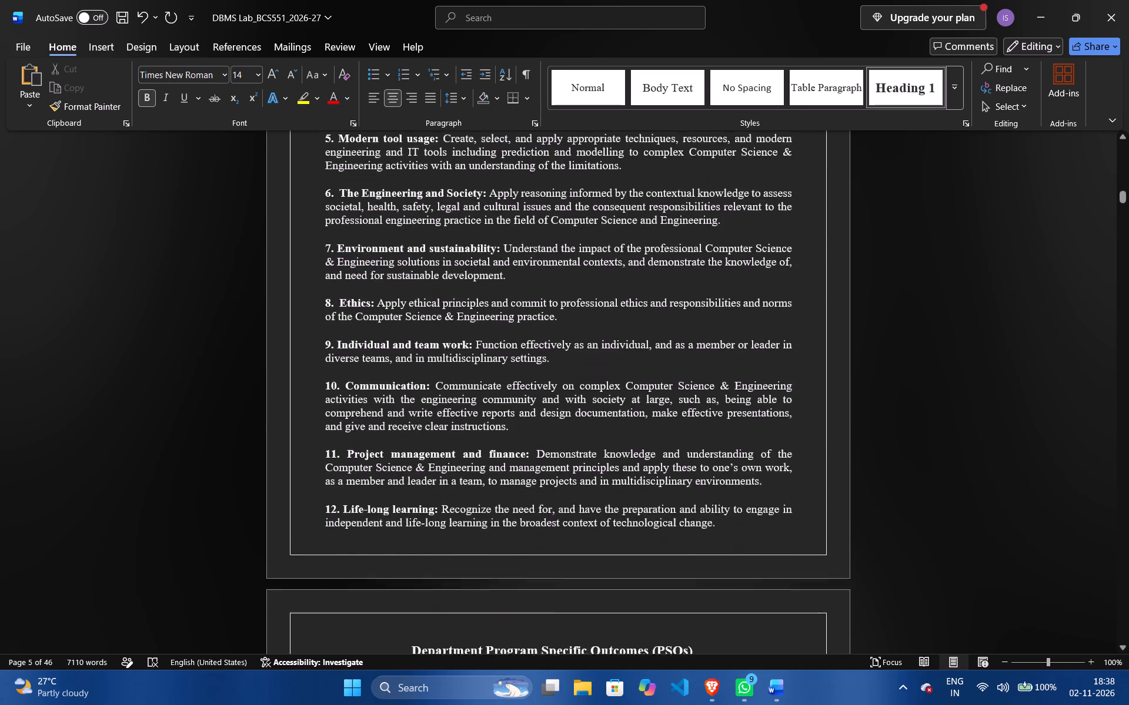
scroll(690, 268, "down", 2)
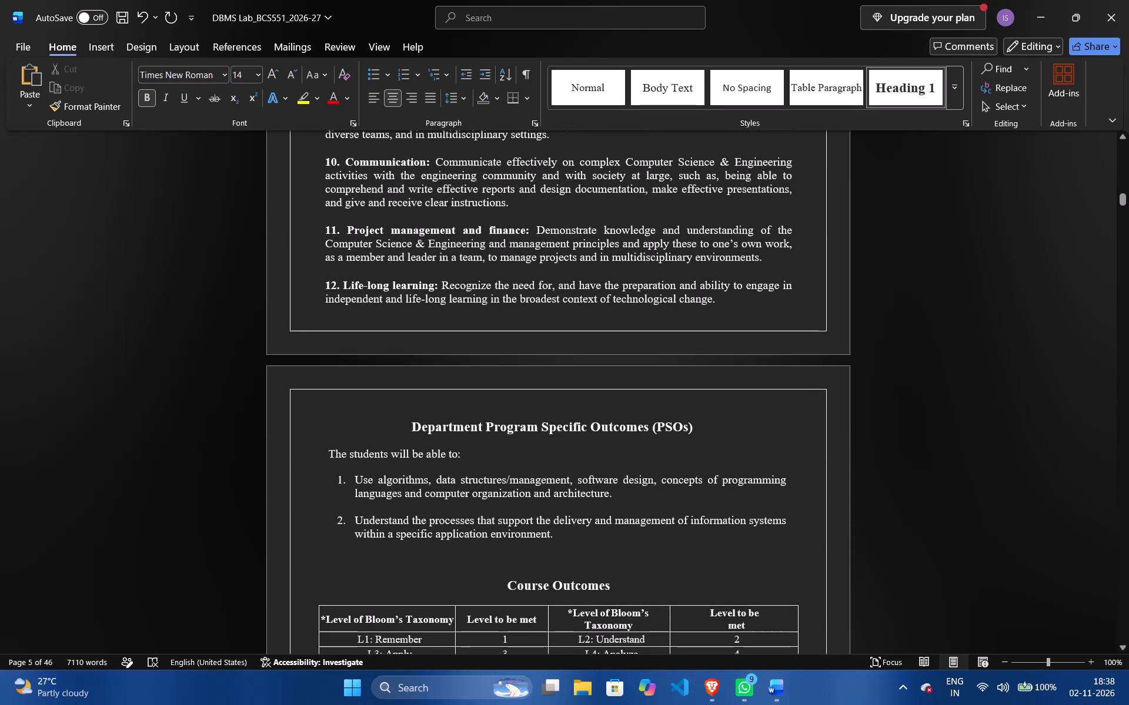
scroll(508, 343, "up", 1)
scroll(472, 301, "up", 2)
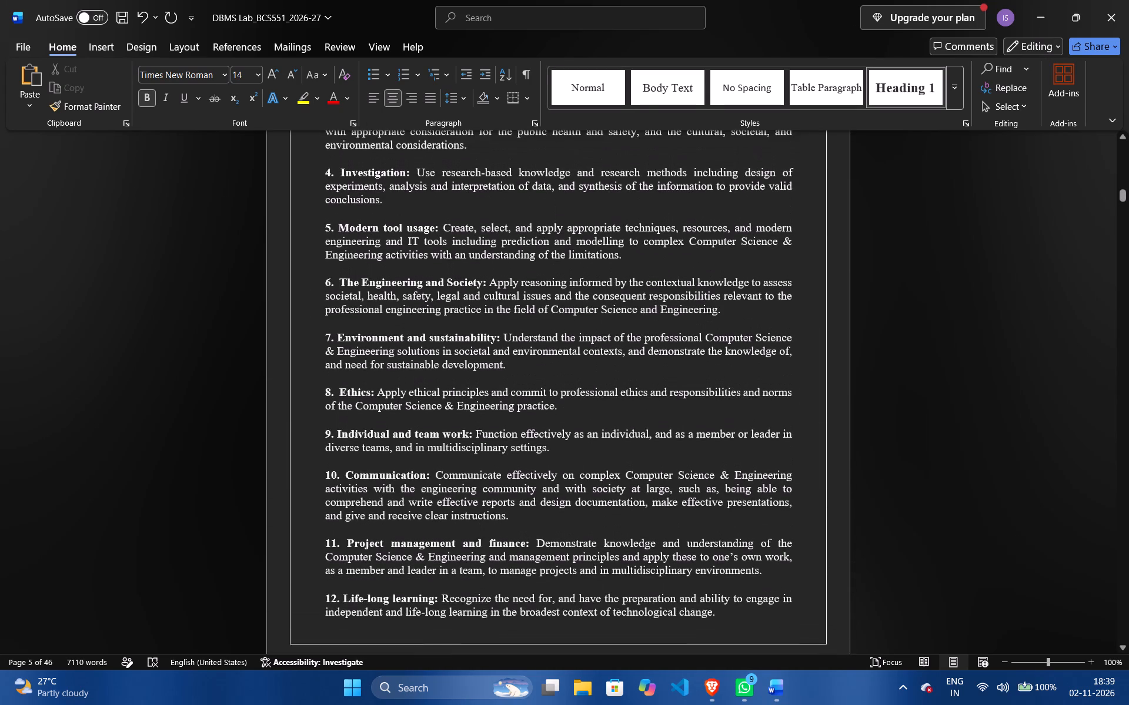
scroll(472, 301, "up", 2)
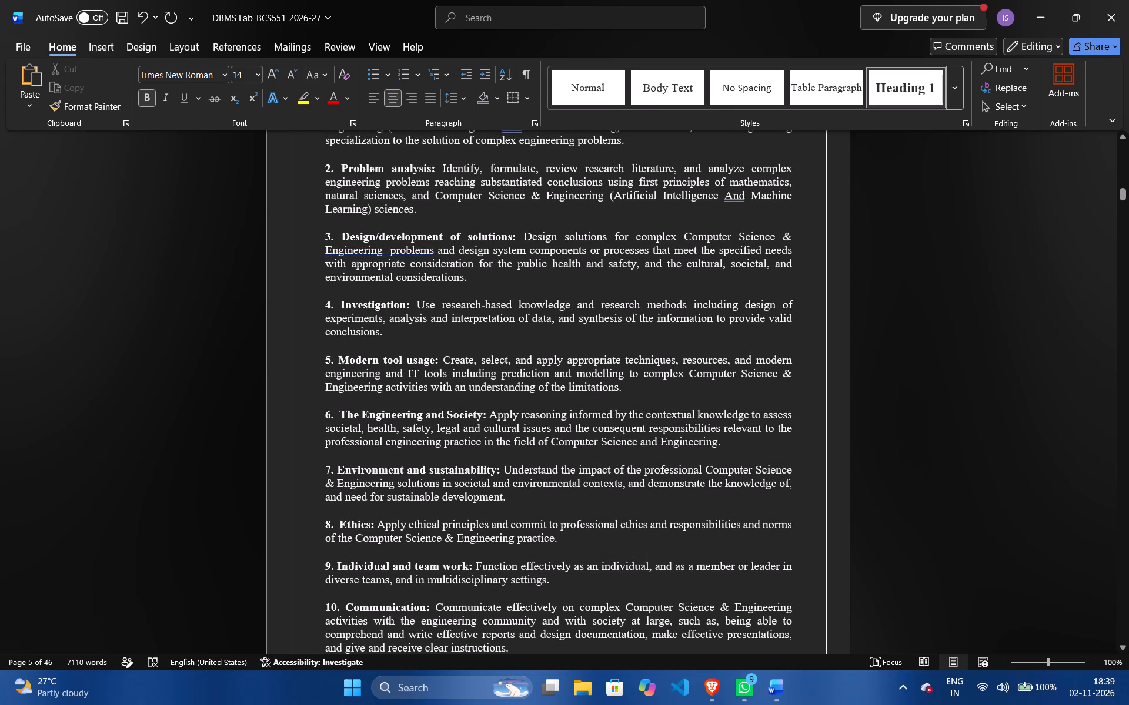
left_click(388, 252)
type("(Artificial Intelligence And M")
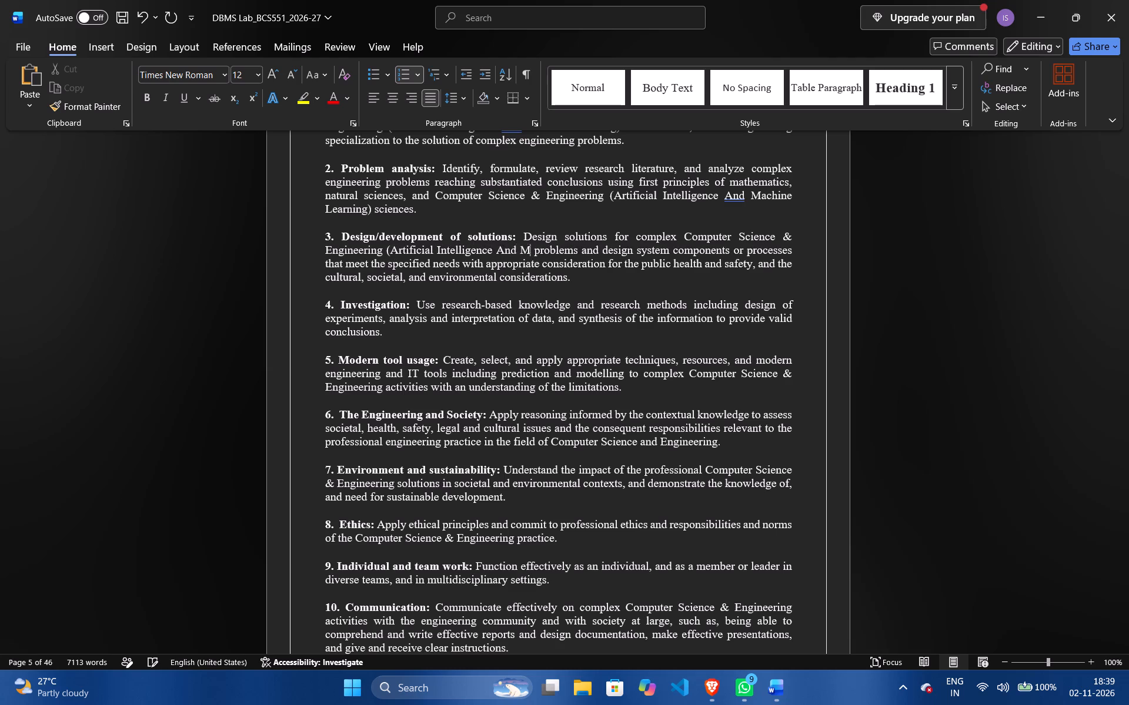
type("achine P")
key("BackSpace")
type("Learning)")
key("space")
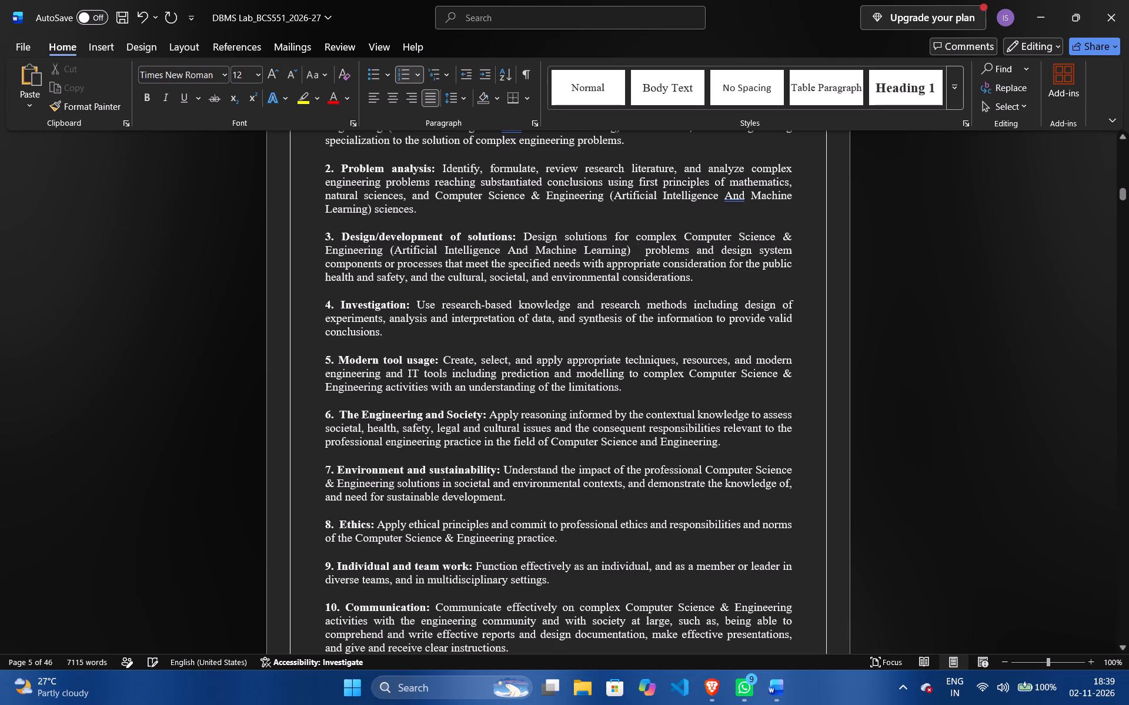
key("BackSpace")
Insert "(Artificial Intelligence And Machine Learning)" after "Computer Science & Engineering" in program outcome 5, Modern tool usage.
scroll(475, 306, "up", 1)
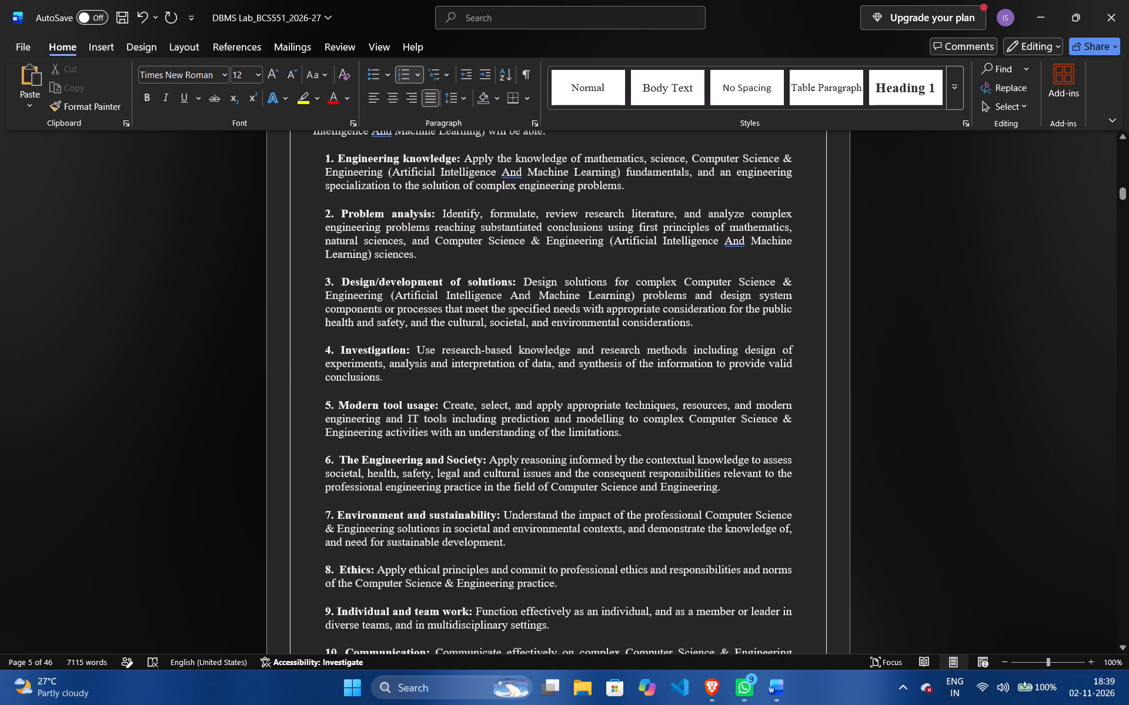
scroll(522, 377, "down", 1)
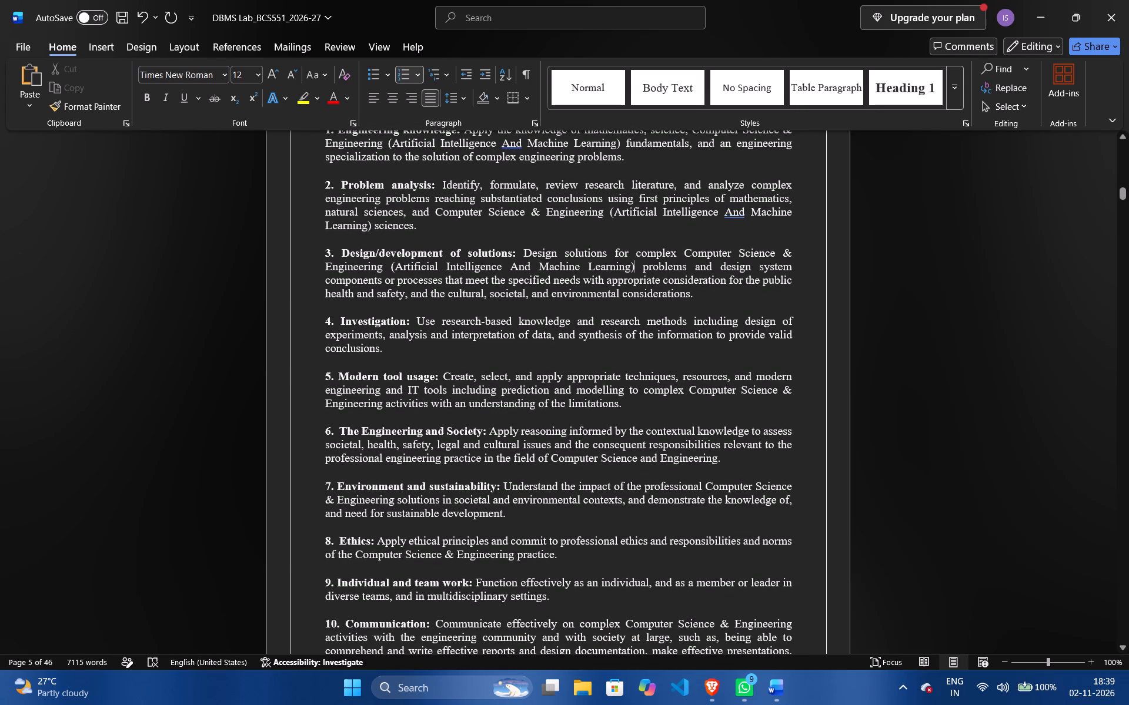
scroll(493, 383, "down", 1)
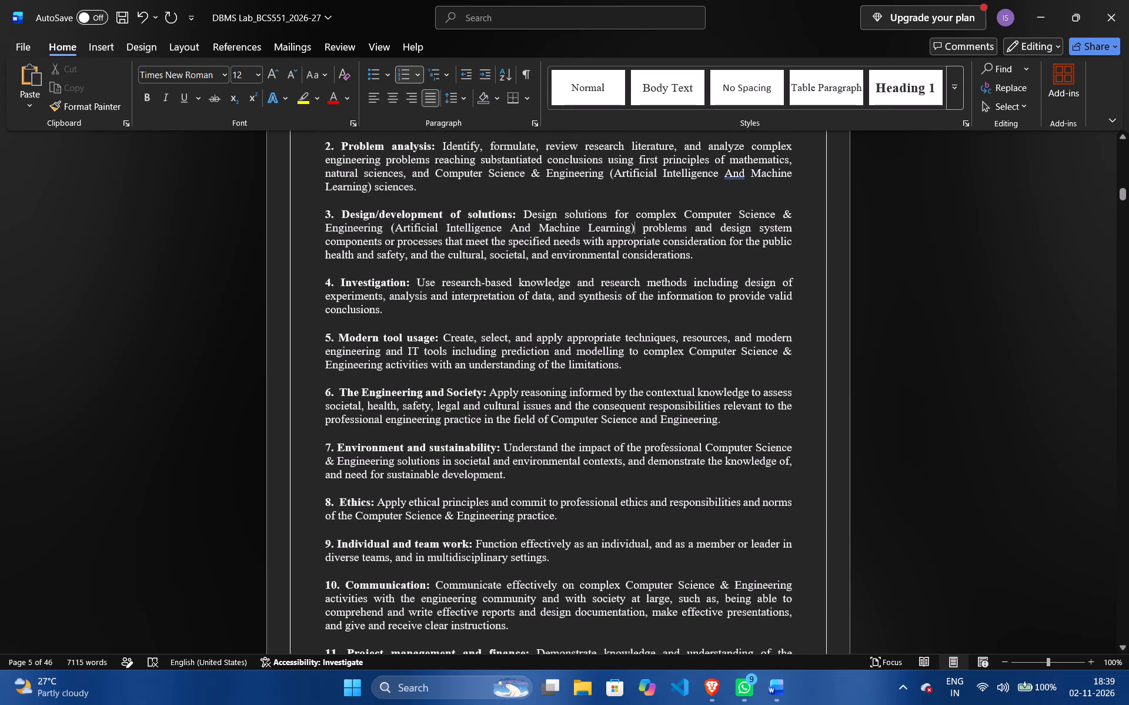
left_click(384, 366)
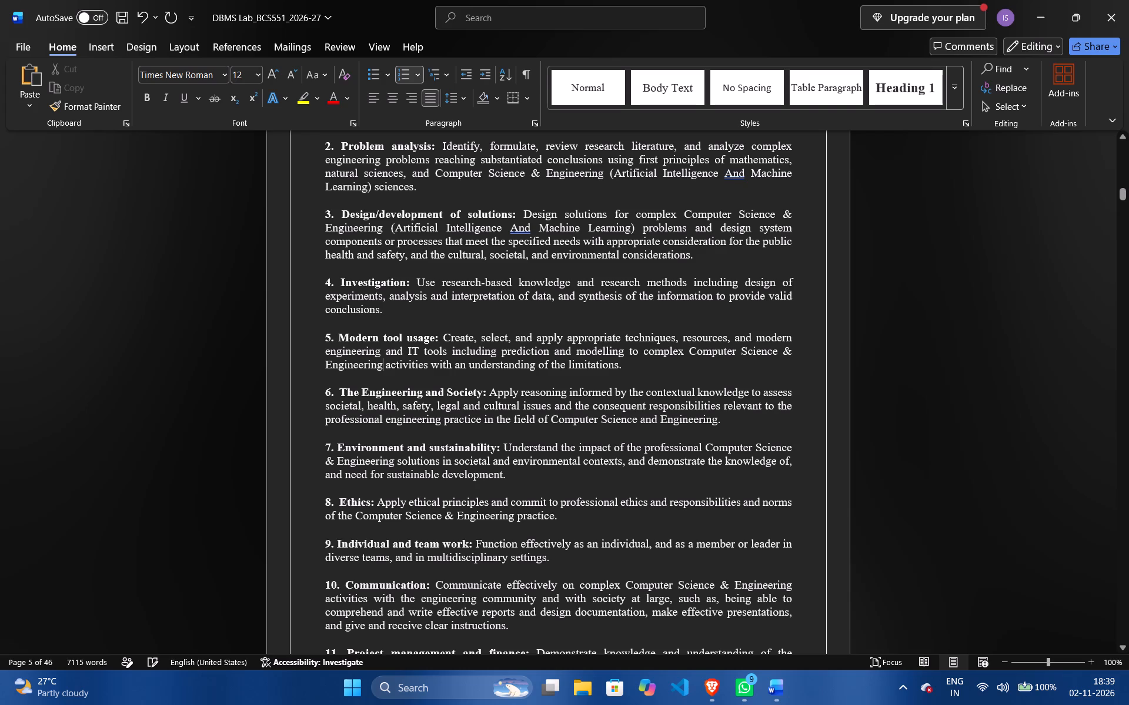
key("shift+parenleft")
key("shift+BackSpace")
key("space")
type("(Artificial Intelligence And Machine Learning)")
key("space")
key("BackSpace")
Add "(Artificial Intelligence and Machine Learning)" after "Computer Science and Engineering" in program outcome 6, The Engineering and Society.
scroll(384, 366, "down", 1)
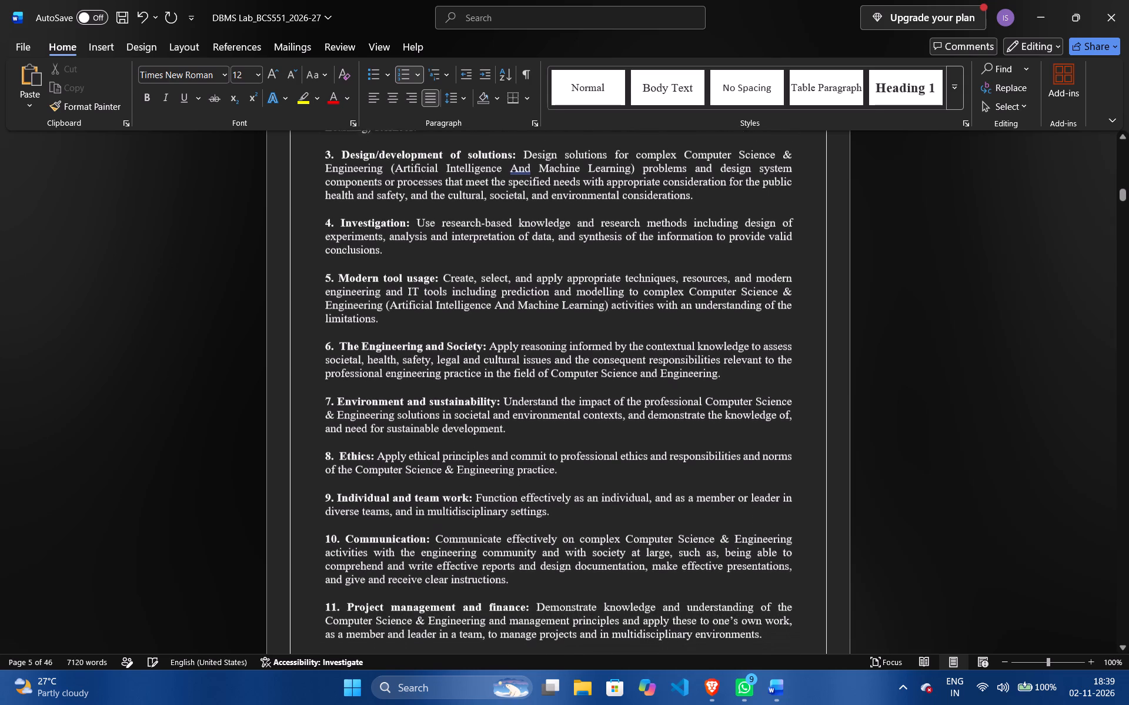
scroll(384, 366, "down", 1)
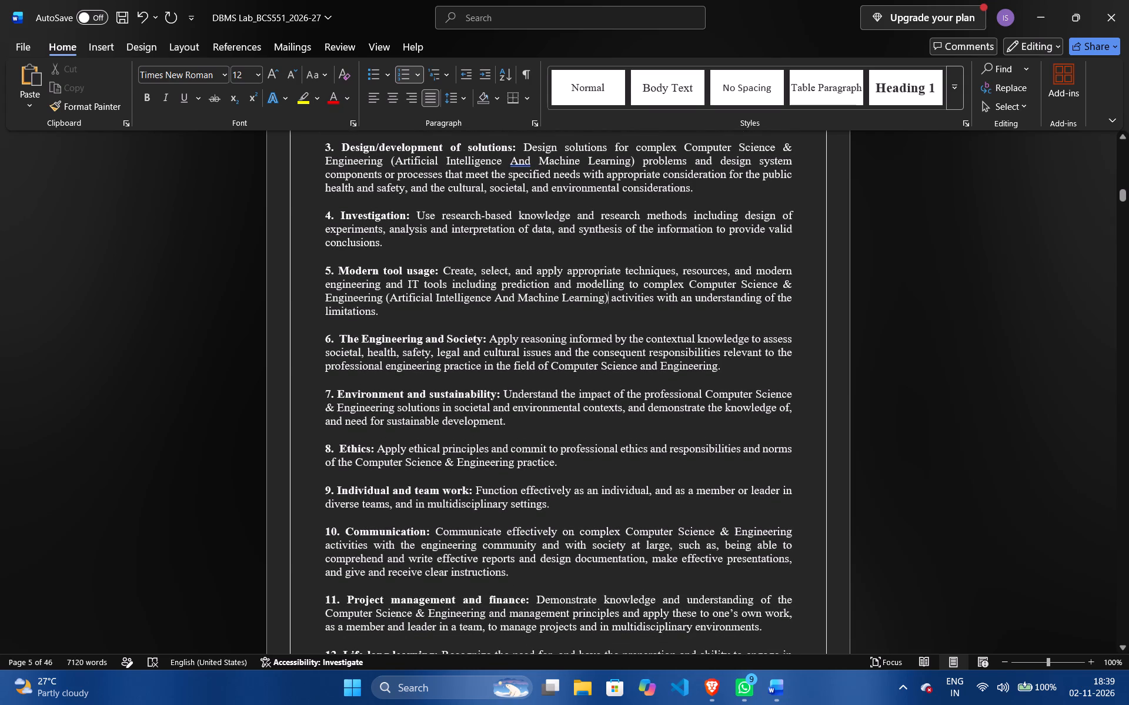
left_click(715, 371)
key("space")
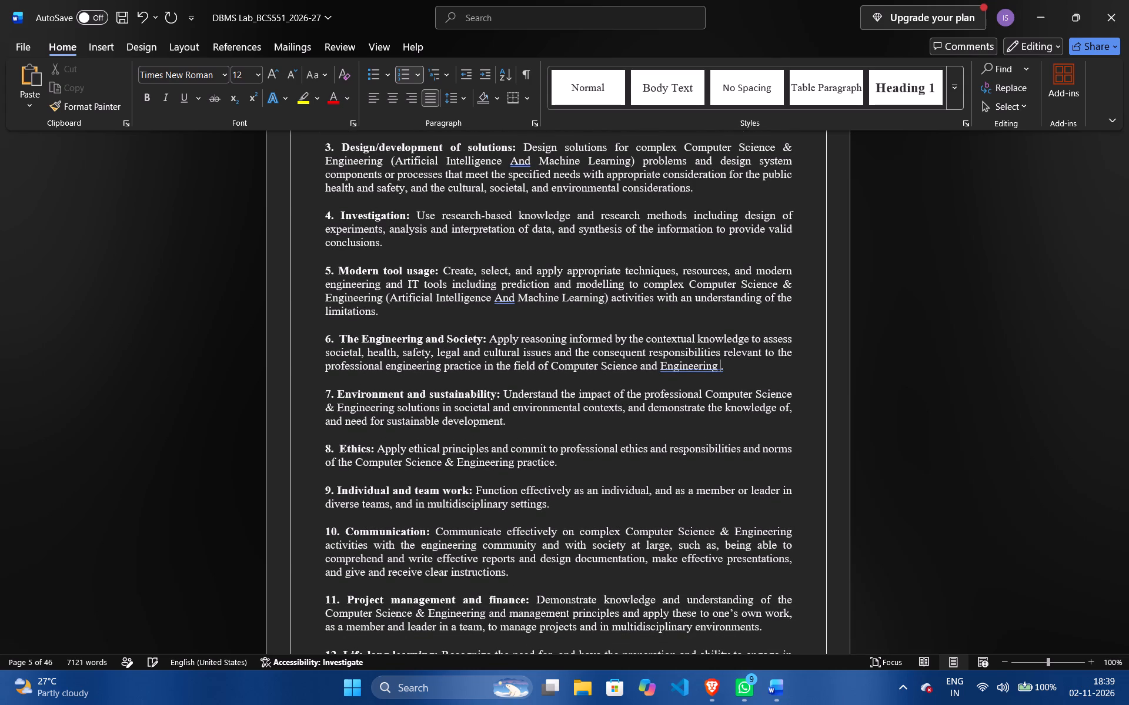
type("(Artificial Intelligence an")
key("BackSpace")
key("BackSpace")
type("and Machien")
key("space")
key("shift+BackSpace")
key("BackSpace")
key("BackSpace")
type("ne Learnig")
key("BackSpace")
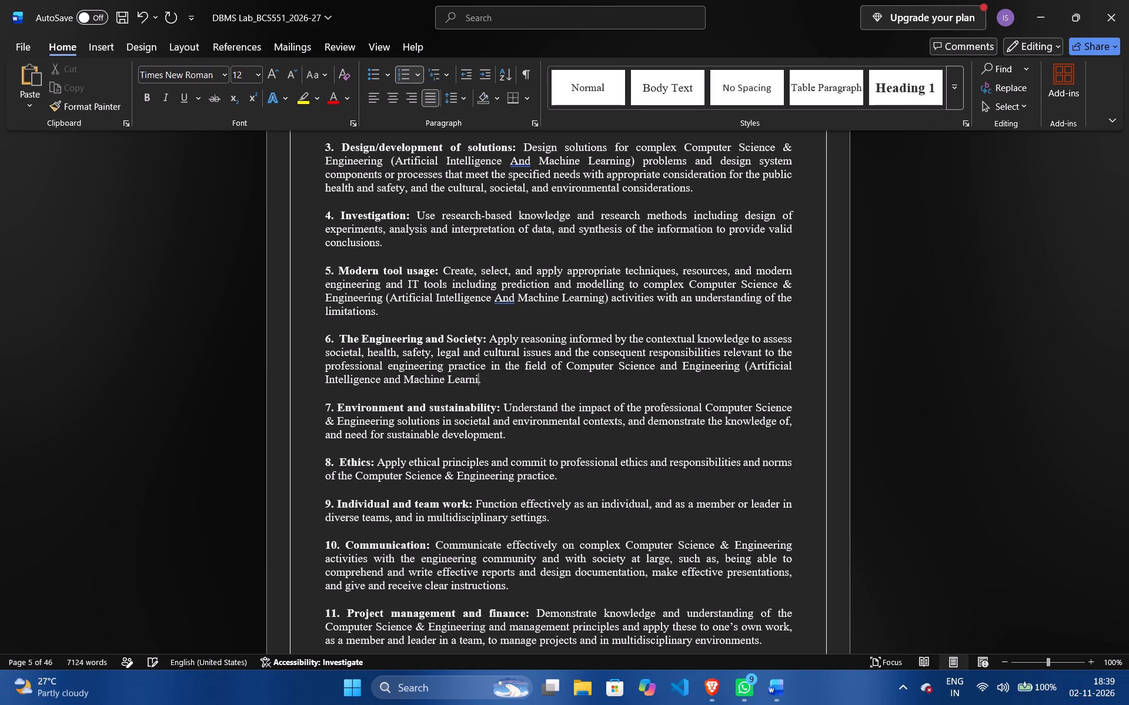
type("ng)")
Insert "(Artificial Intelligence and Machine Learning)" after "Computer Science & Engineering" in program outcome 7, Environment and sustainability.
scroll(704, 456, "down", 1)
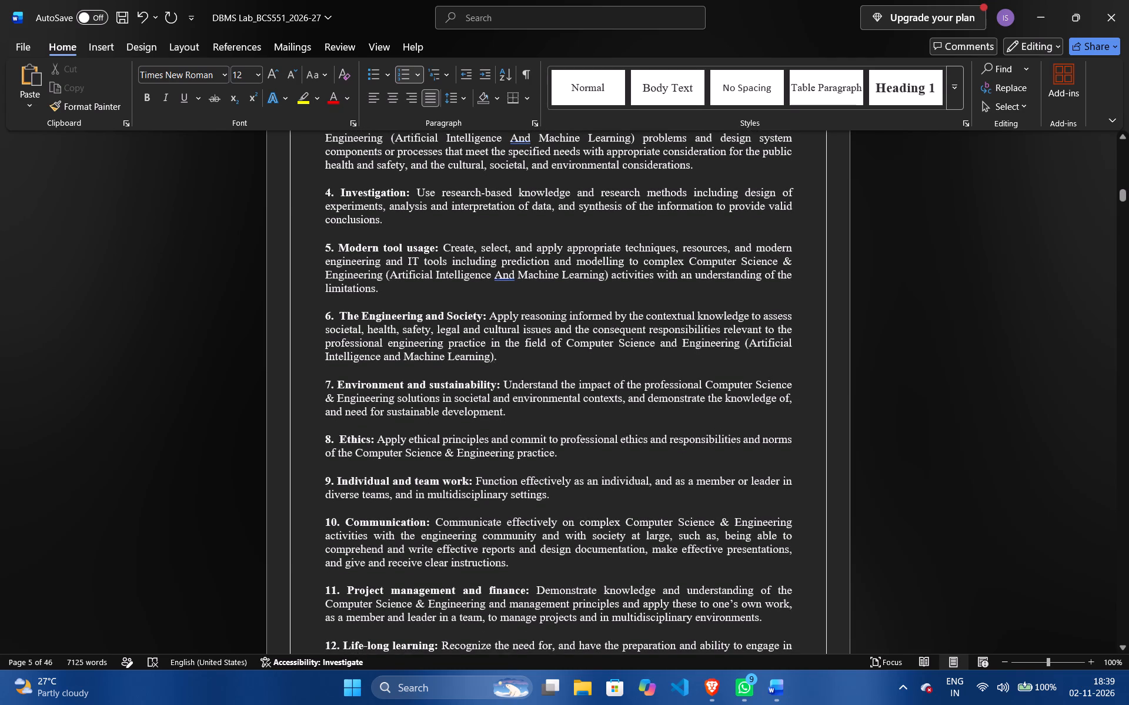
left_click(395, 398)
left_click_drag(493, 359, 764, 346)
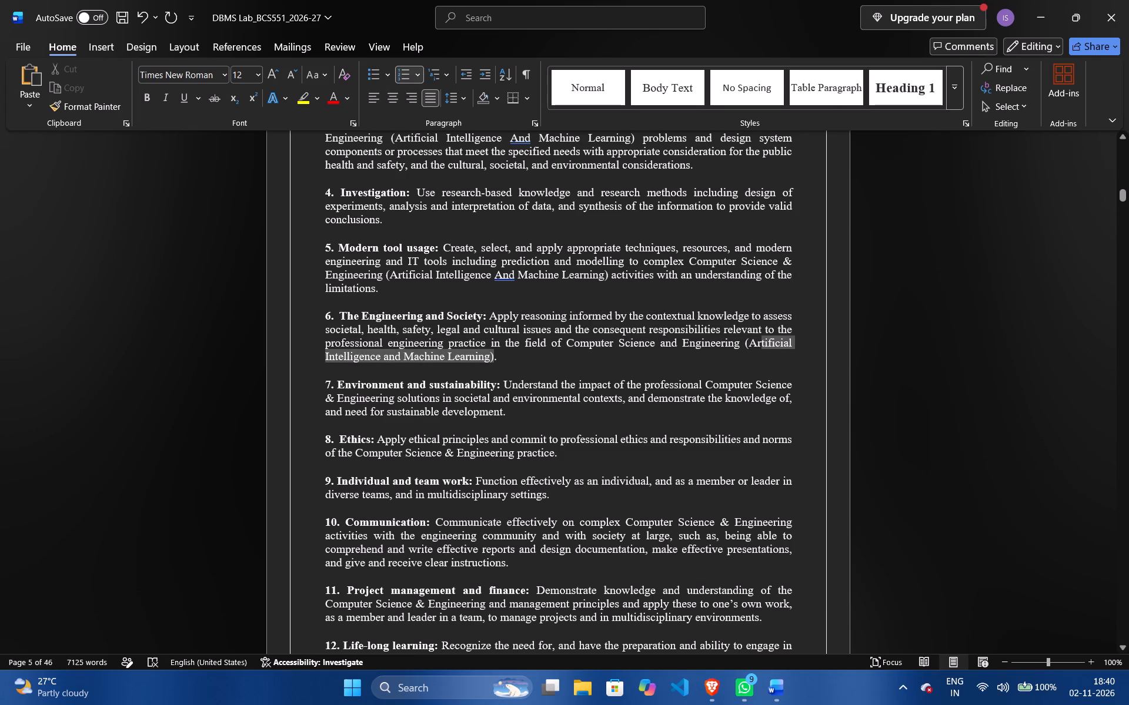
left_click_drag(764, 346, 744, 347)
key("ctrl+c")
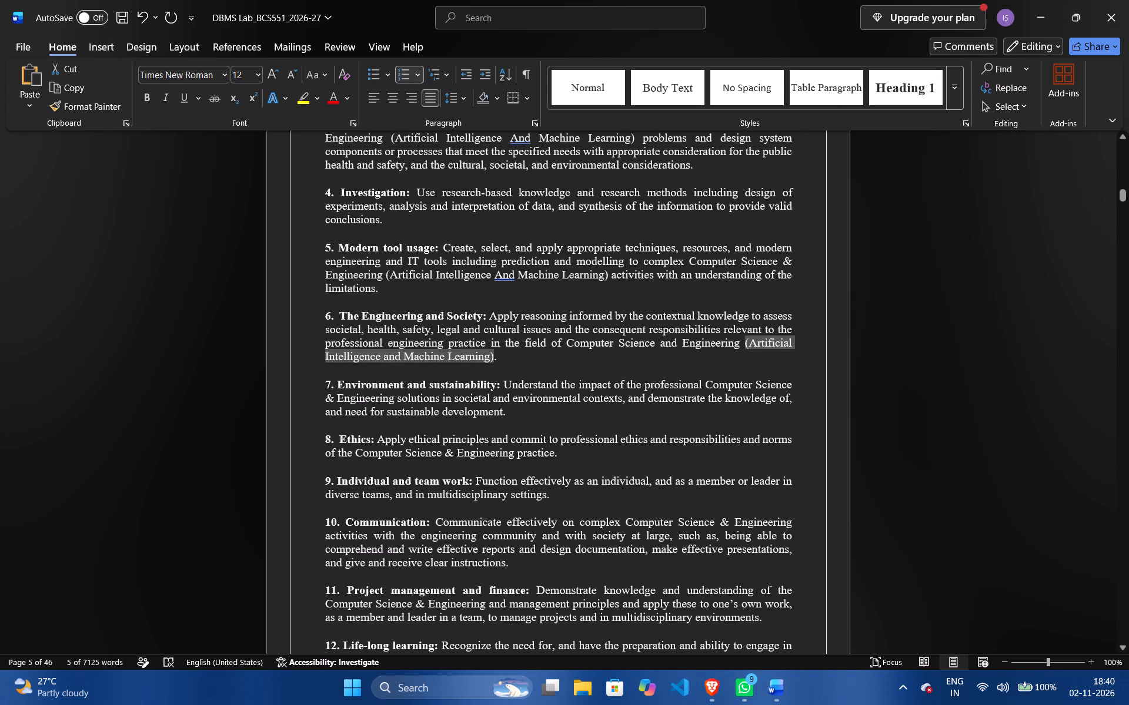
left_click(397, 400)
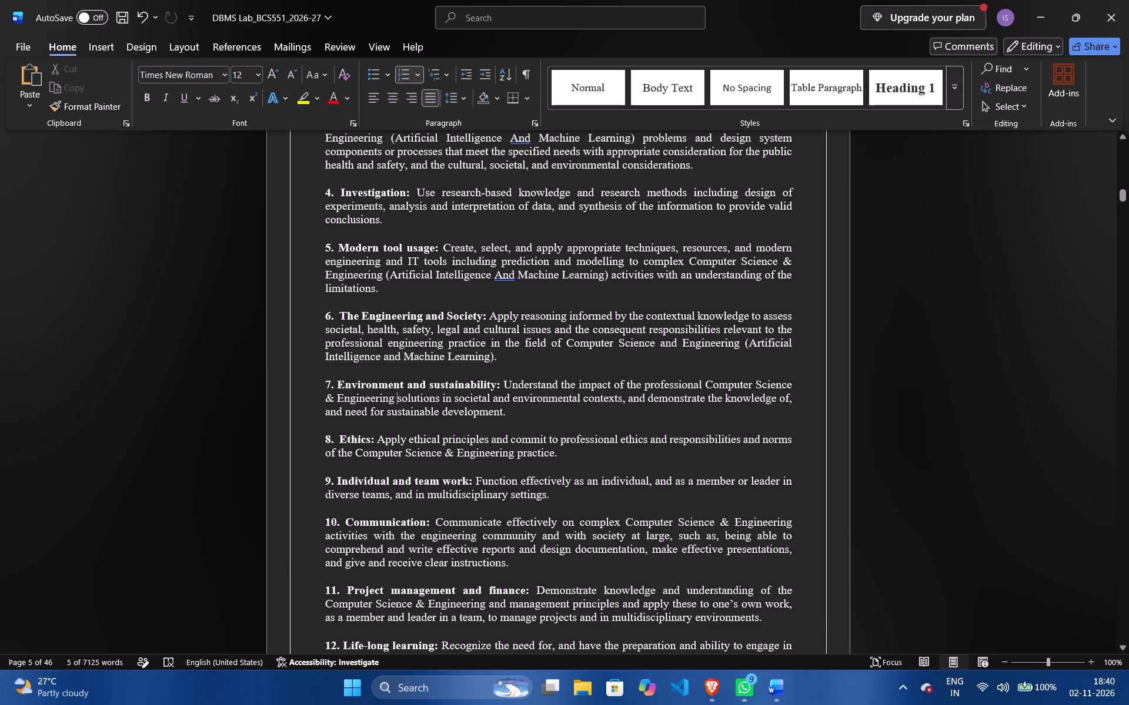
key("Left")
key("space")
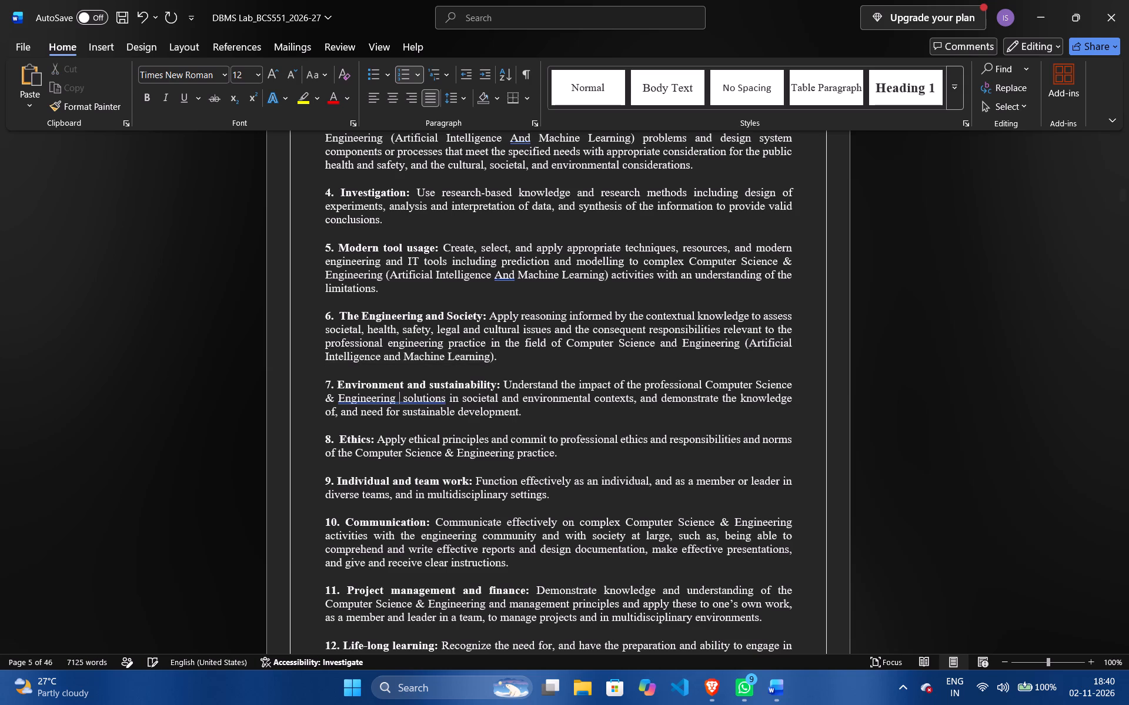
key("ctrl+v")
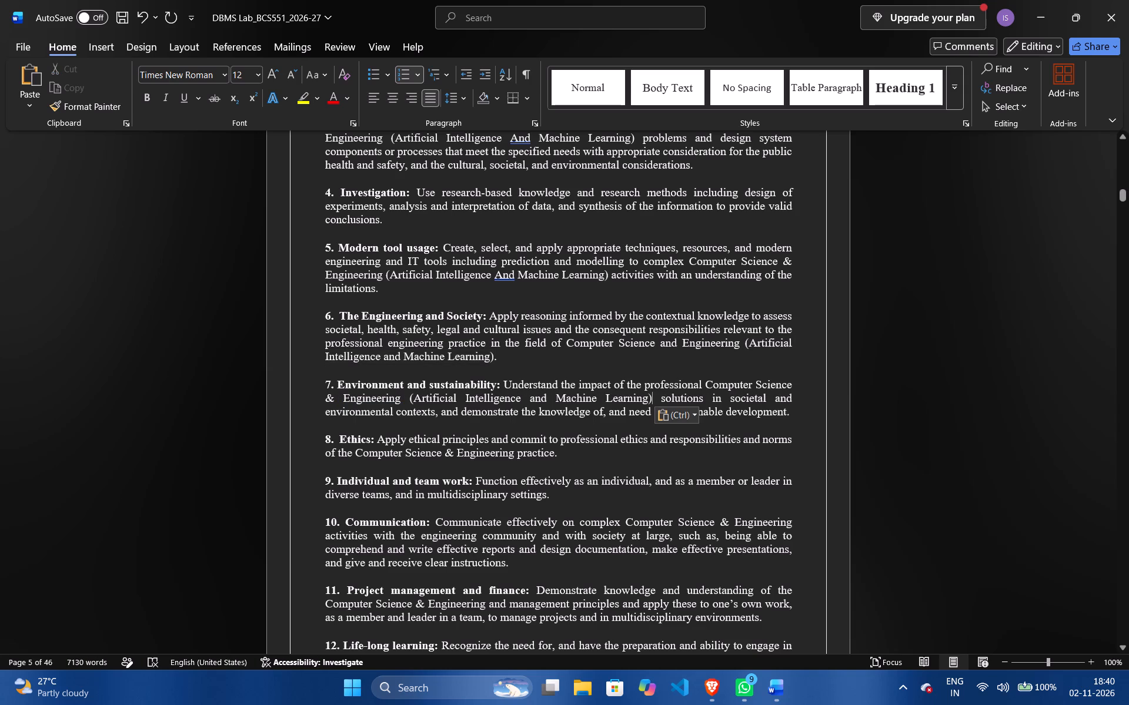
scroll(518, 470, "down", 1)
key("Right")
key("BackSpace")
key("space")
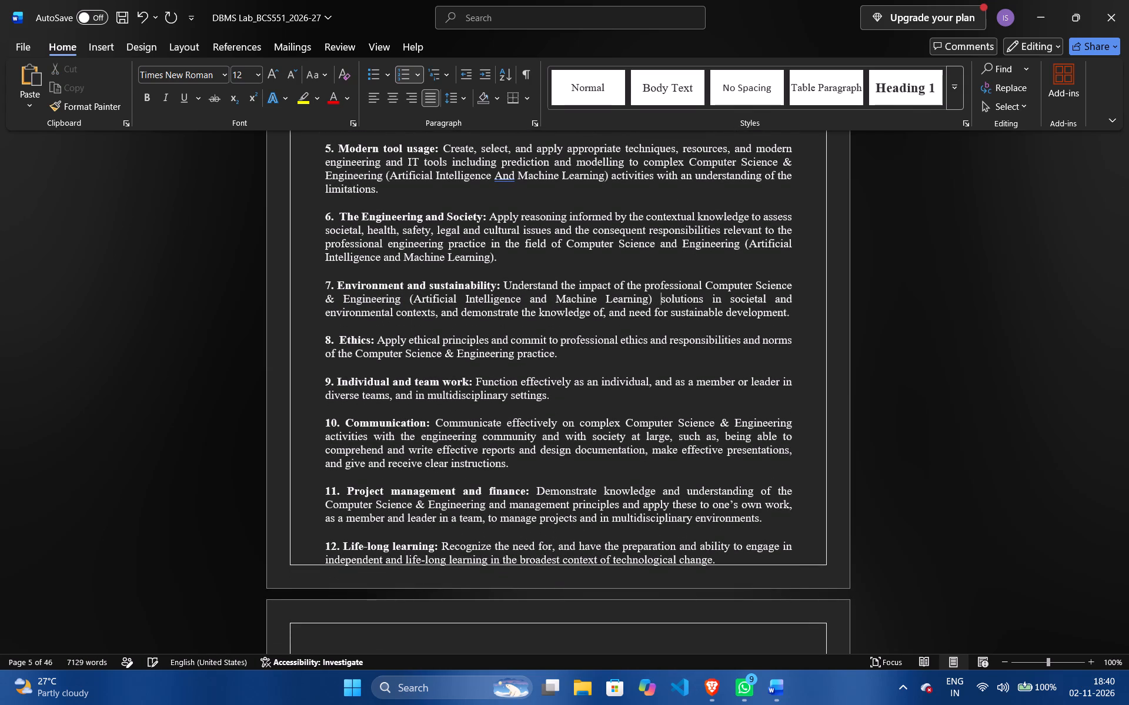
Insert "(Artificial Intelligence and Machine Learning)" after "Computer Science & Engineering" in program outcome 8, Ethics.
scroll(518, 470, "down", 1)
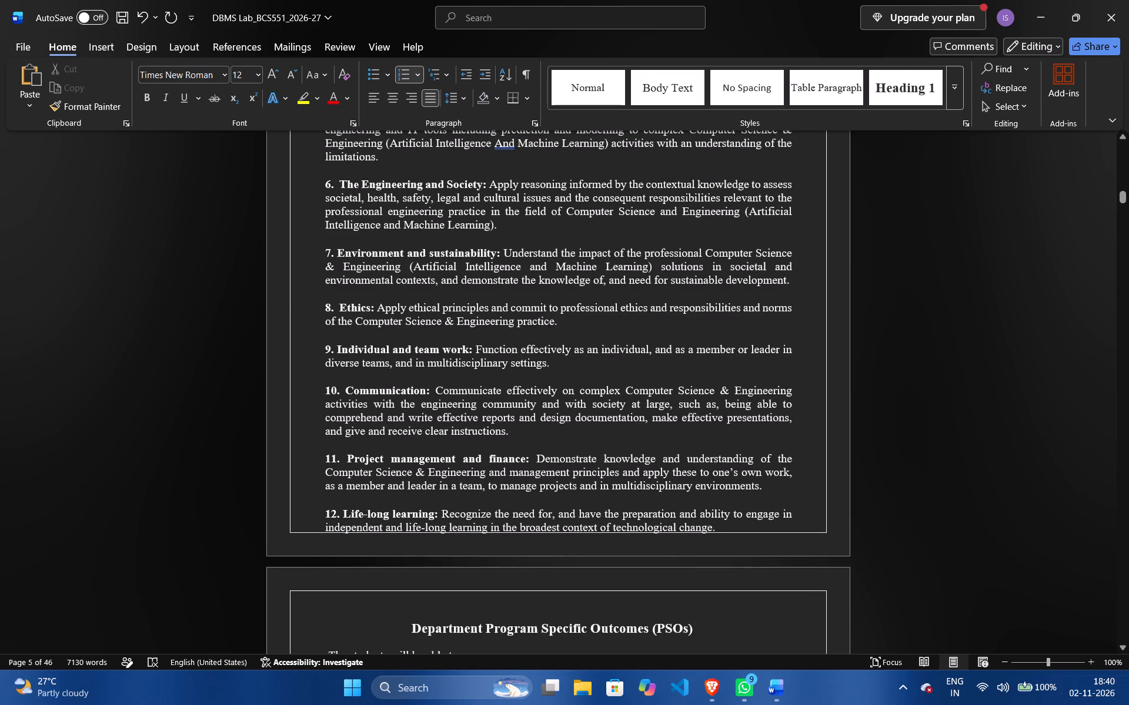
left_click(513, 318)
key("space")
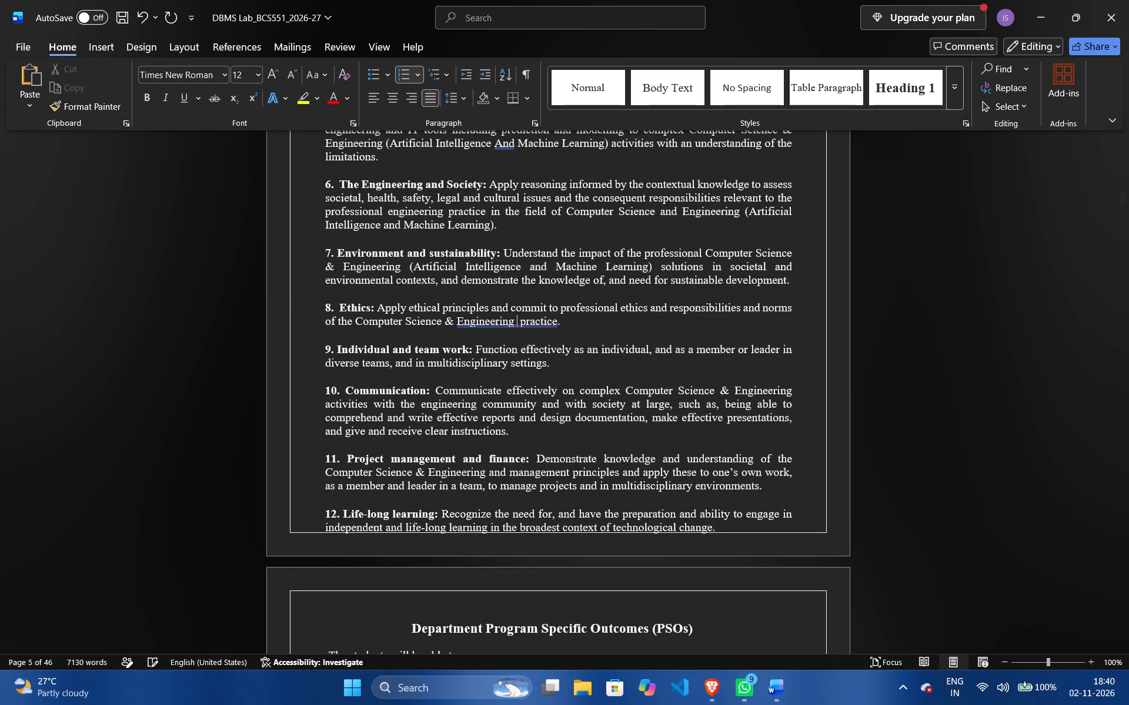
key("ctrl+v")
Insert "(Artificial Intelligence and Machine Learning)" after "Computer Science & Engineering" in program outcome 10, Communication.
scroll(524, 323, "down", 1)
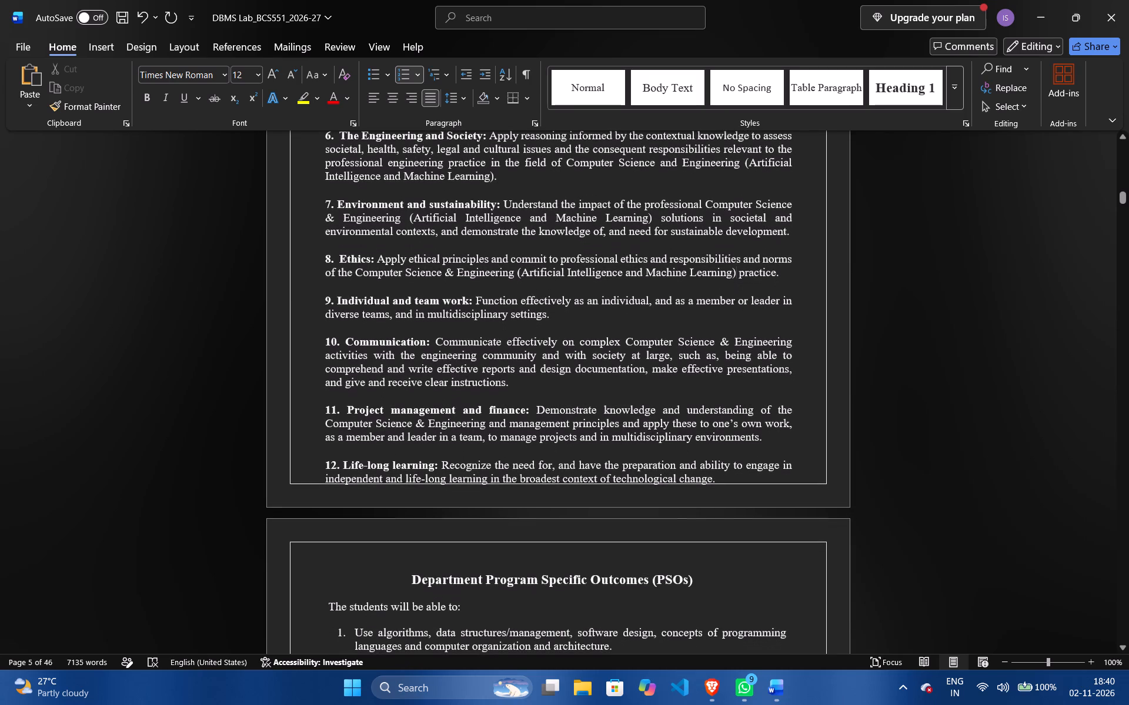
scroll(500, 352, "down", 1)
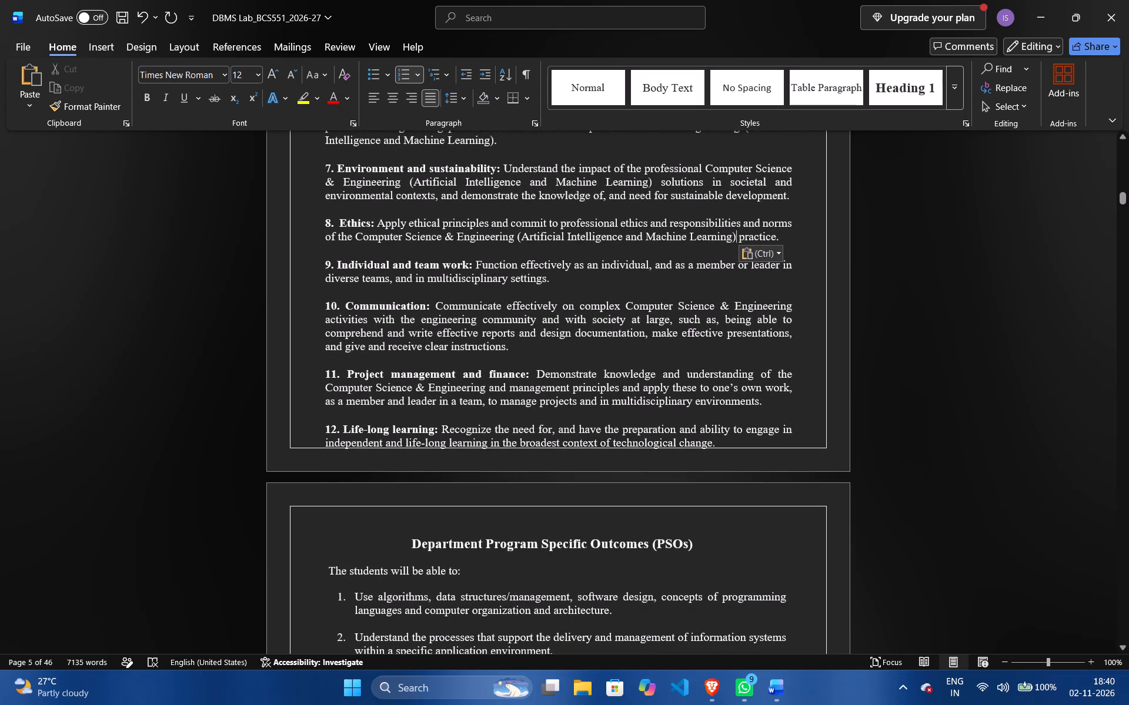
left_click(791, 307)
key("space")
key("ctrl+v")
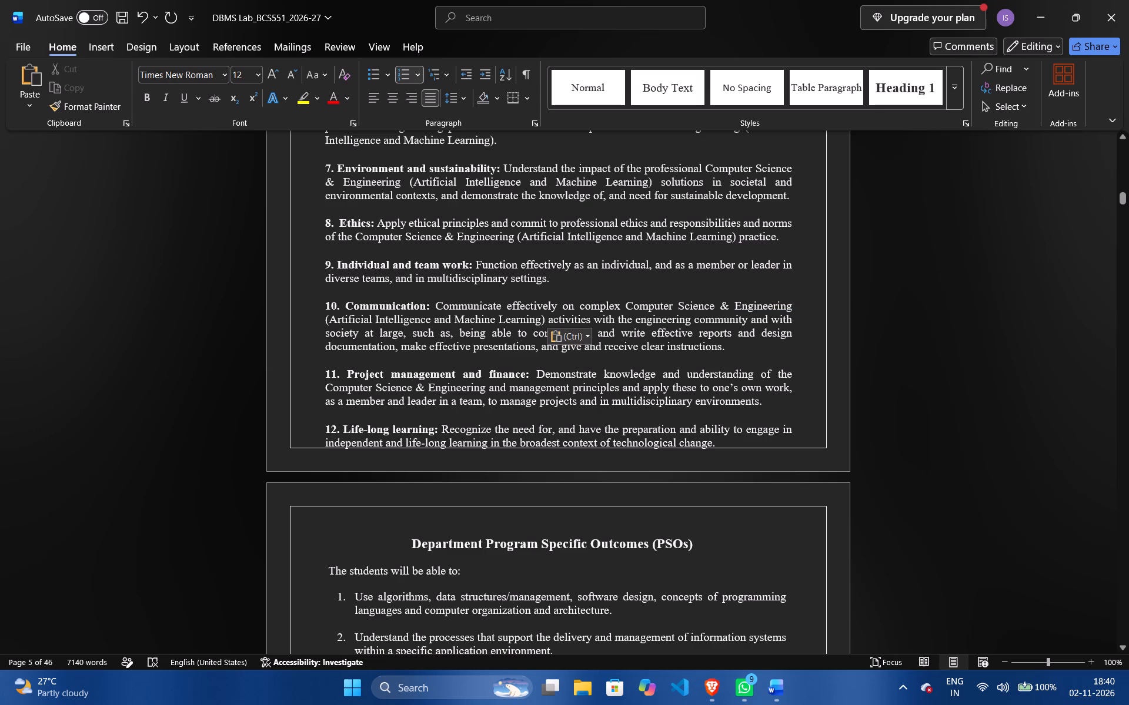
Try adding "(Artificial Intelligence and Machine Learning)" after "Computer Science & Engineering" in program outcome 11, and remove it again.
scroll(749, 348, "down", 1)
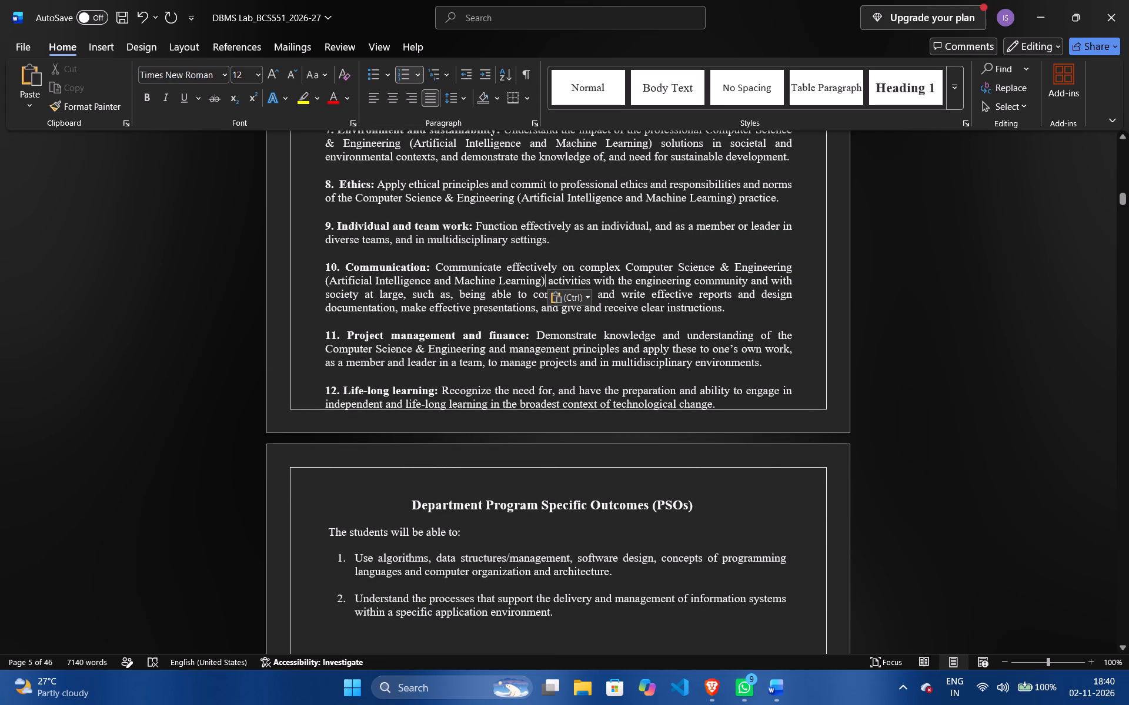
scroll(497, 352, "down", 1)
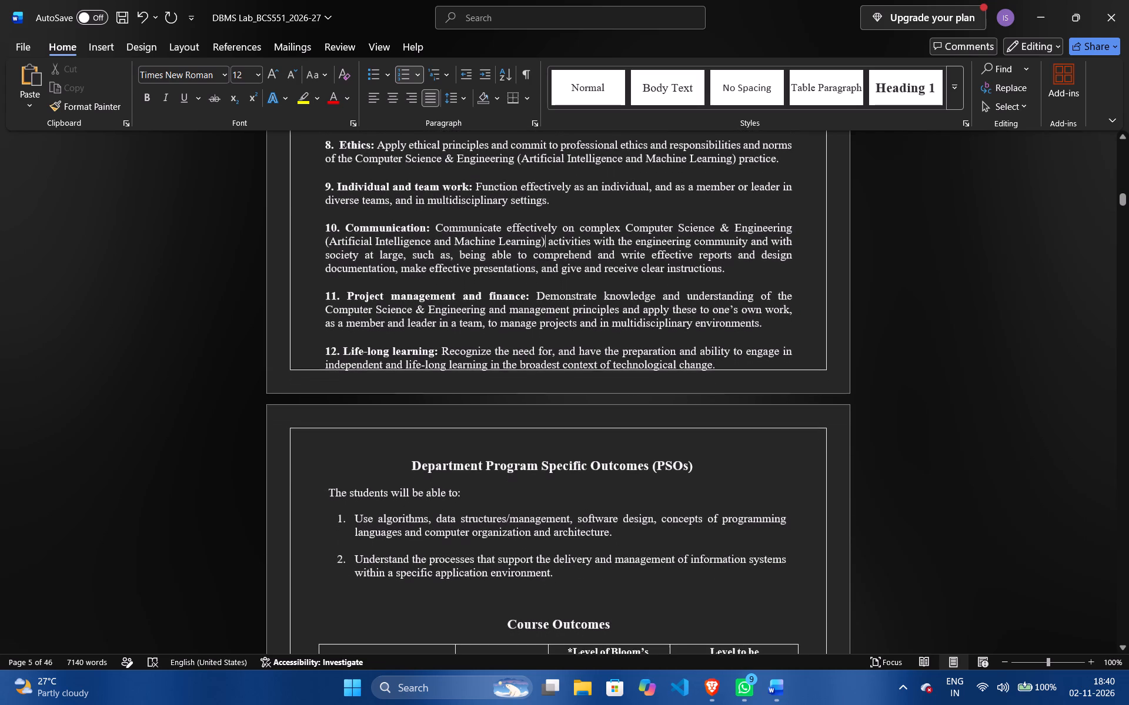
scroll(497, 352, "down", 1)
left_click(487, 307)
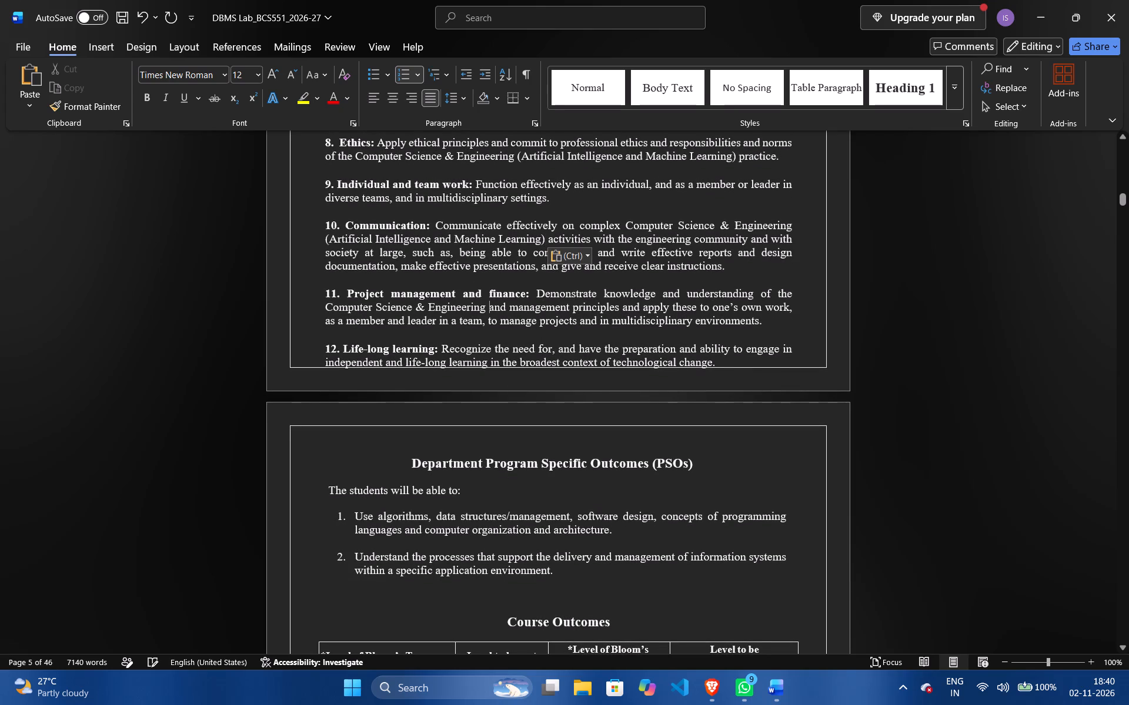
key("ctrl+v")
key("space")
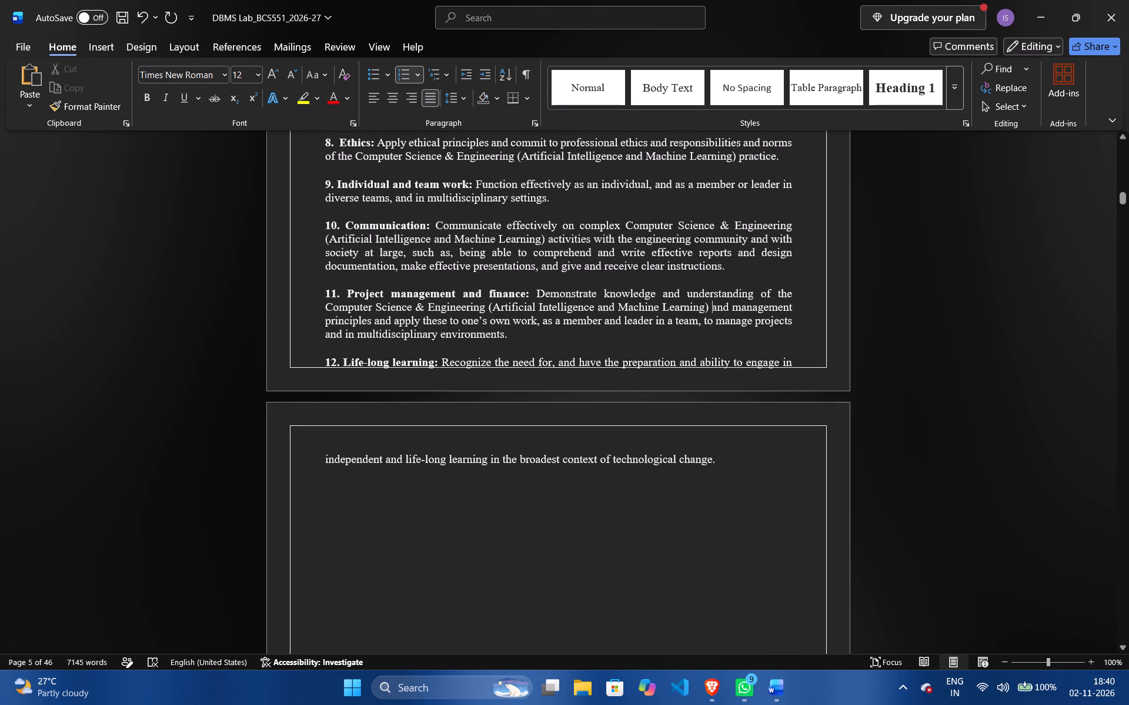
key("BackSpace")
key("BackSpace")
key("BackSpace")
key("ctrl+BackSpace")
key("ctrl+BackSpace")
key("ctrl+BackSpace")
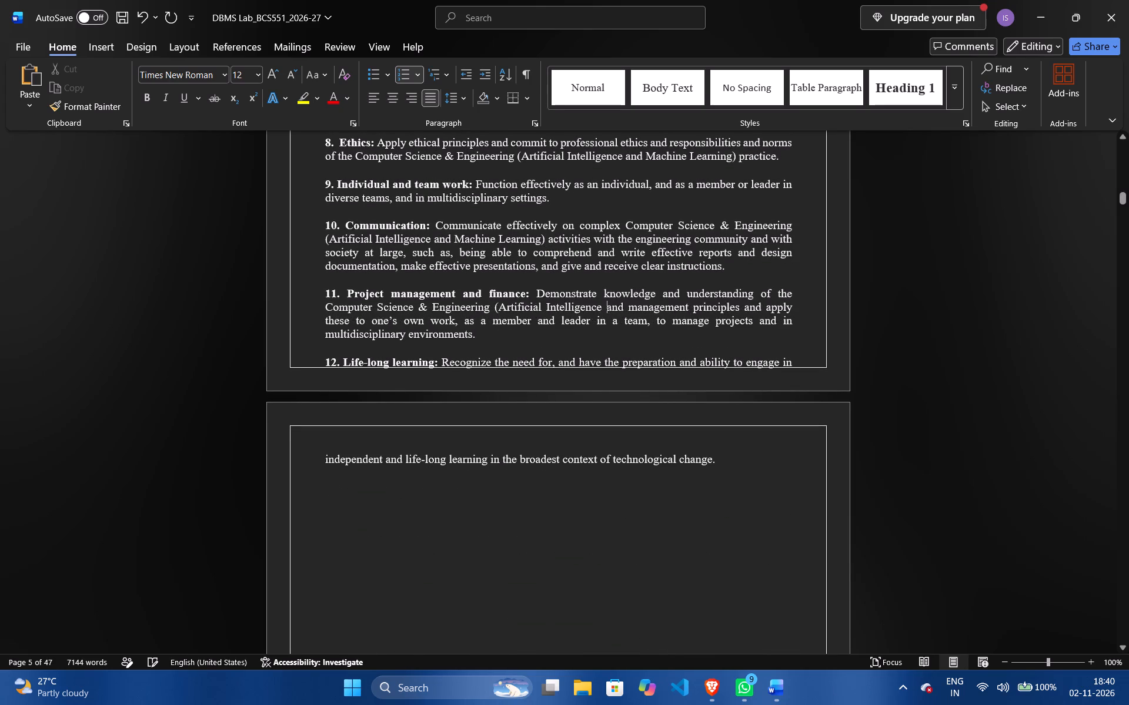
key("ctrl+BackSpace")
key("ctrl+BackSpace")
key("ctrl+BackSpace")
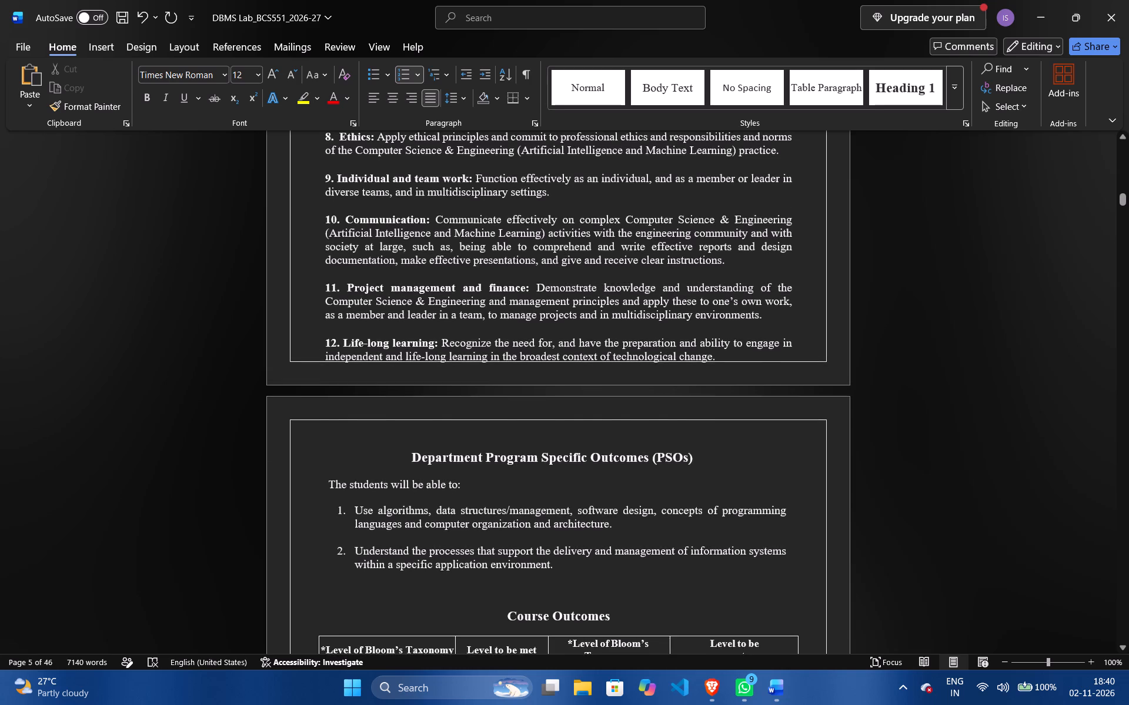
Delete the blank line below the Department Program Outcomes (POs) heading.
scroll(319, 376, "up", 3)
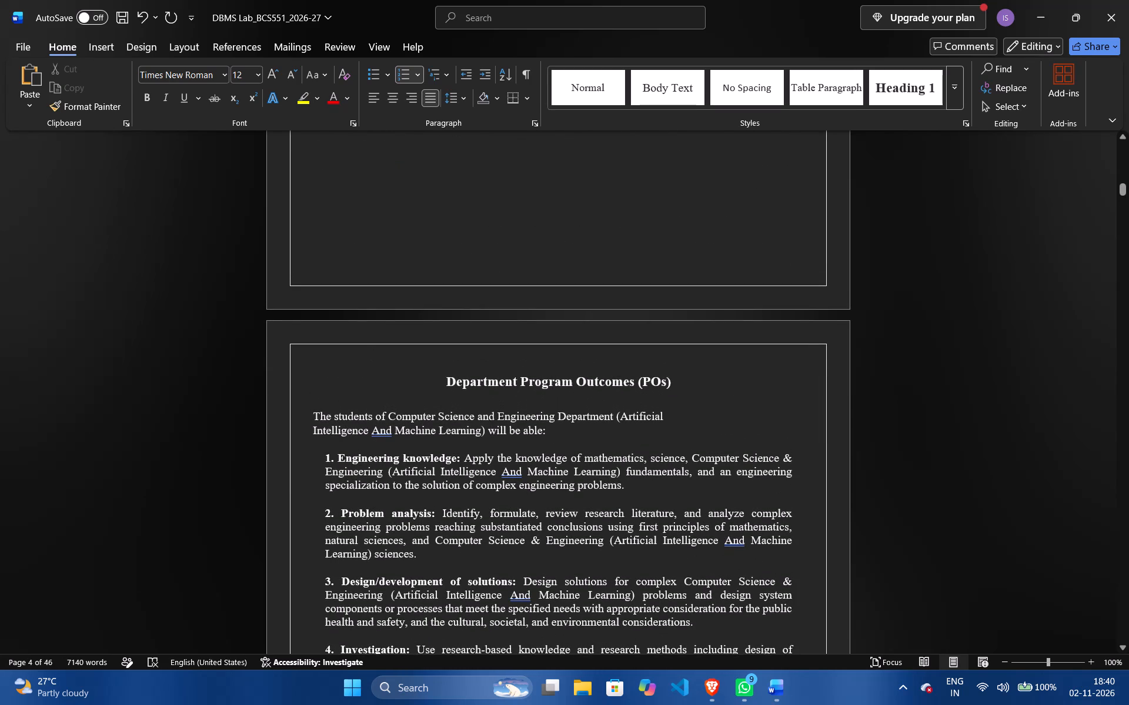
left_click(318, 405)
key("BackSpace")
key("BackSpace")
key("BackSpace")
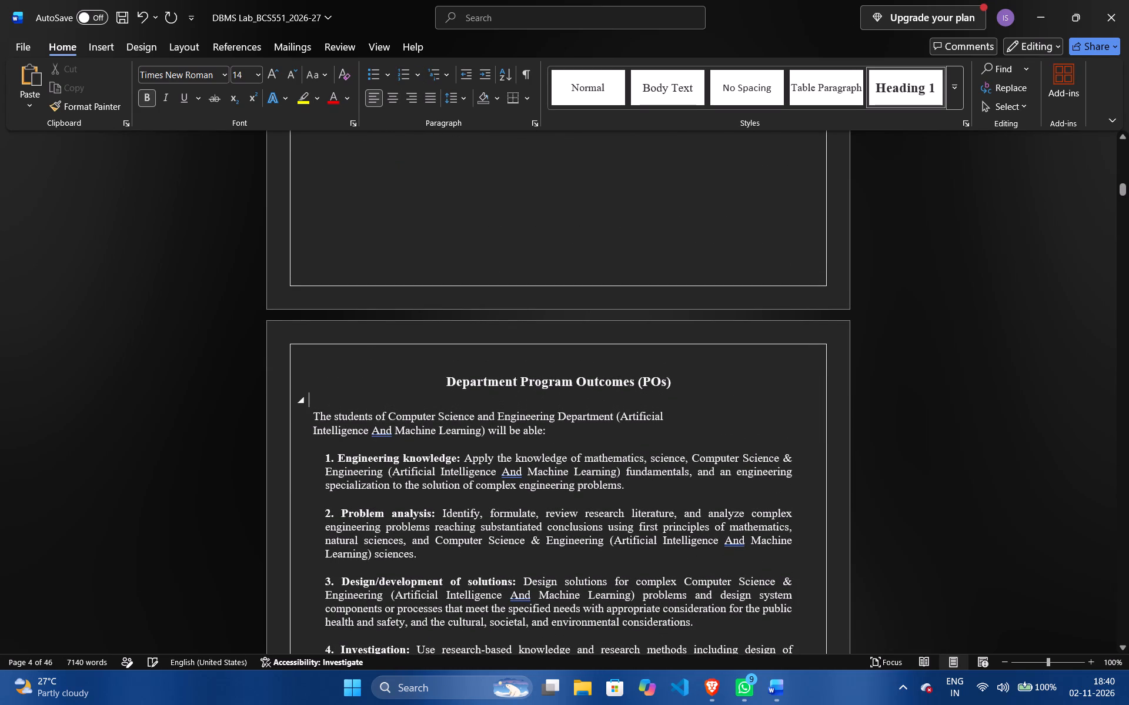
key("BackSpace")
Insert "(Artificial Intelligence and Machine Learning)" after "Computer Science & Engineering" in program outcome 11, Project management and finance, separated by a space.
scroll(318, 405, "down", 5)
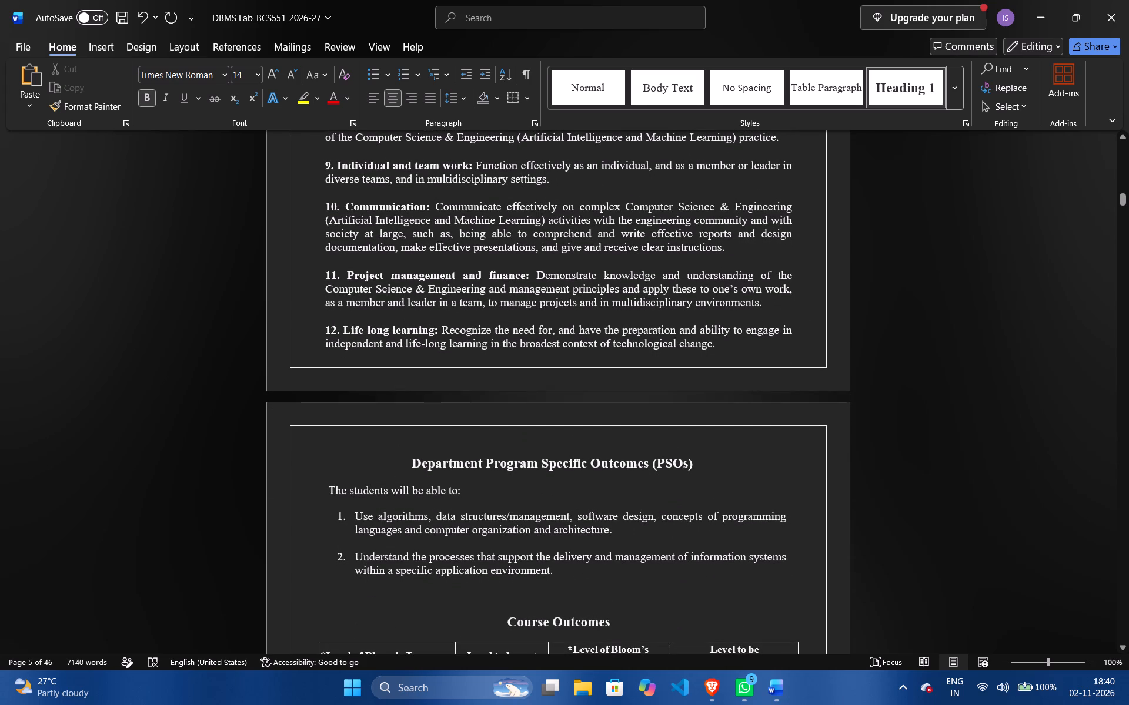
left_click(486, 288)
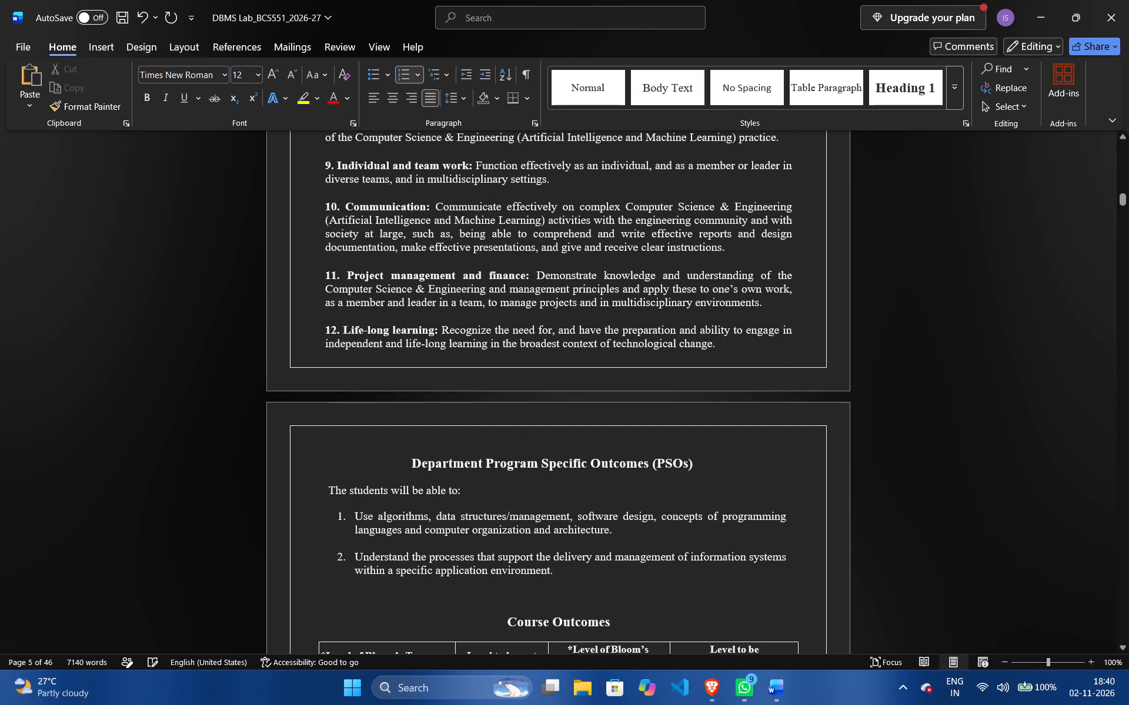
key("ctrl+v")
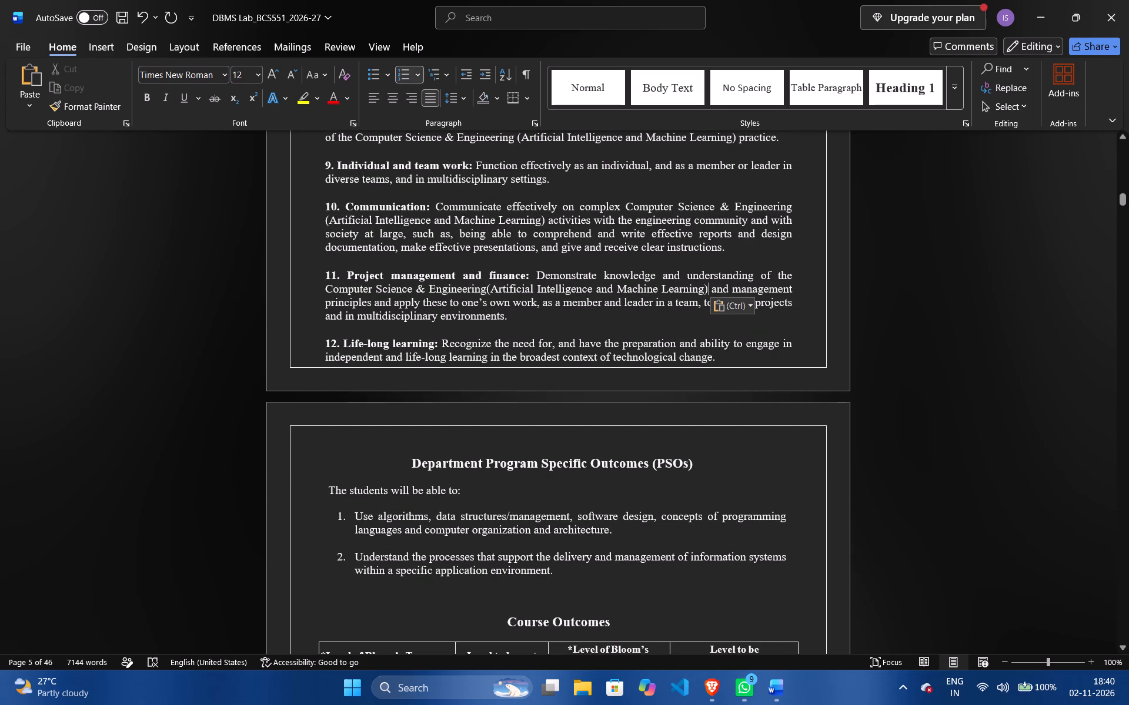
left_click(498, 352)
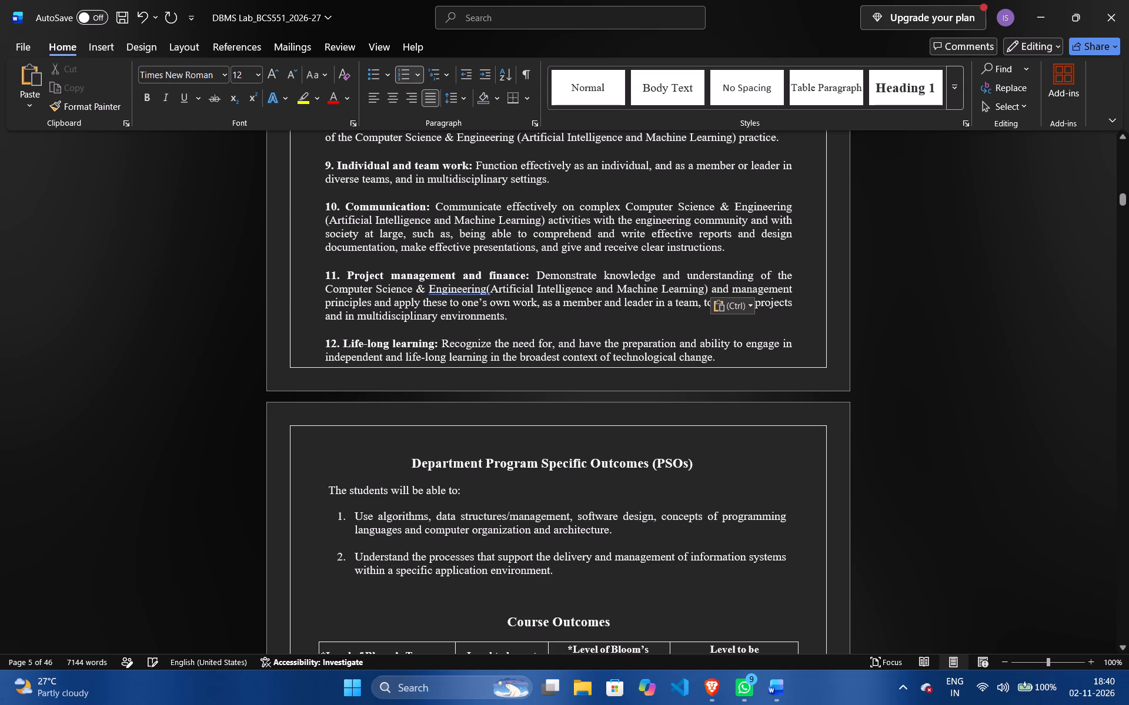
left_click(493, 407)
scroll(493, 407, "down", 1)
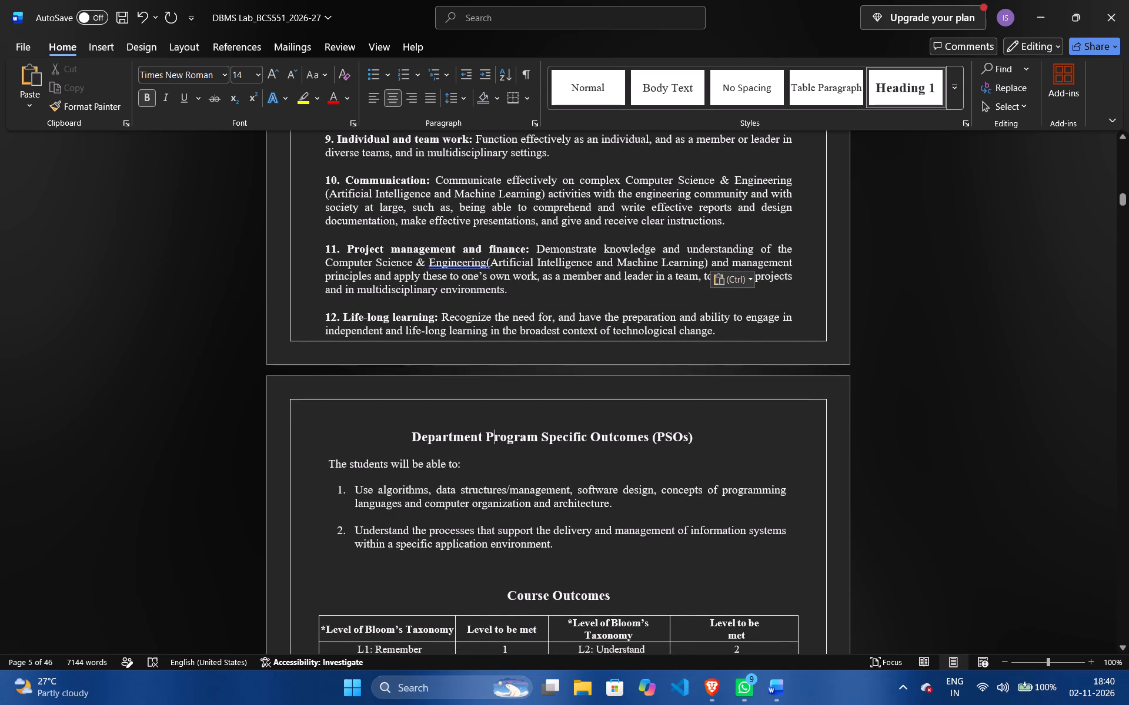
left_click(483, 266)
key("space")
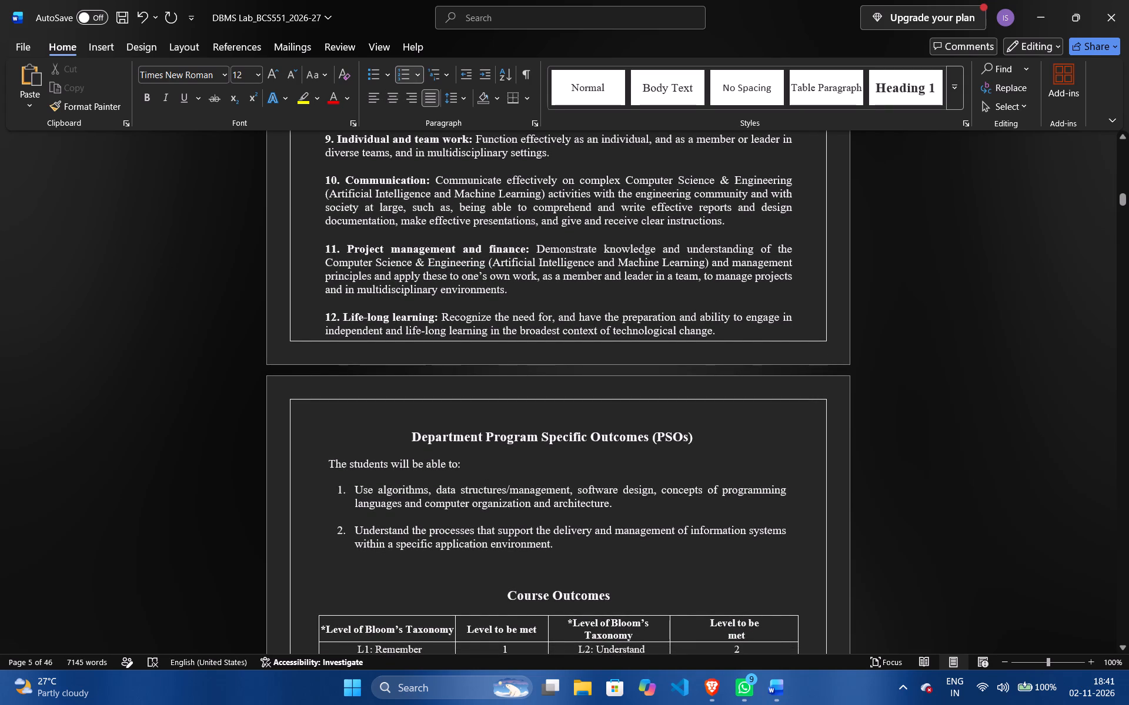
Search the document for "Computer Science" to check the department mentions.
scroll(509, 318, "down", 1)
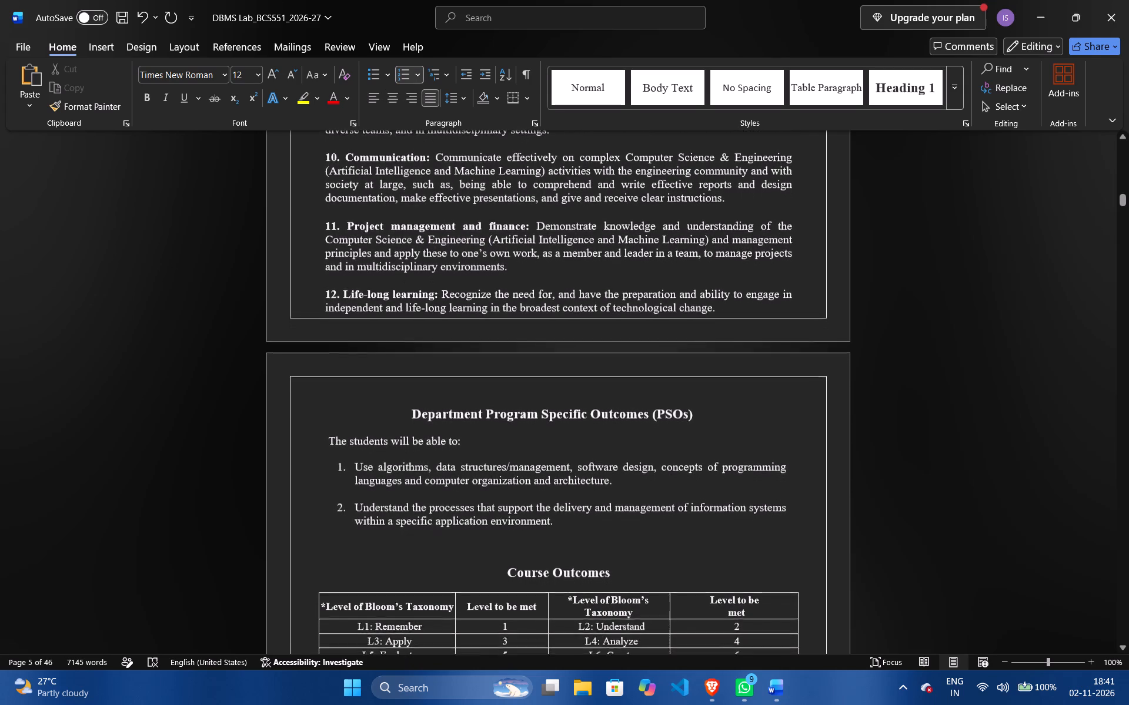
scroll(509, 318, "down", 1)
scroll(540, 406, "down", 1)
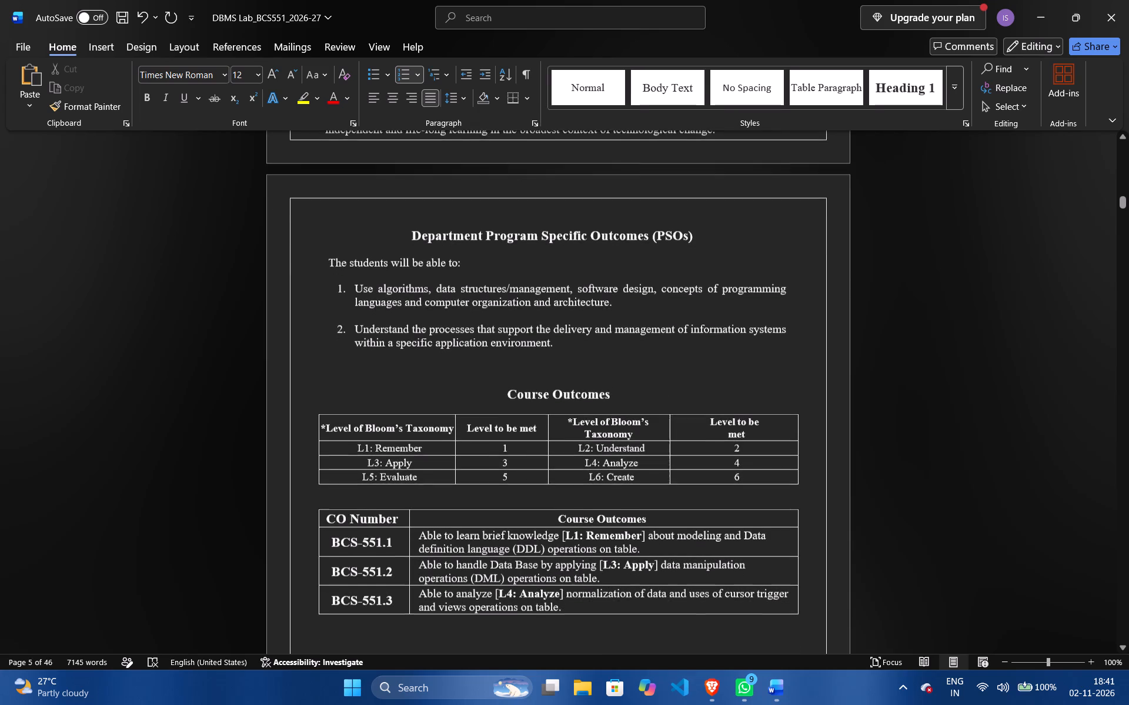
scroll(540, 406, "down", 1)
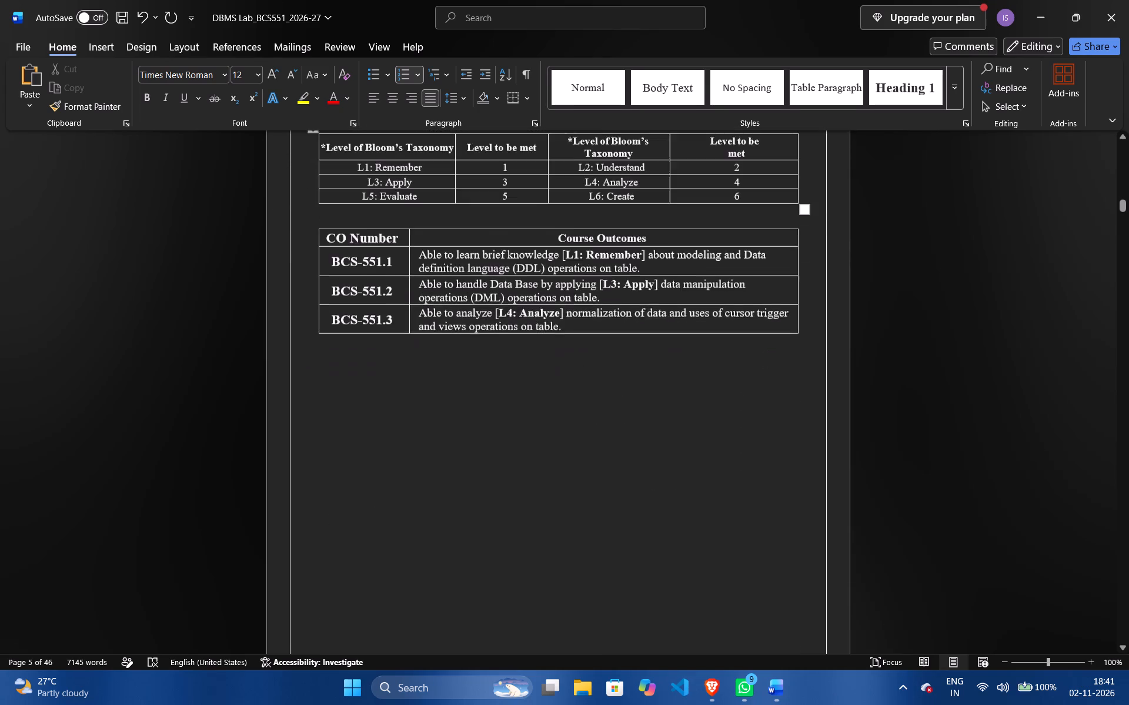
scroll(540, 406, "down", 1)
key("ctrl+f")
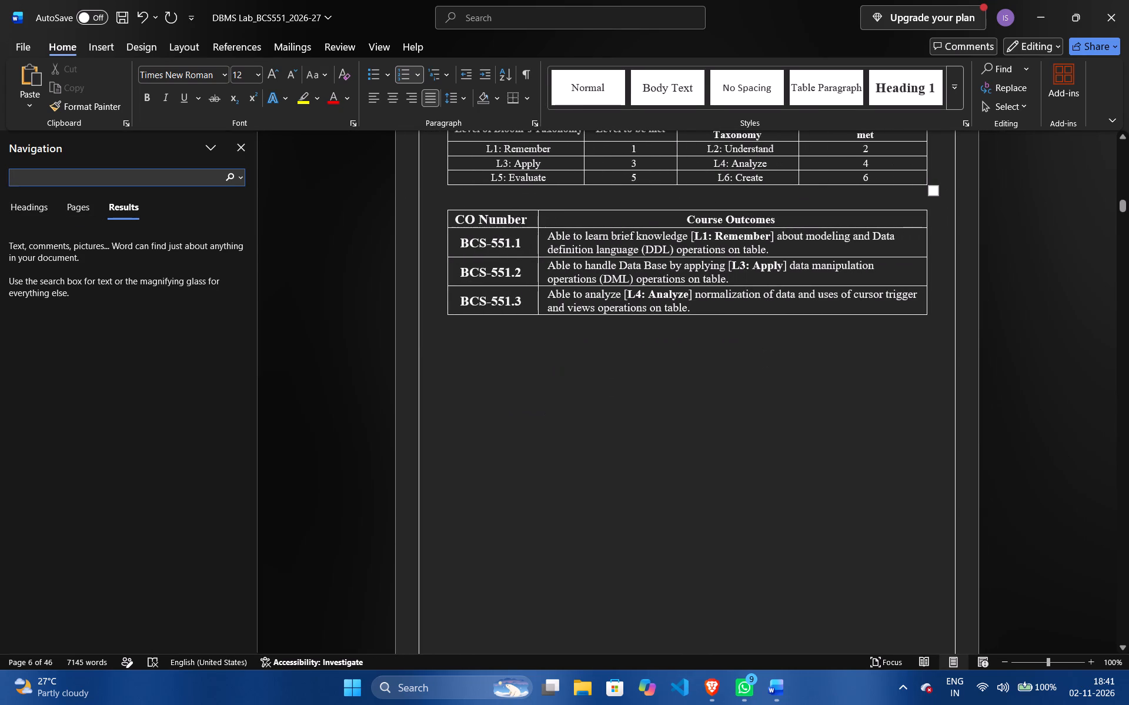
key("ctrl+v")
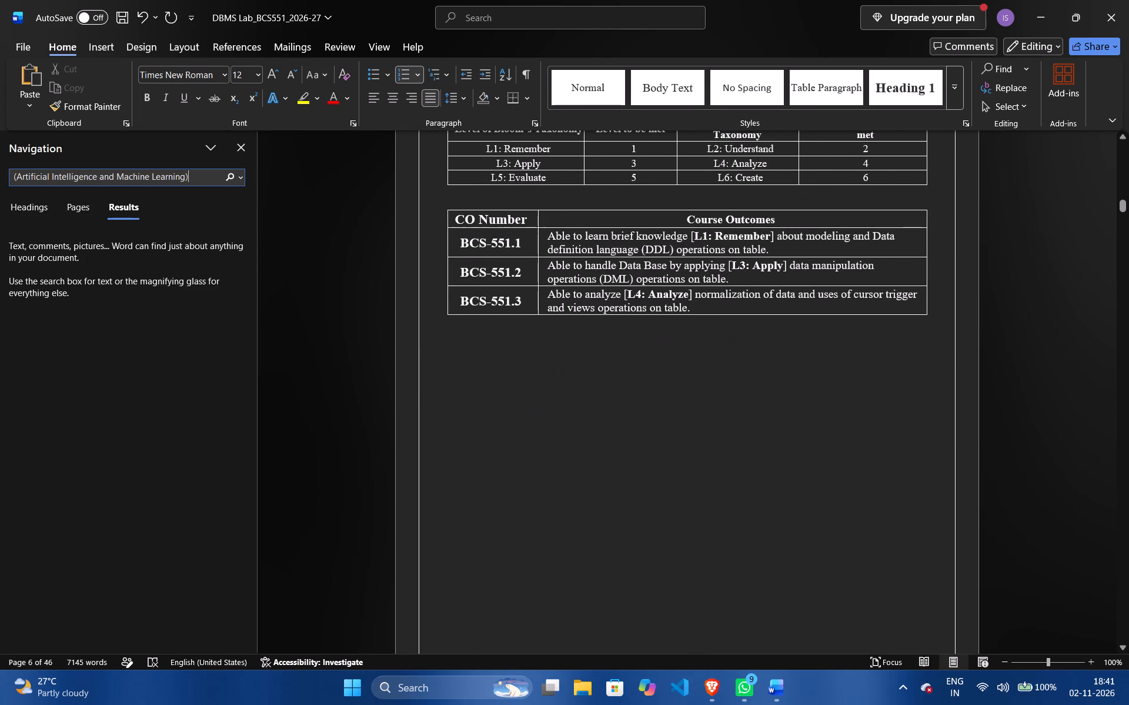
key("BackSpace")
key("BackSpace")
key("BackSpace")
key("BackSpace")
key("BackSpace")
key("BackSpace")
key("BackSpace")
key("BackSpace")
key("BackSpace")
key("BackSpace")
key("BackSpace")
key("BackSpace")
key("BackSpace")
key("BackSpace")
key("BackSpace")
key("BackSpace")
key("BackSpace")
key("BackSpace")
key("BackSpace")
key("BackSpace")
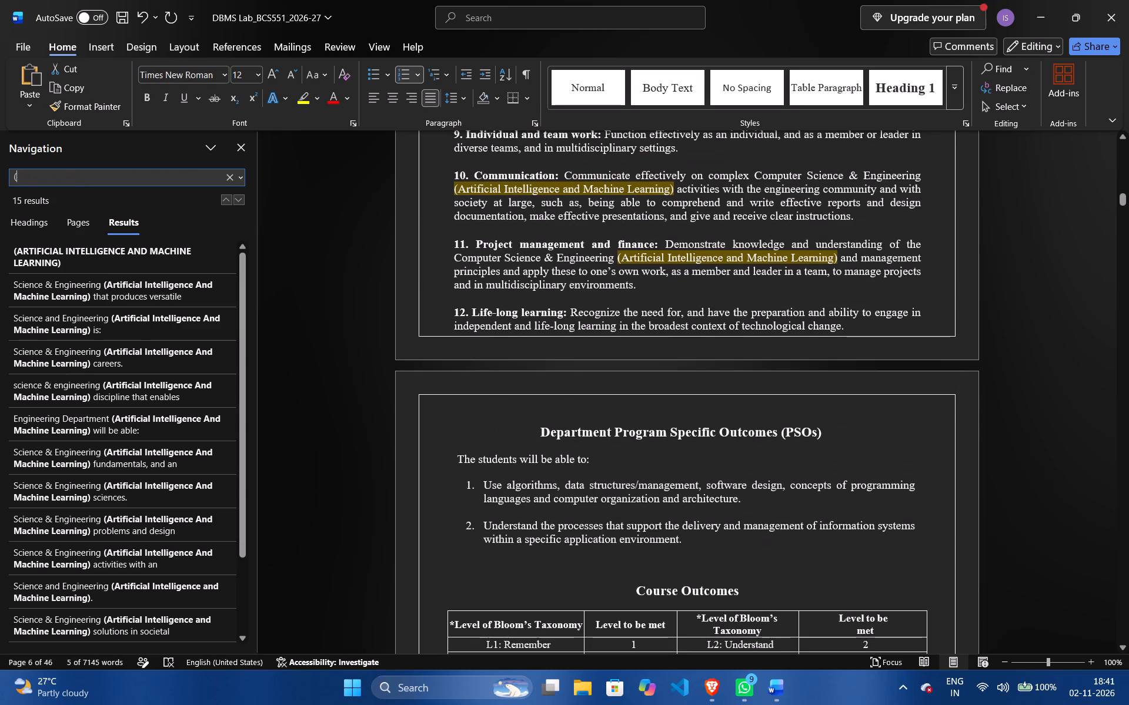
type("Computer Science")
key("Return")
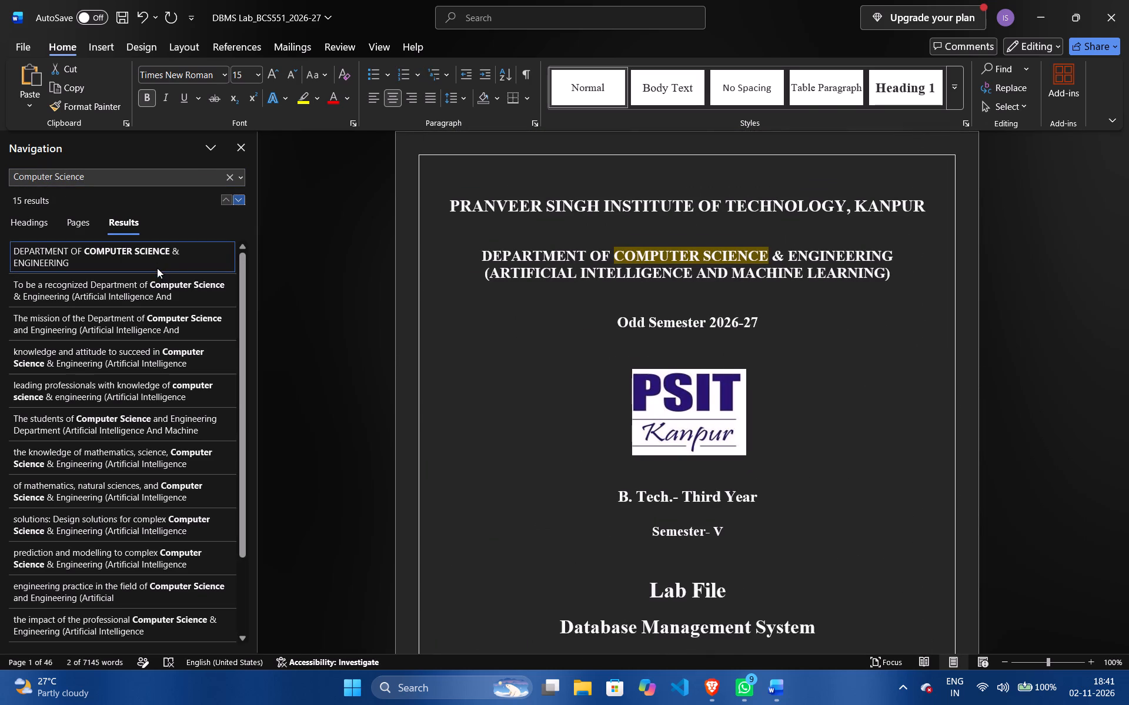
Close the document search for "Computer Science".
key("Down")
key("Down")
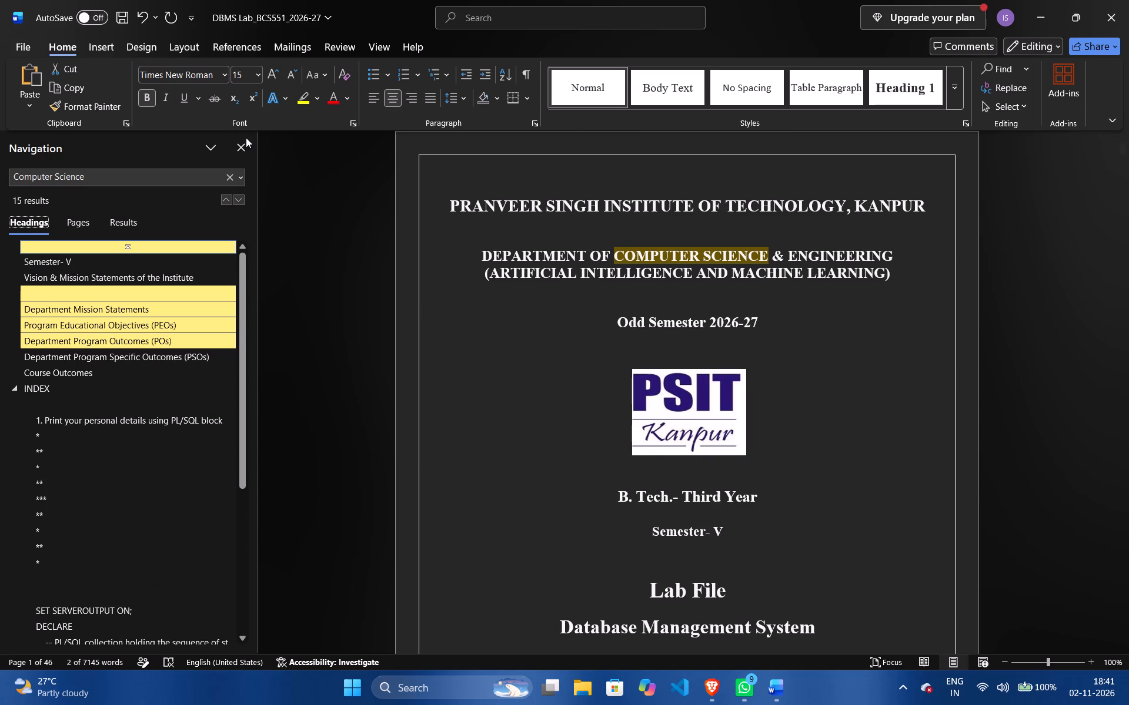
left_click(243, 146)
Review the Department Program Outcomes, Program Specific Outcomes and Course Outcomes pages of the lab file.
scroll(455, 443, "down", 5)
scroll(455, 443, "up", 1)
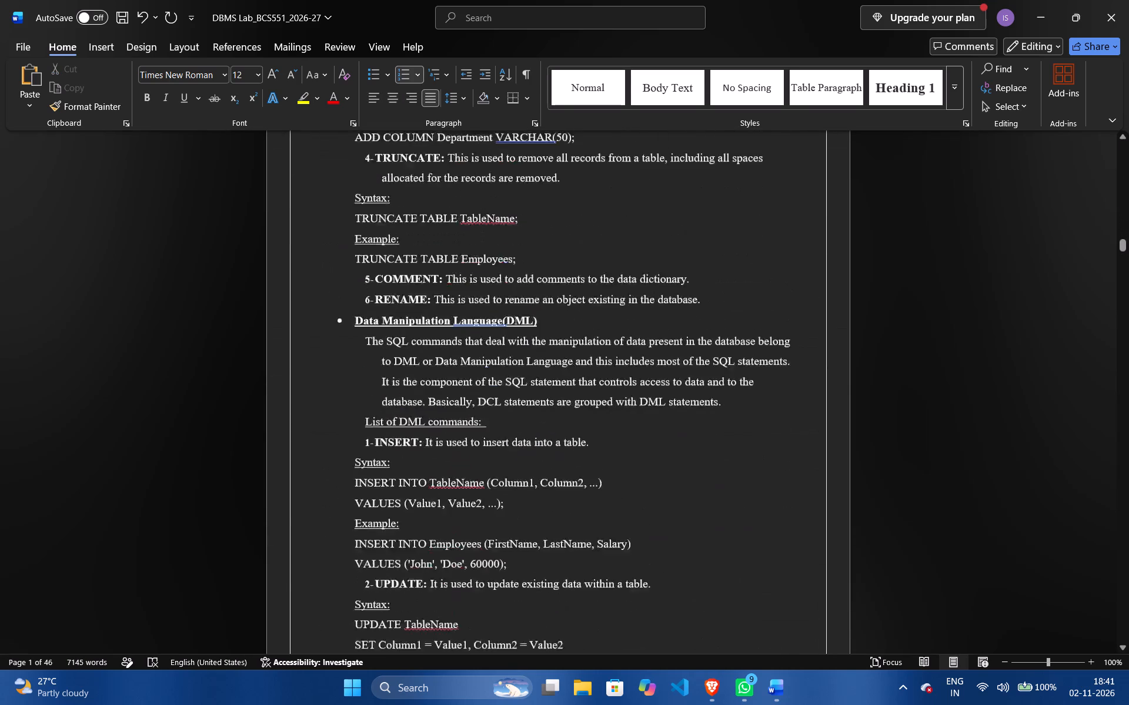
scroll(455, 443, "up", 5)
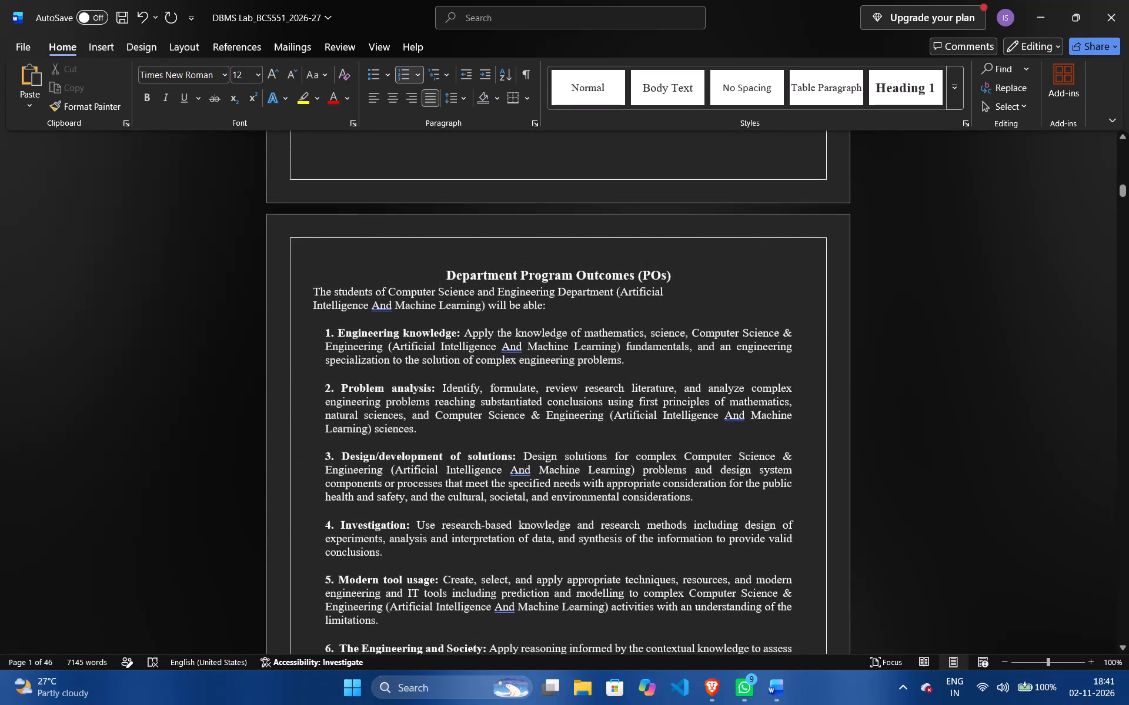
scroll(455, 443, "up", 4)
scroll(455, 443, "down", 1)
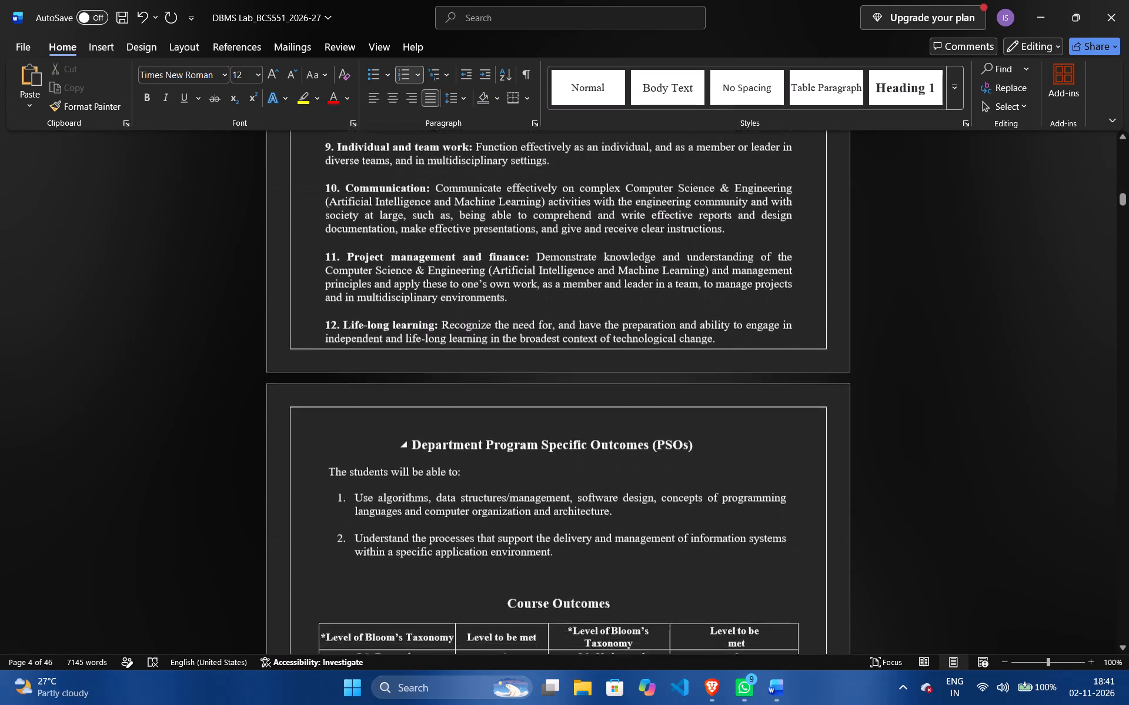
scroll(455, 443, "down", 2)
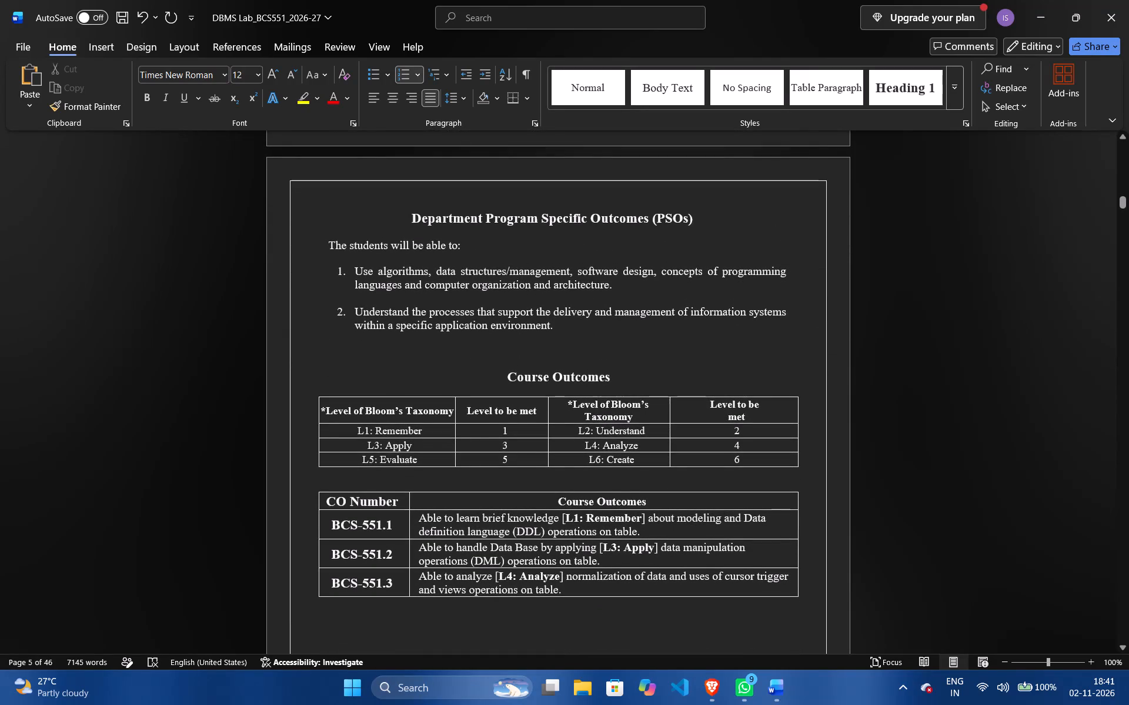
scroll(455, 443, "right", 1)
scroll(455, 443, "left", 1)
scroll(455, 443, "right", 1)
scroll(455, 443, "left", 1)
scroll(455, 443, "down", 2)
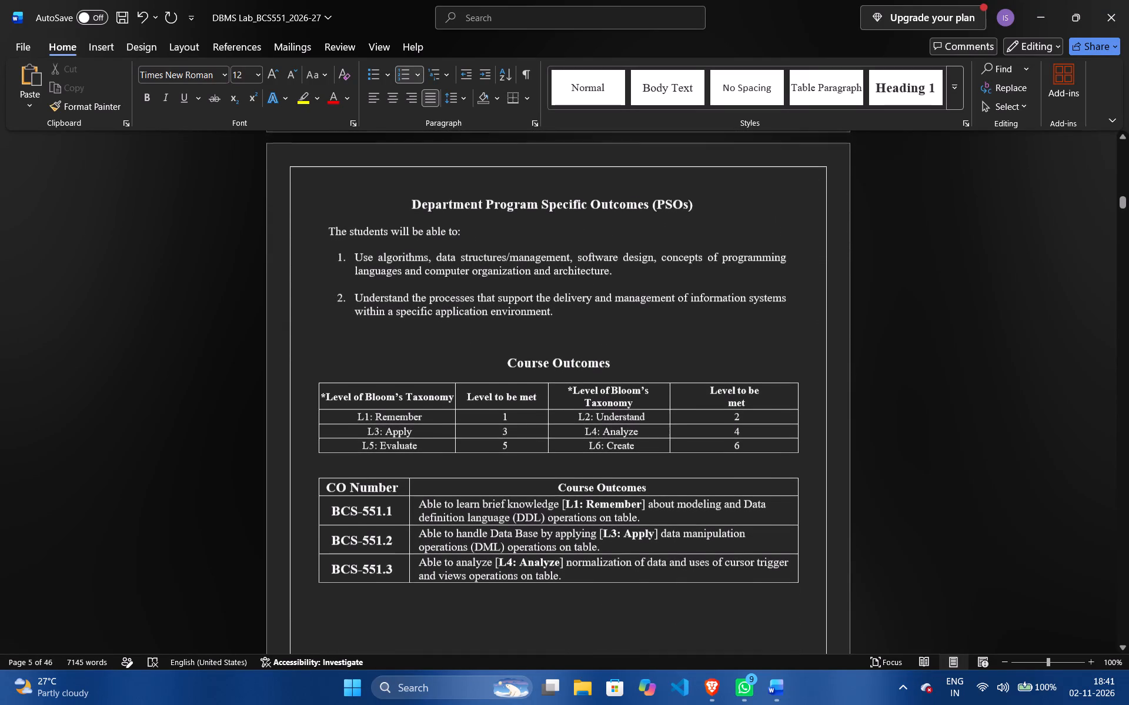
scroll(455, 443, "down", 4)
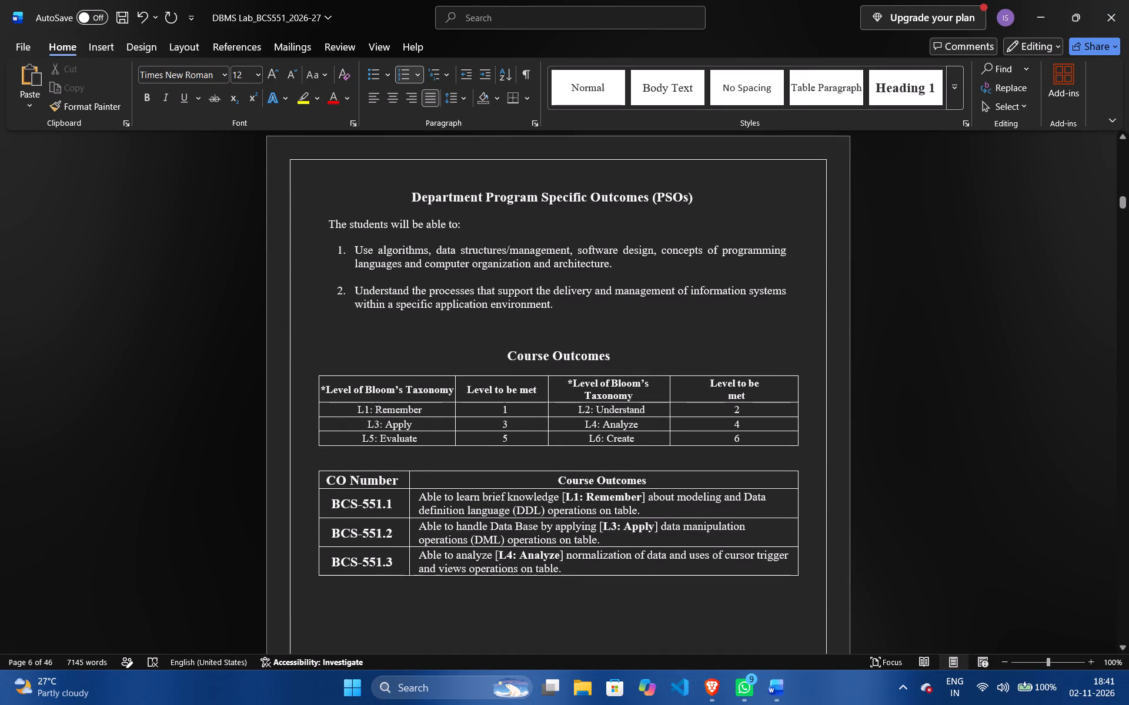
scroll(455, 443, "down", 2)
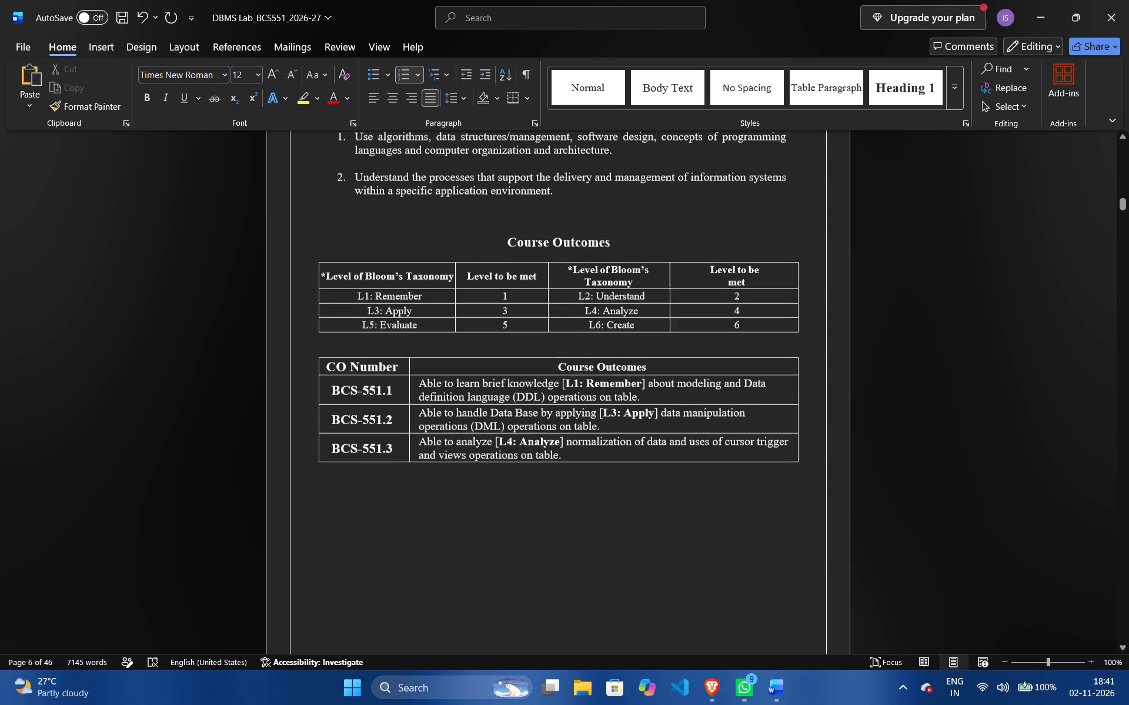
Review the List of Experiments, the Index and the DDL, DML and TCL content of the first experiment.
scroll(455, 443, "down", 2)
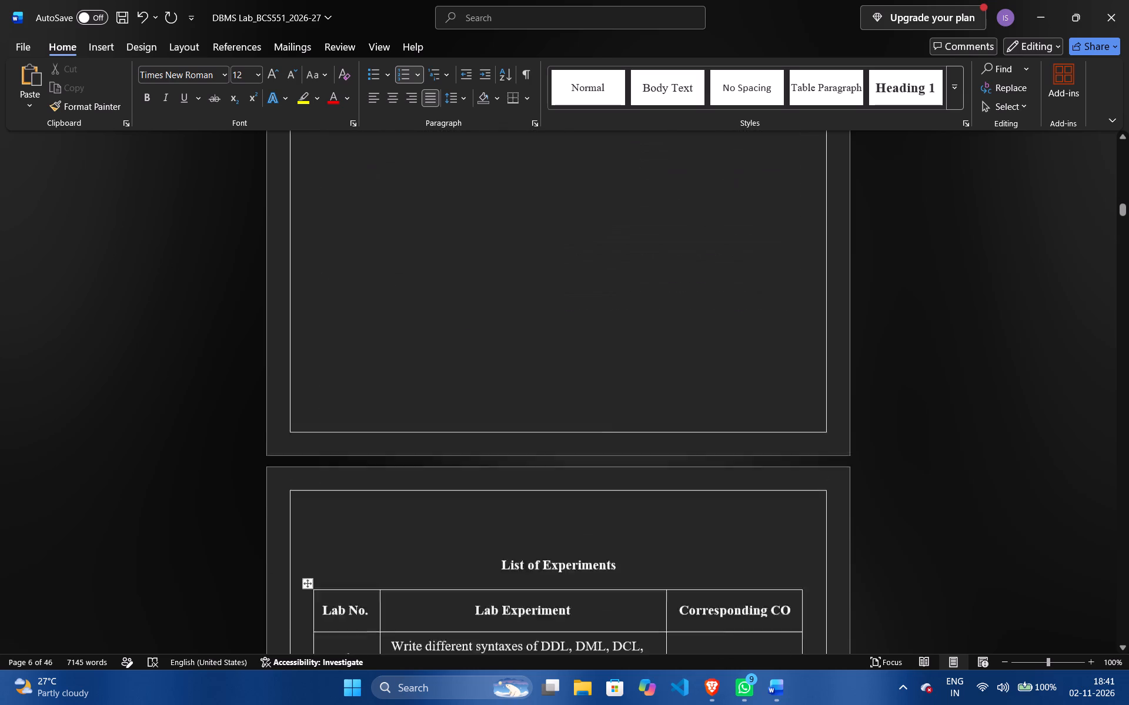
scroll(455, 443, "down", 4)
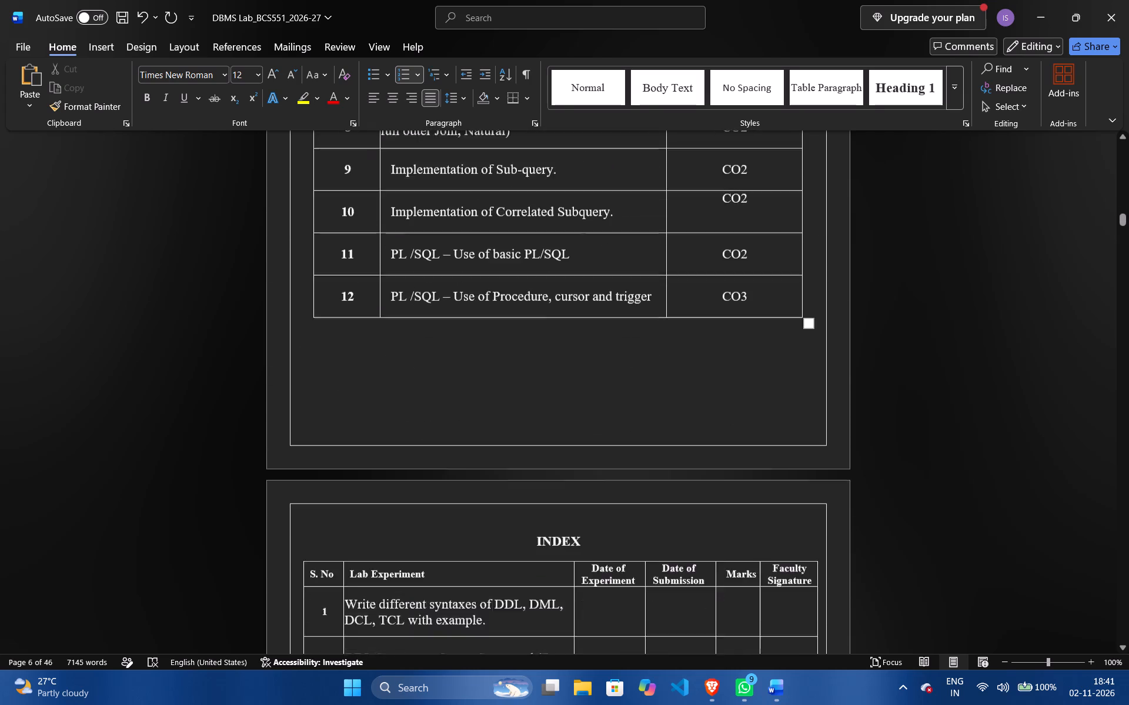
scroll(455, 443, "down", 3)
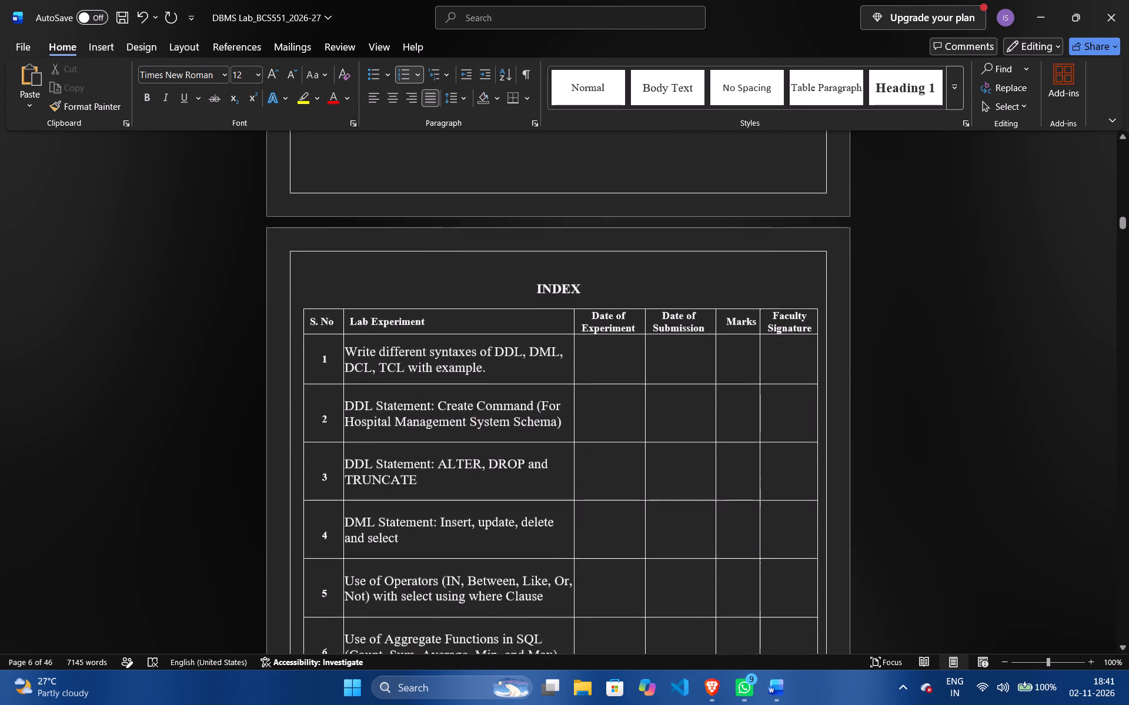
scroll(455, 443, "down", 3)
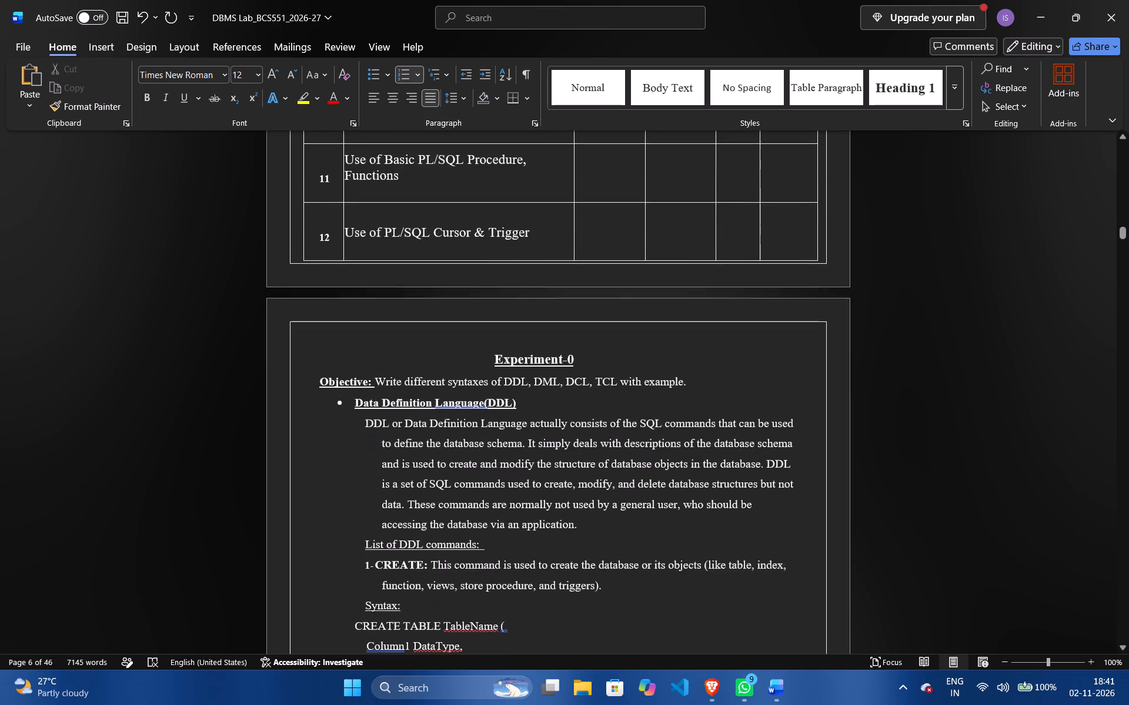
scroll(455, 443, "down", 4)
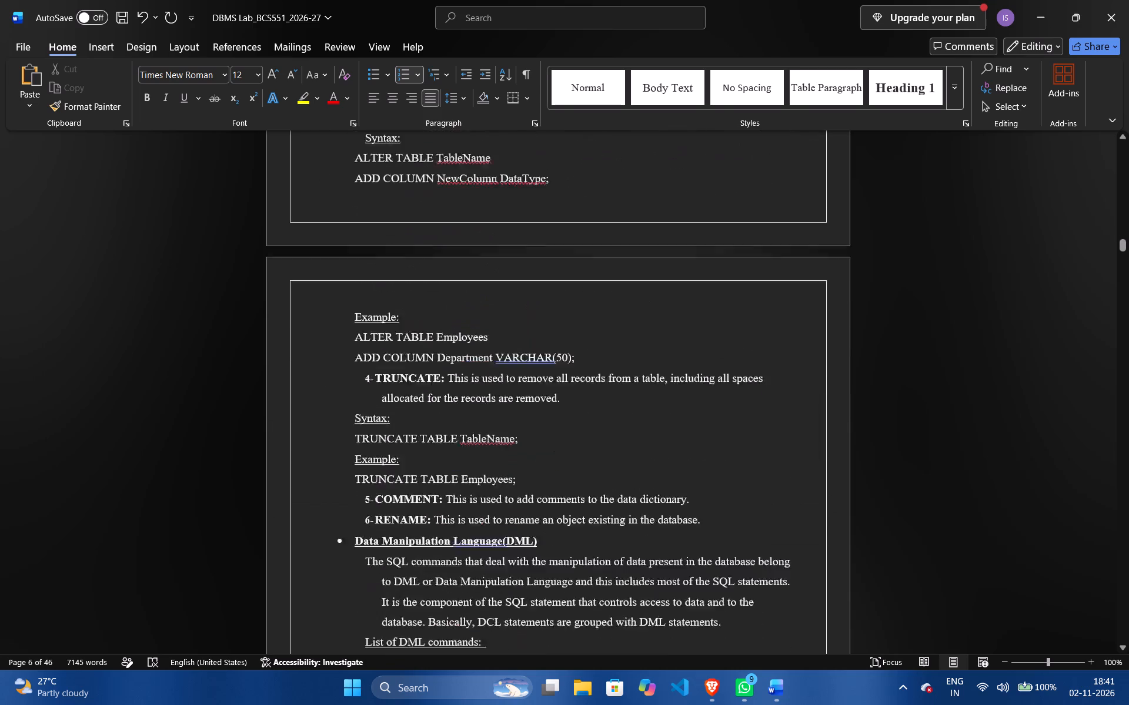
scroll(455, 443, "down", 1)
scroll(455, 443, "up", 11)
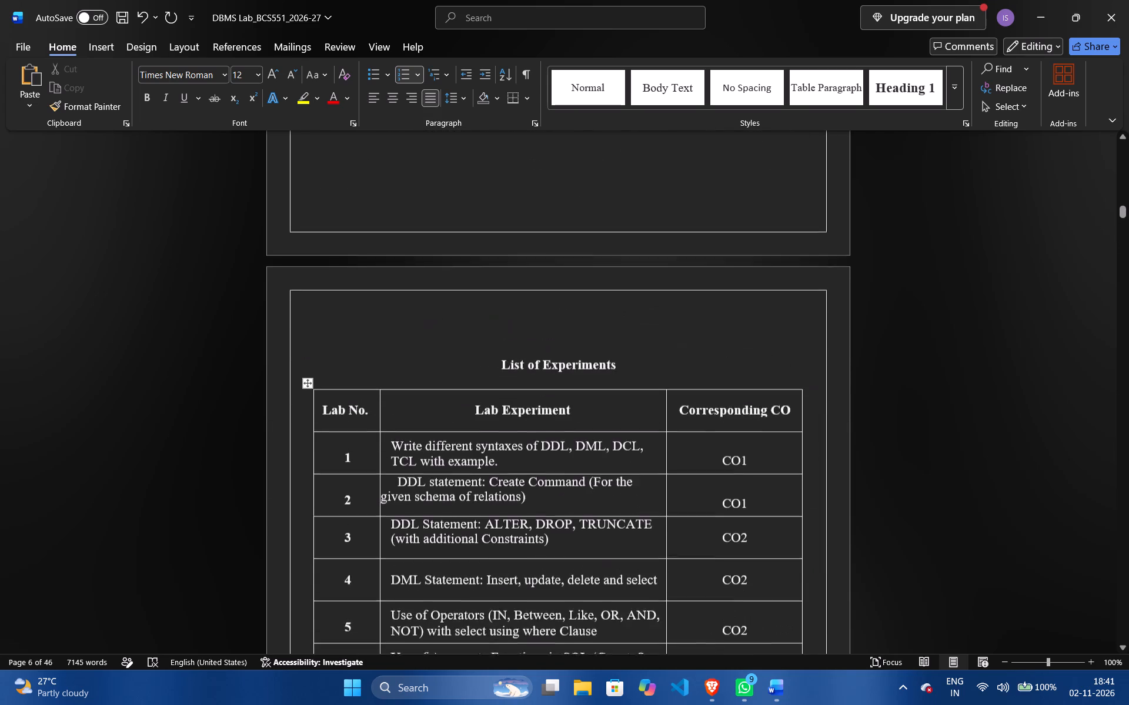
scroll(455, 443, "down", 3)
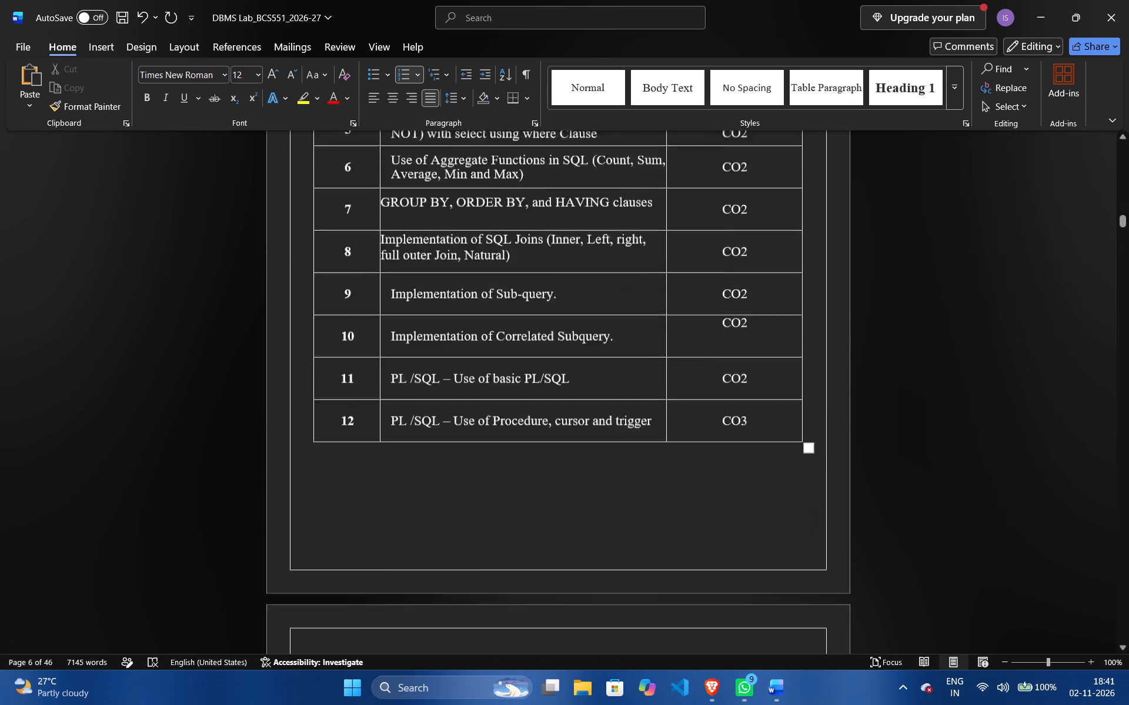
scroll(455, 443, "down", 6)
scroll(455, 443, "up", 2)
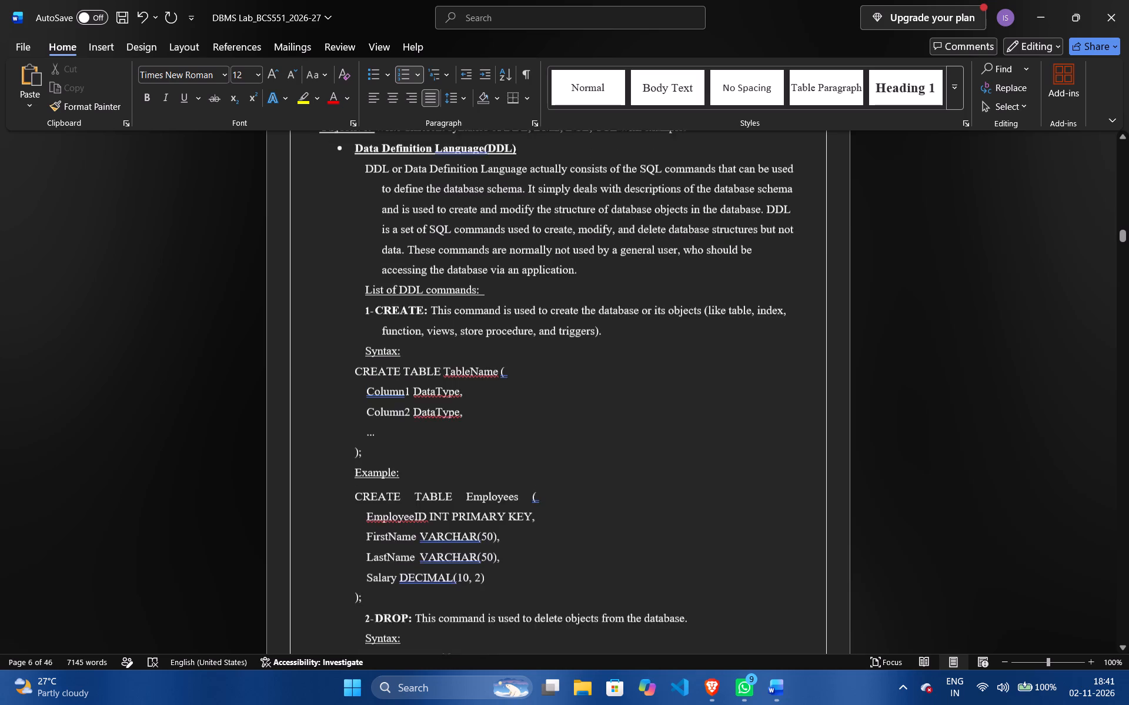
scroll(455, 443, "up", 7)
scroll(455, 443, "down", 2)
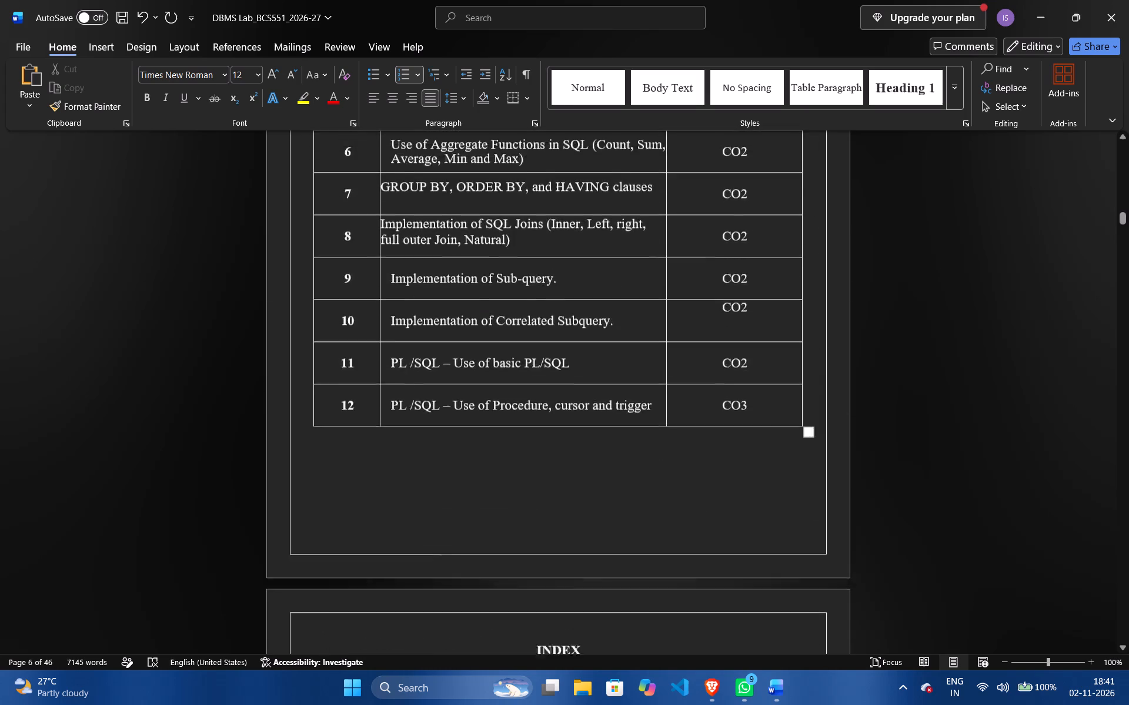
scroll(455, 443, "down", 7)
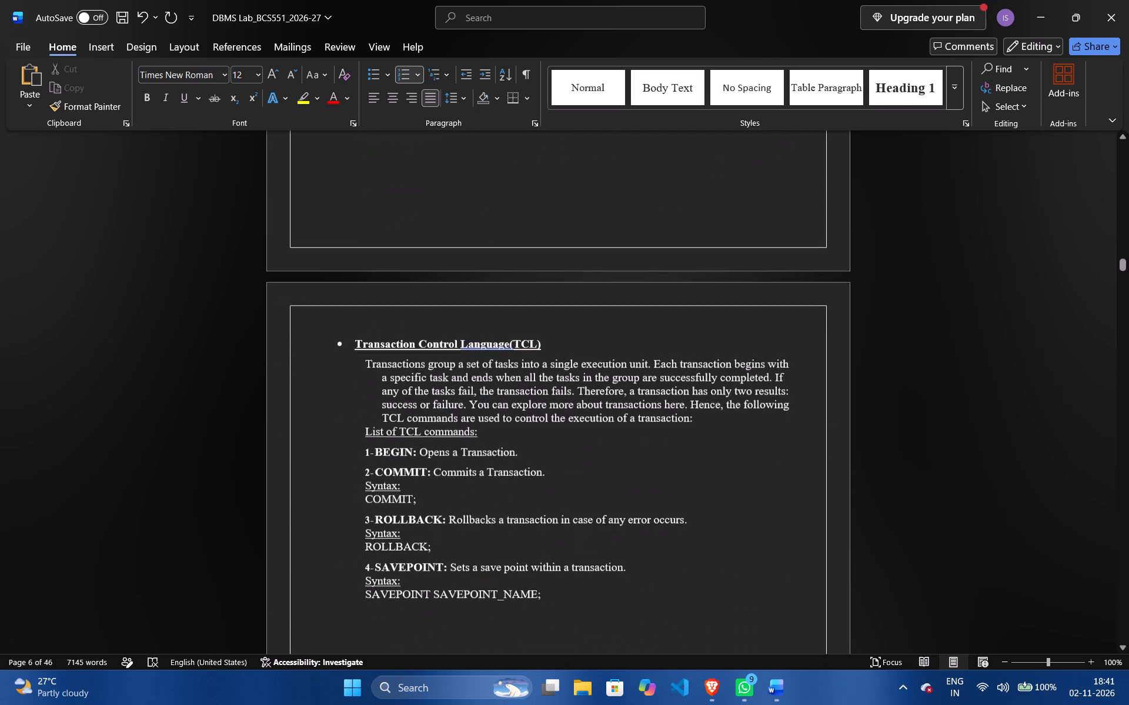
scroll(455, 443, "down", 2)
scroll(455, 443, "up", 10)
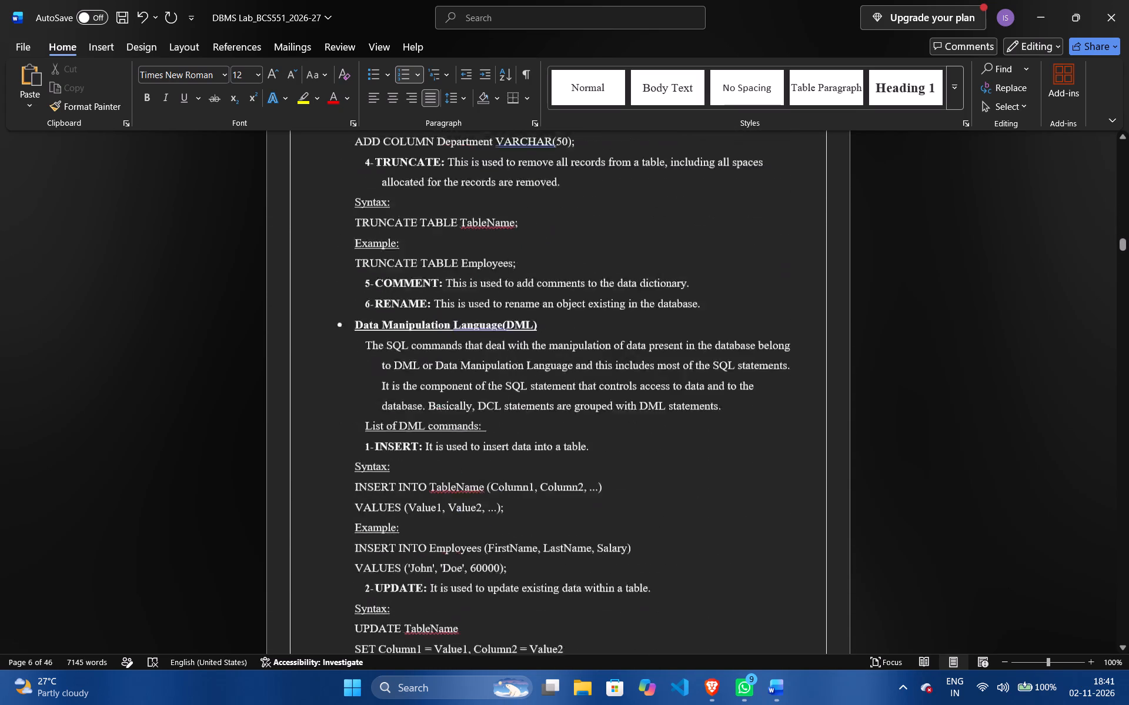
scroll(455, 443, "up", 13)
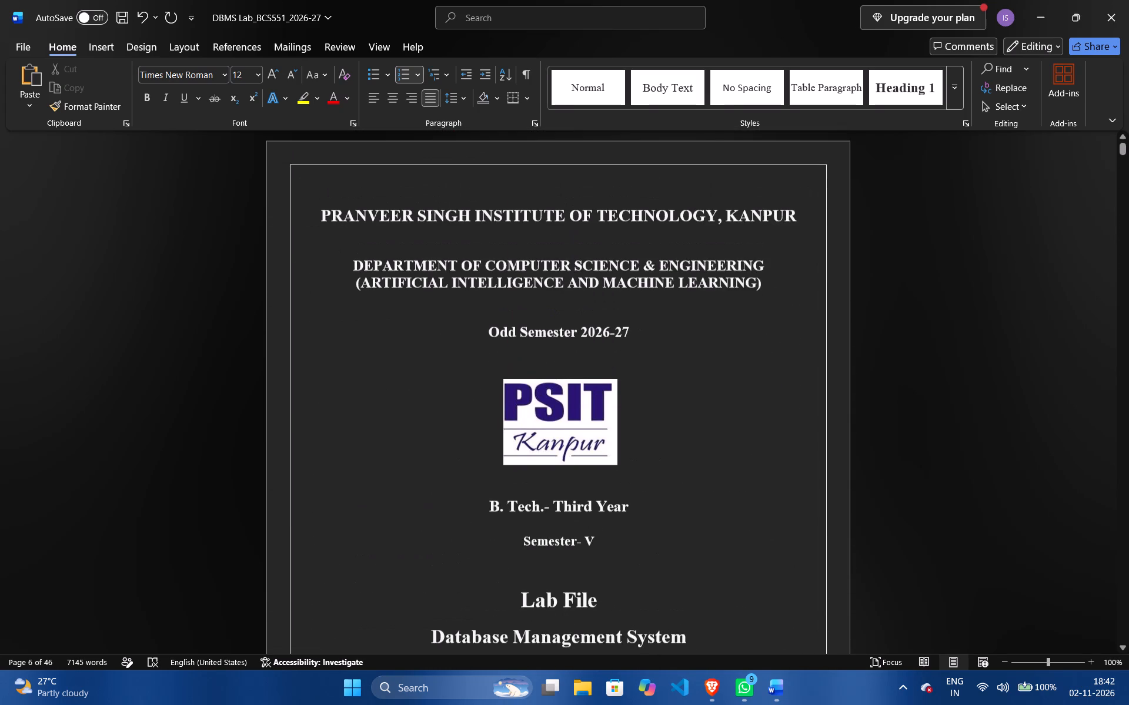
Save the lab file, checking the opening pages from the cover to the institute's vision and mission statements.
key("ctrl+s")
scroll(455, 443, "down", 6)
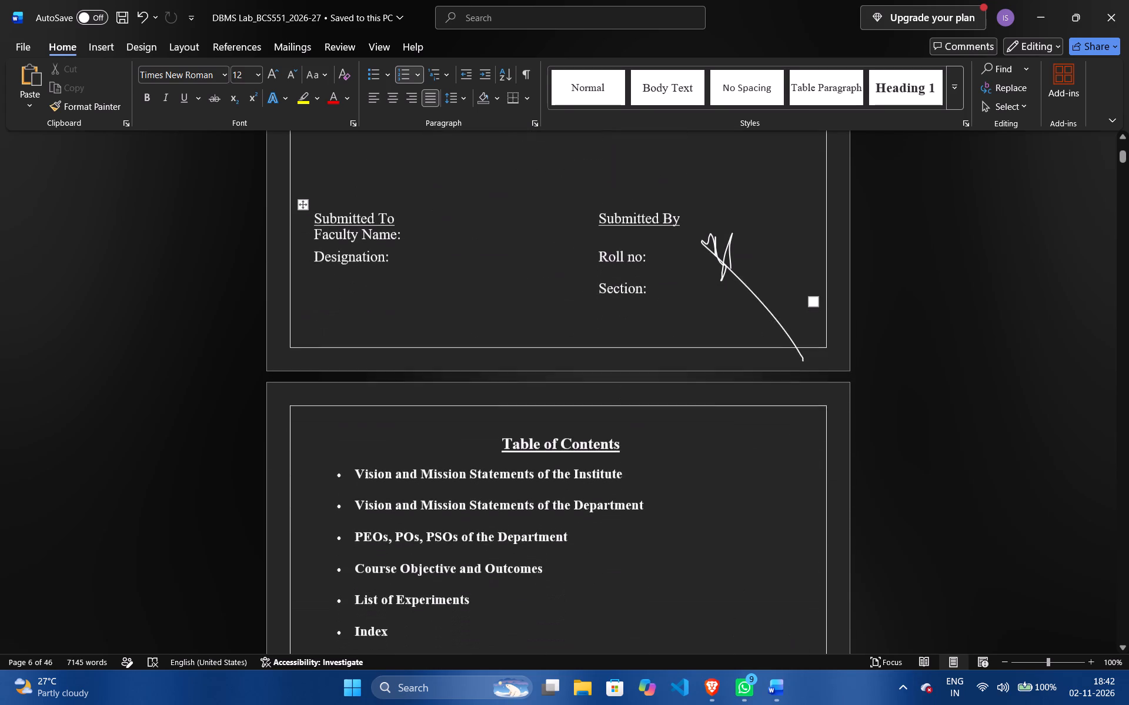
scroll(455, 443, "down", 6)
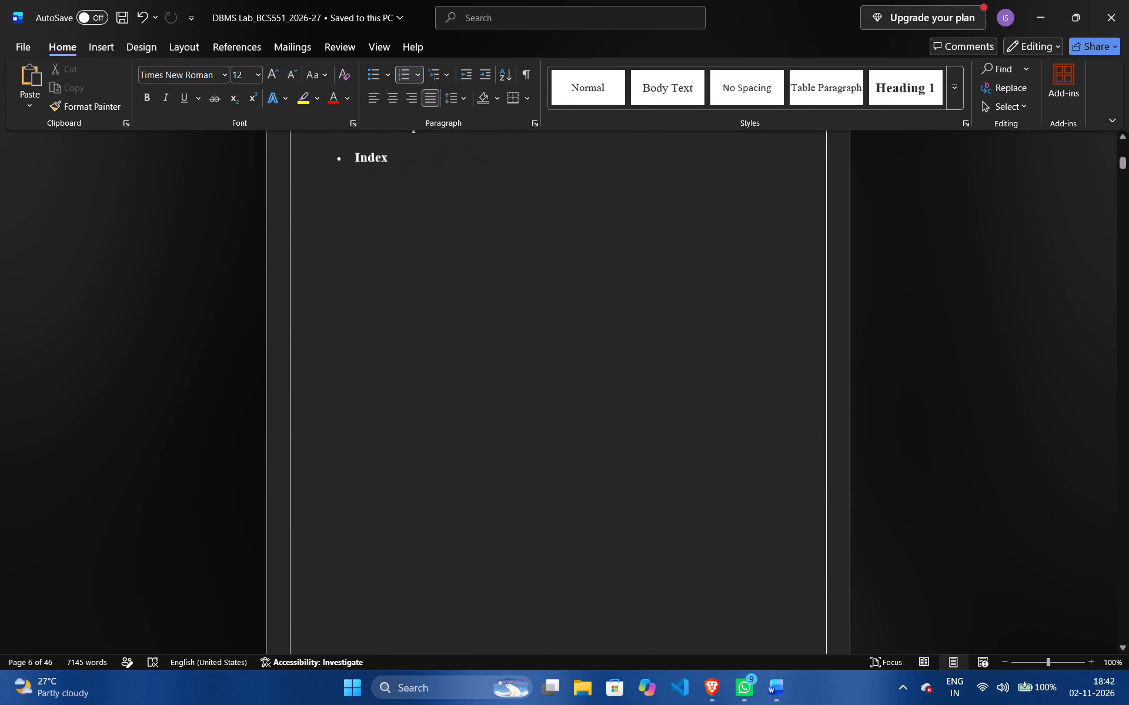
scroll(455, 443, "down", 4)
scroll(455, 443, "up", 3)
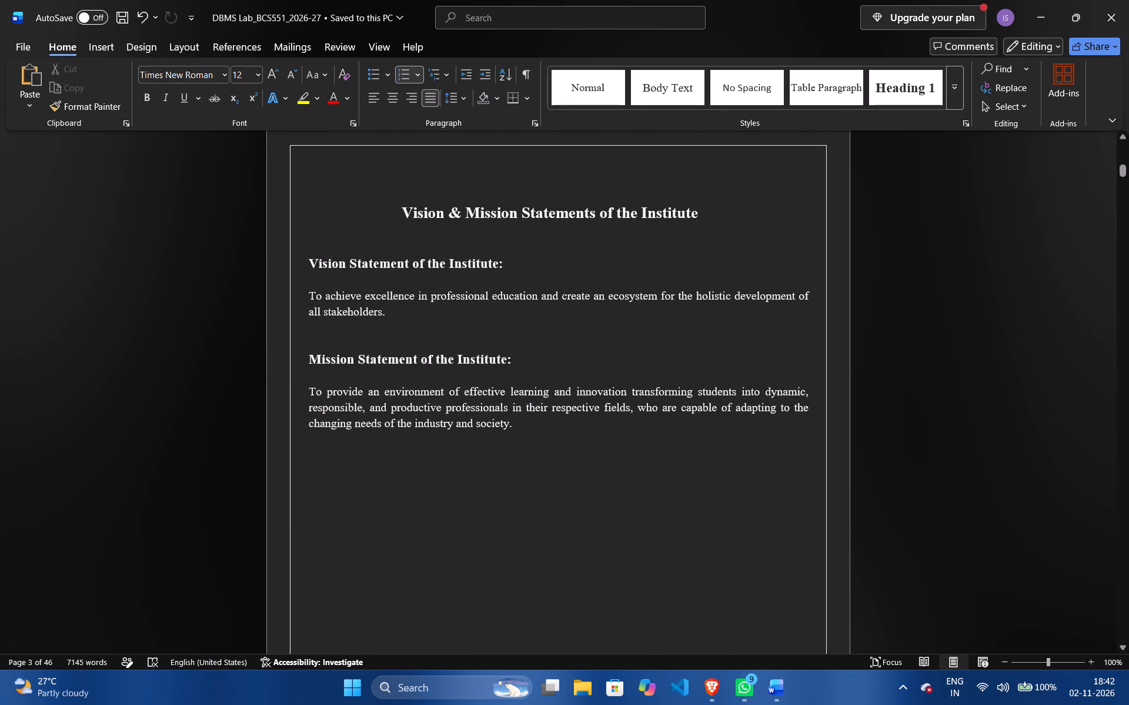
key("ctrl+s")
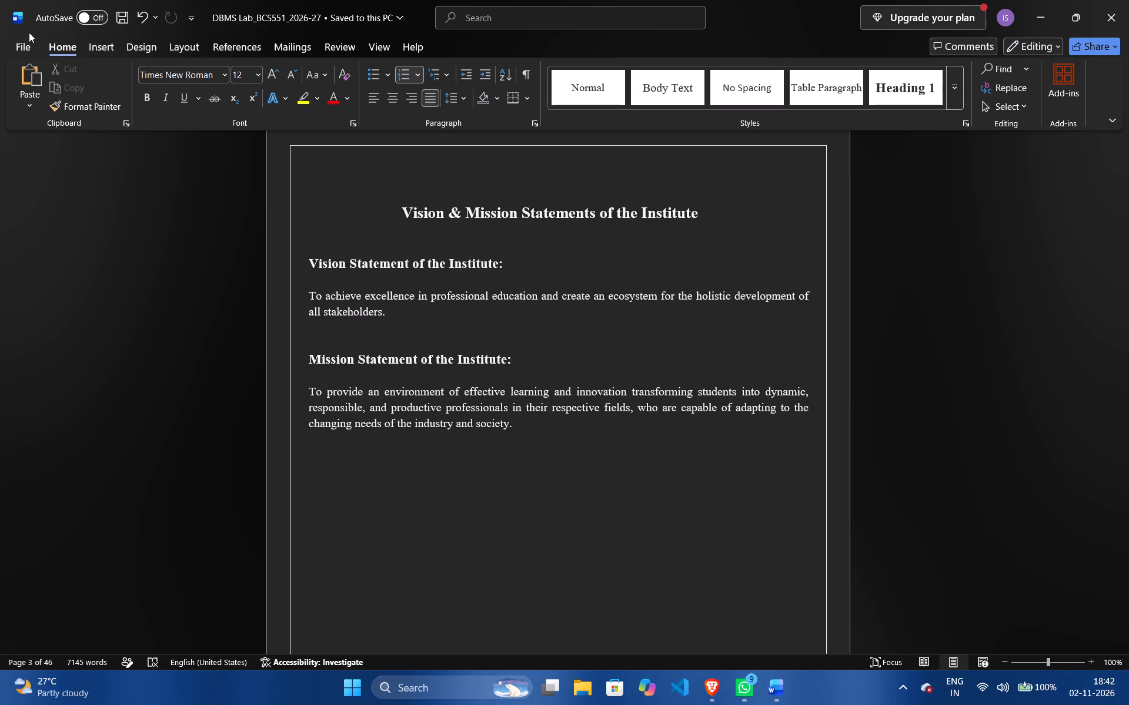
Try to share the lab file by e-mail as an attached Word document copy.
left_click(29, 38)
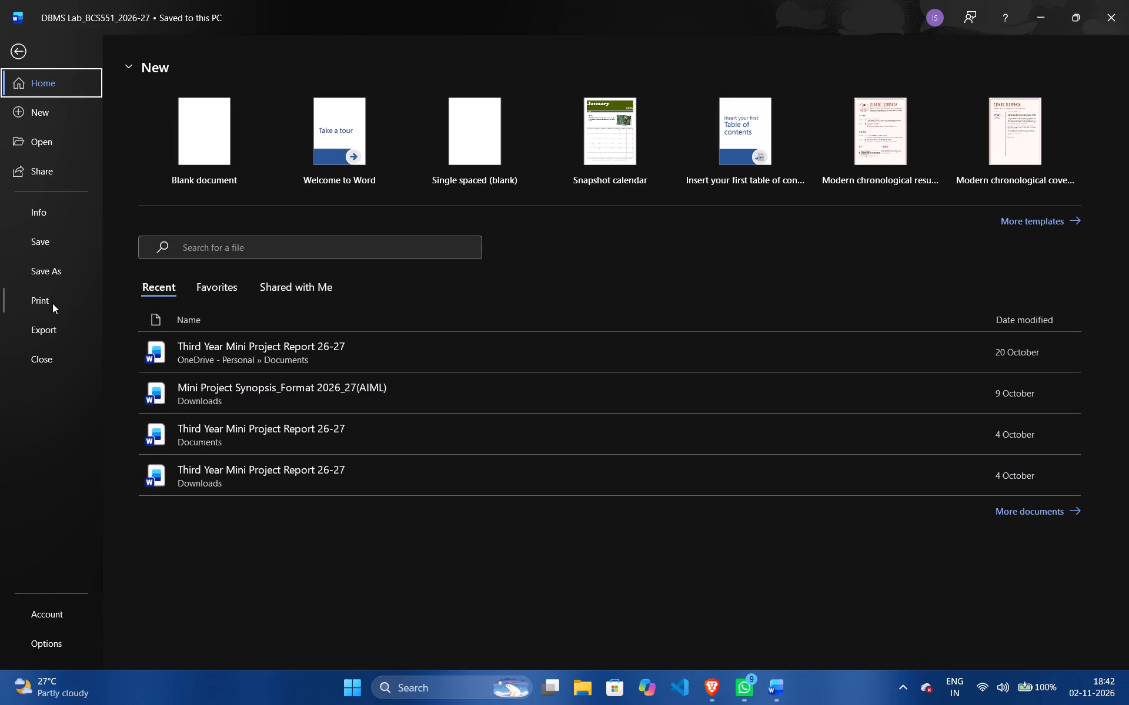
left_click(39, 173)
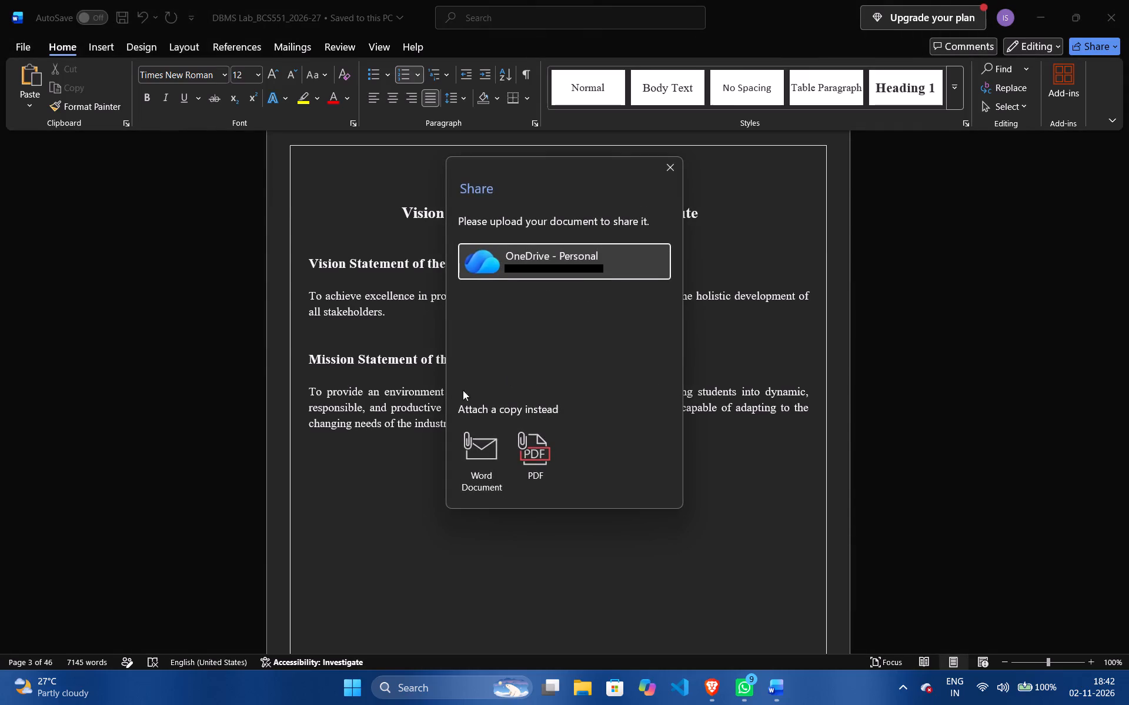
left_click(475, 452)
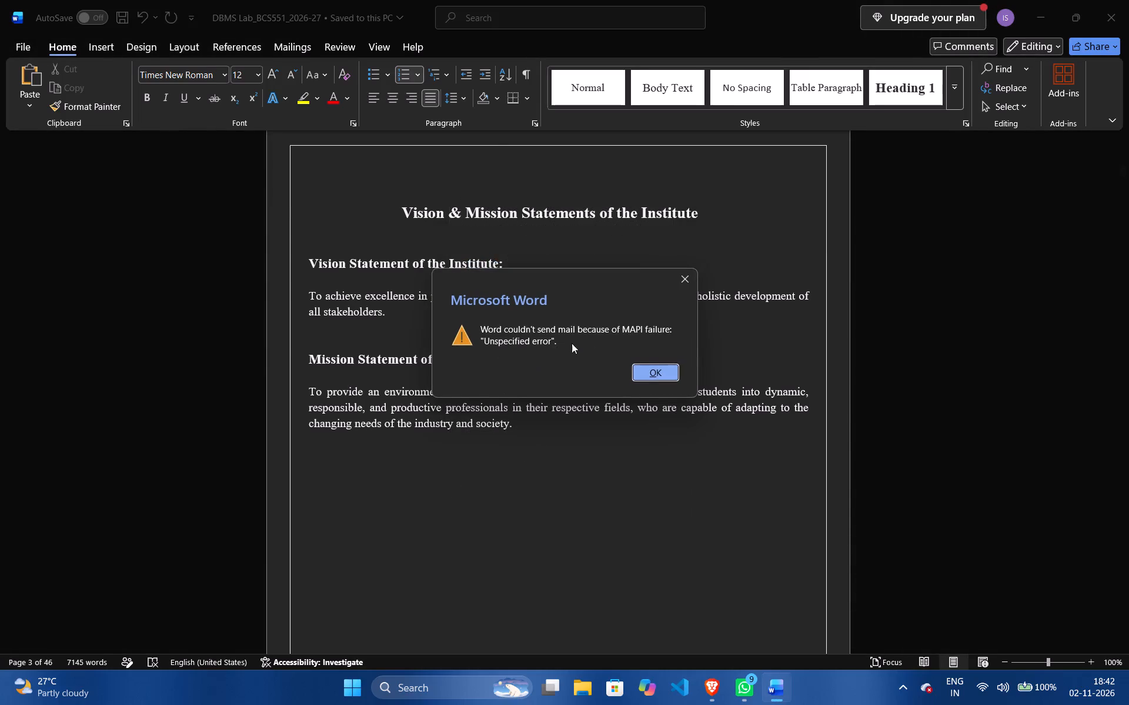
Dismiss the mail error and open the lab document's file management view.
left_click(657, 374)
left_click(32, 49)
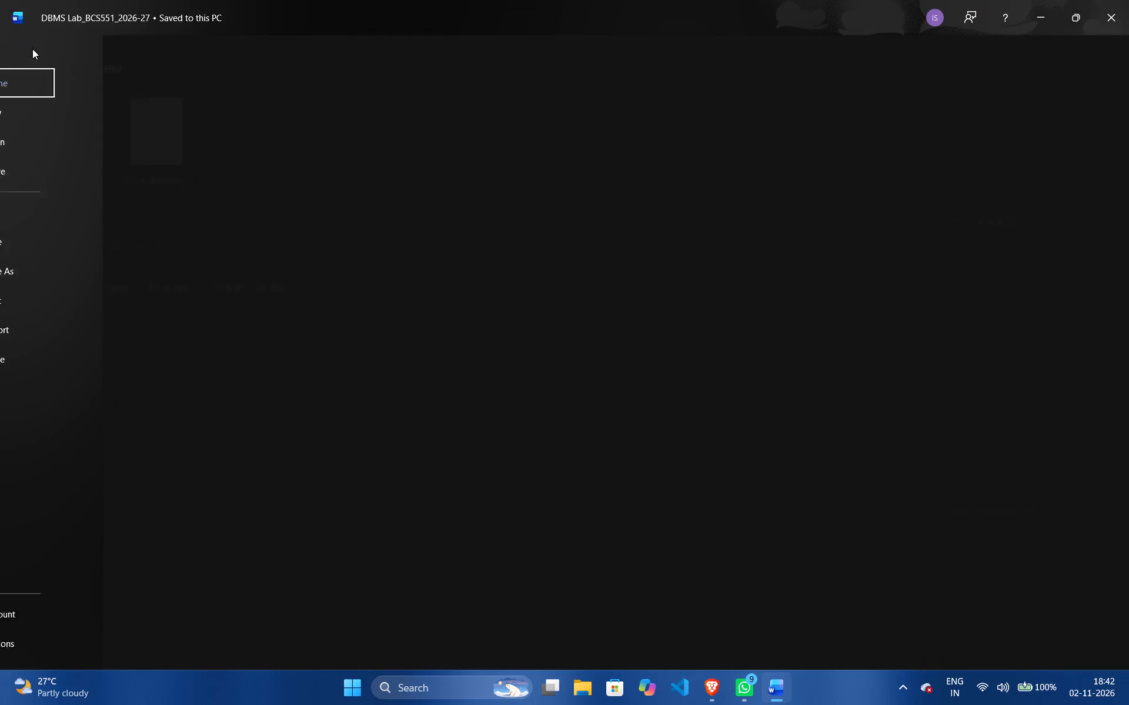
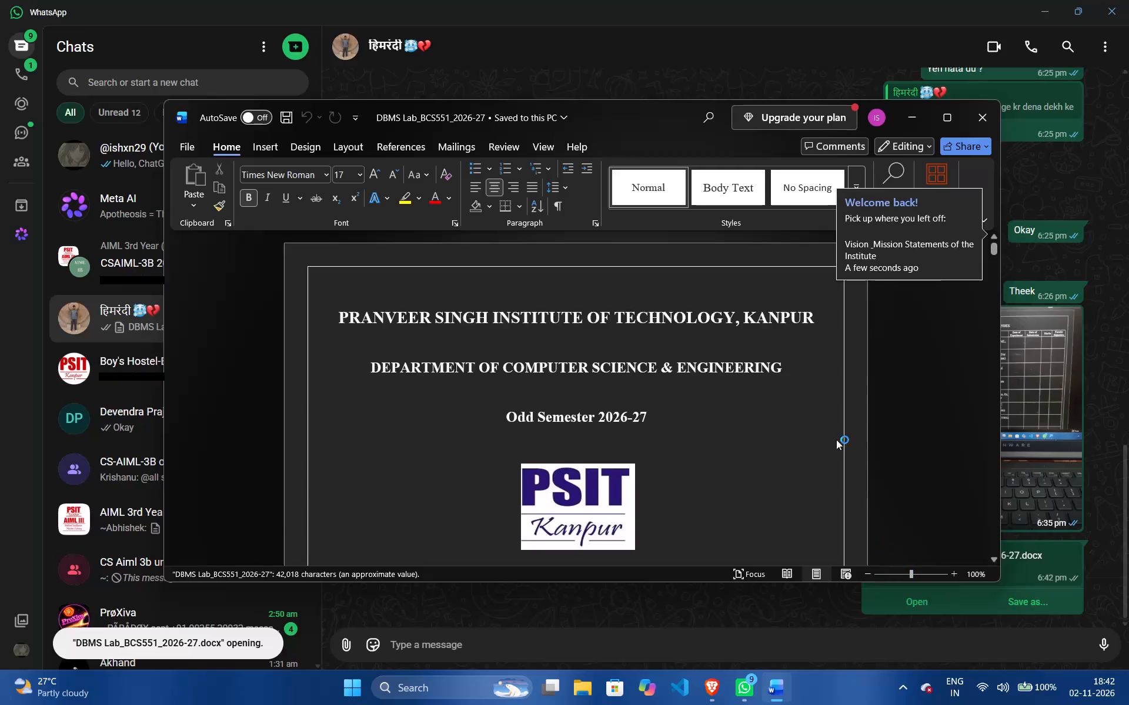
Check the cover page of the DBMS Lab_BCS551_2026-27 document opened from the chat.
scroll(836, 439, "down", 1)
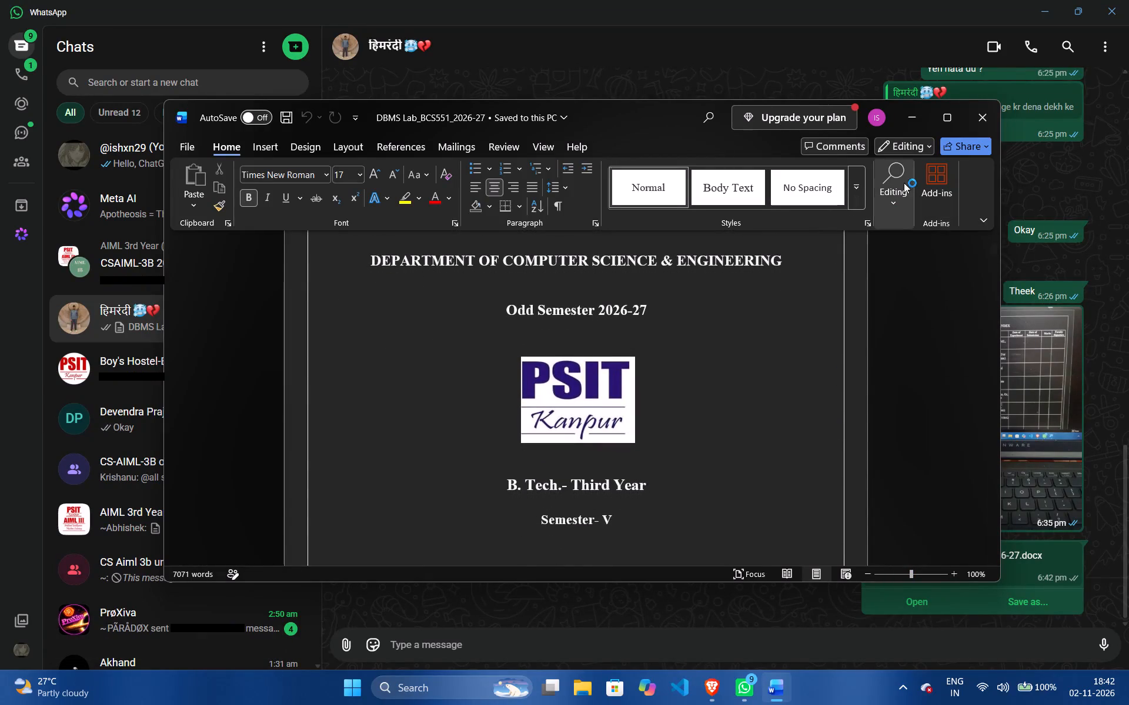
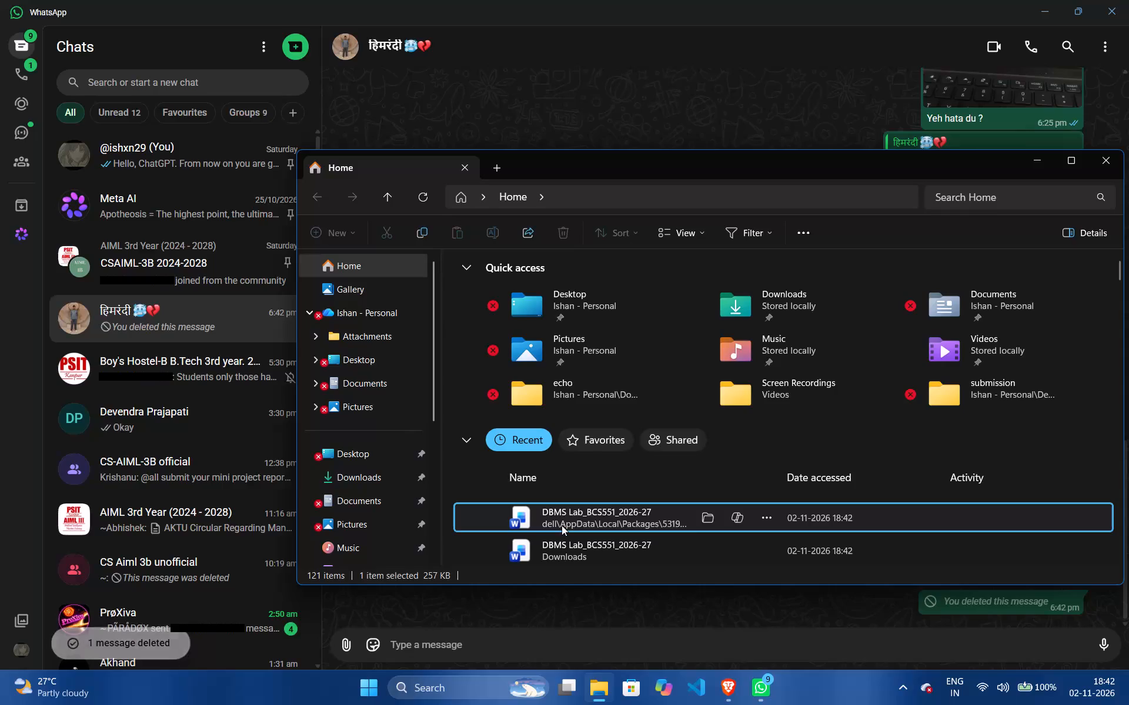
Open the WhatsApp-stored copy of DBMS Lab_BCS551_2026-27 from File Explorer's recent files in Word, with the Explorer window maximized.
double_click(562, 525)
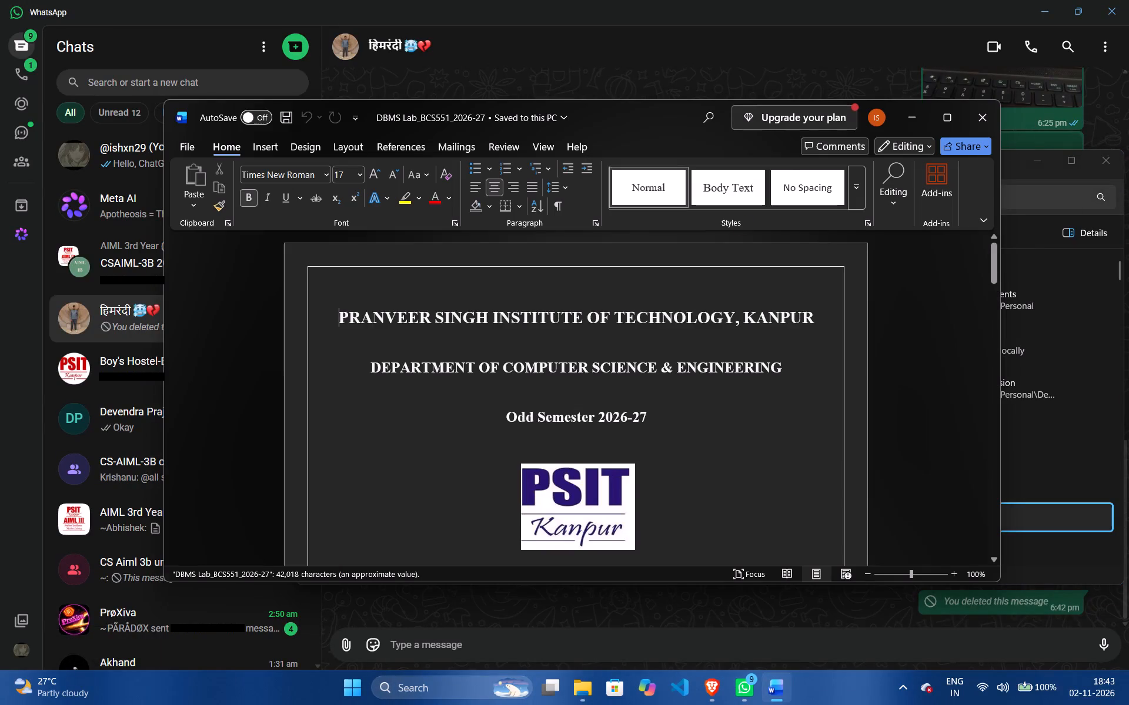
left_click(984, 113)
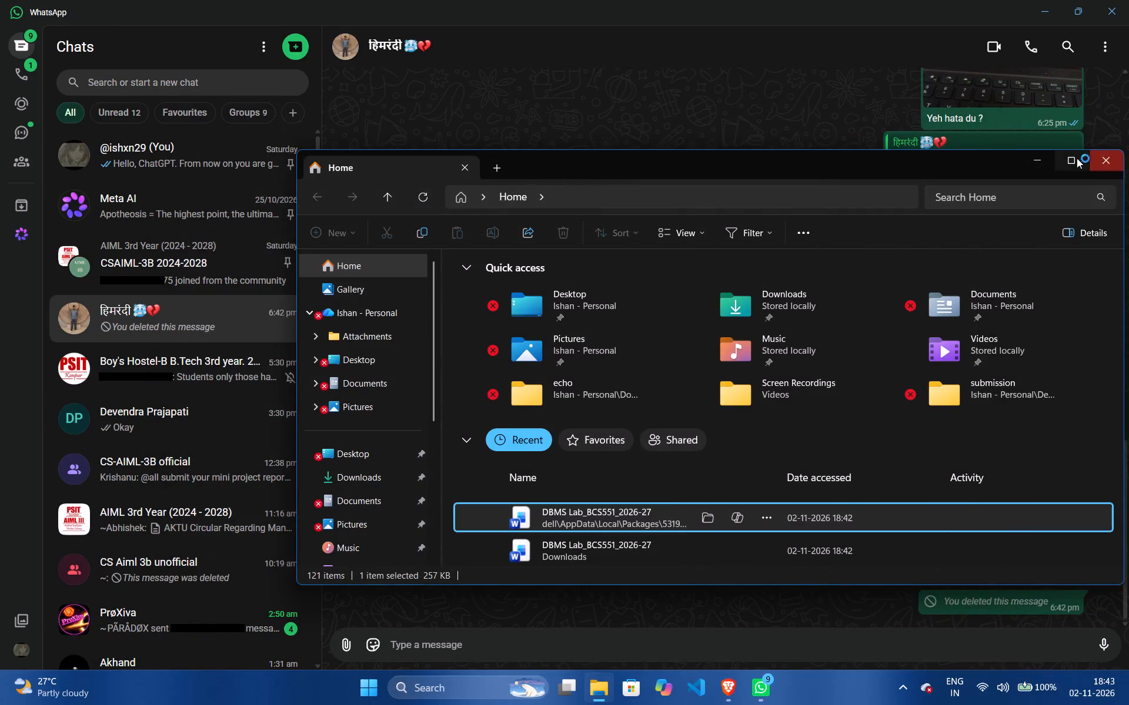
left_click(1069, 160)
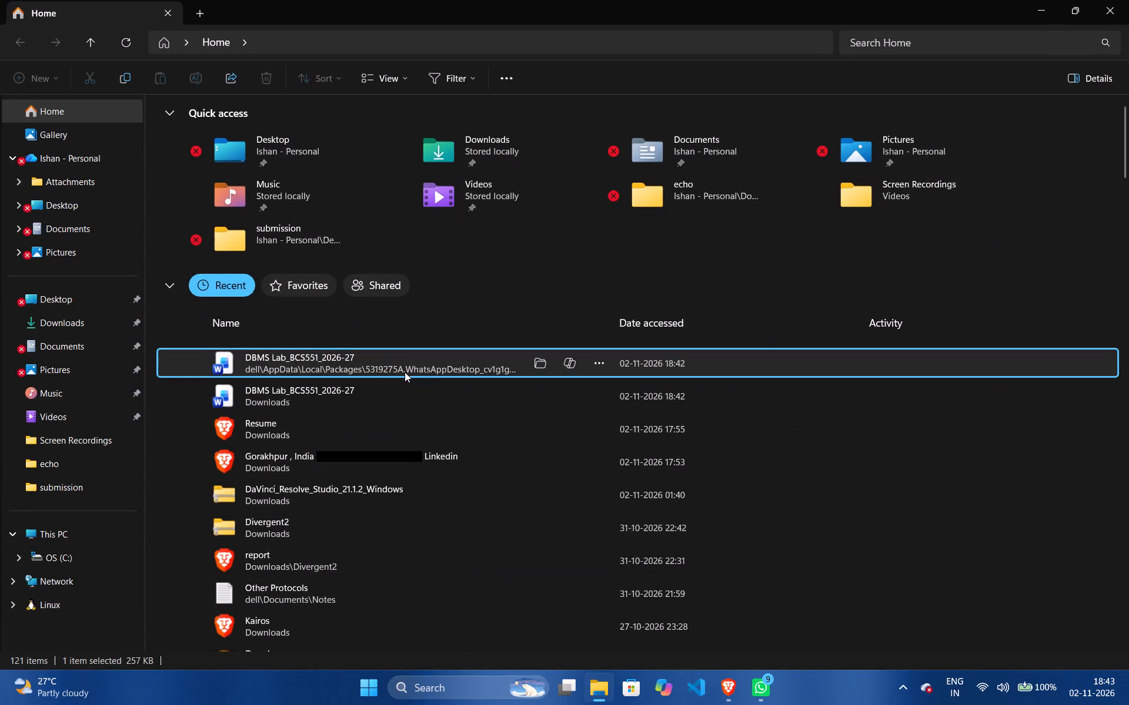
double_click(365, 369)
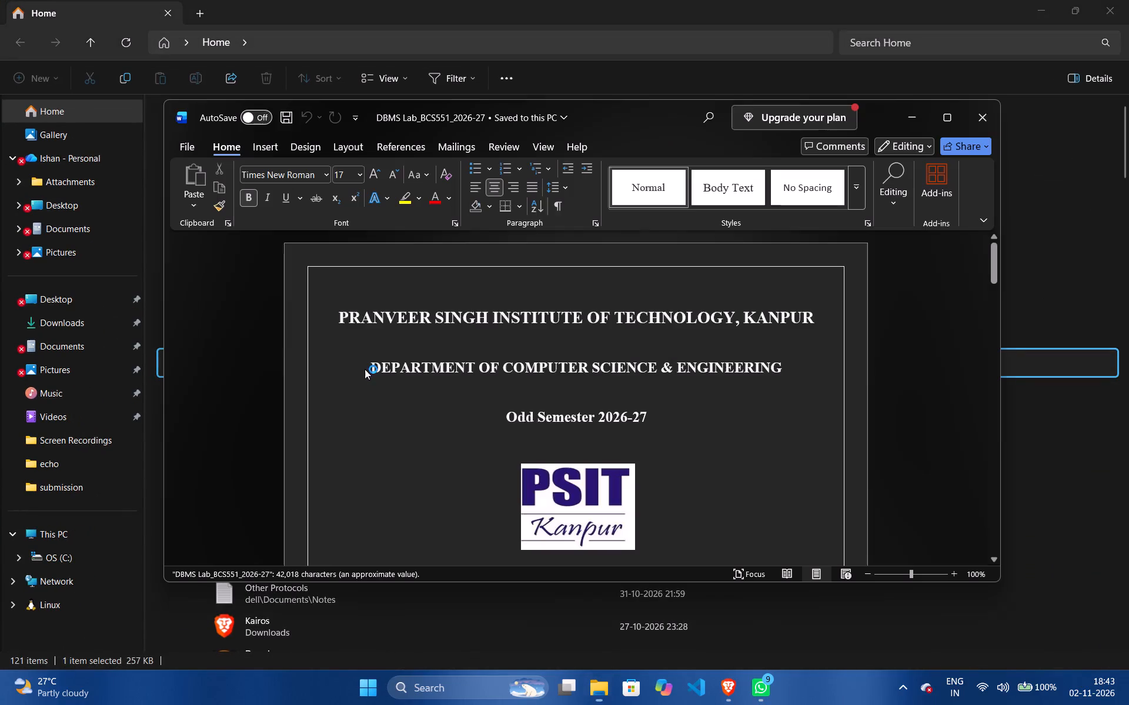
Check the cover of the open lab file and of the recent copy stored in the WhatsApp folder, closing both.
scroll(486, 374, "down", 1)
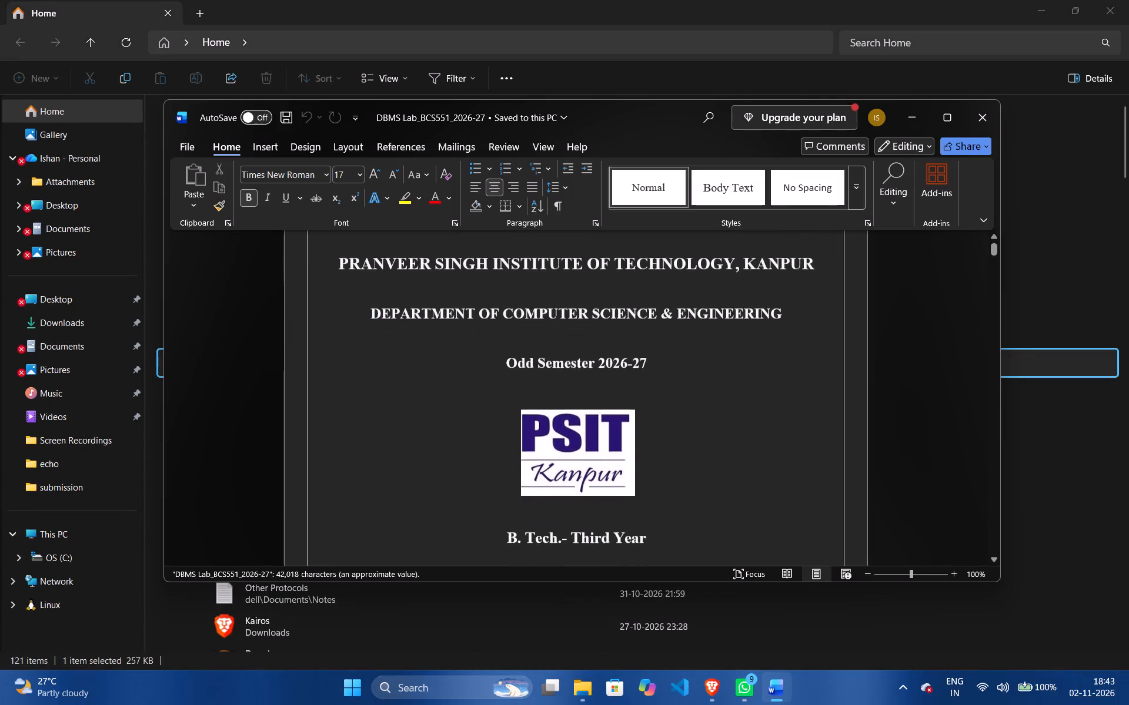
scroll(499, 373, "down", 1)
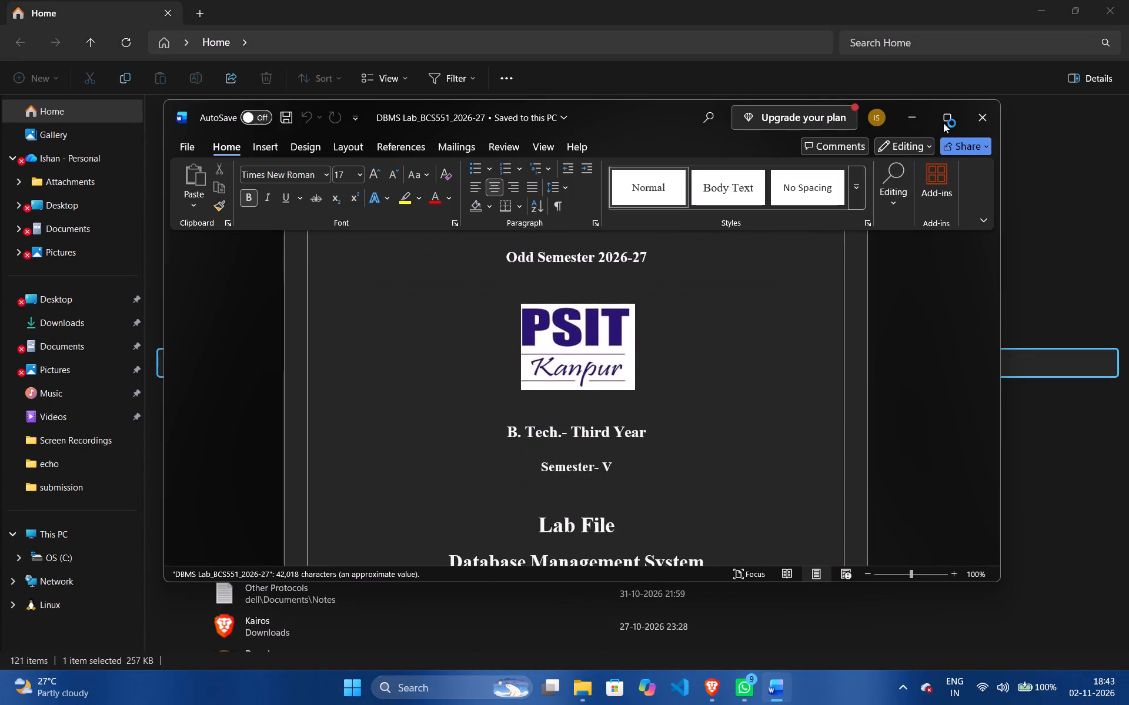
left_click(982, 112)
double_click(253, 395)
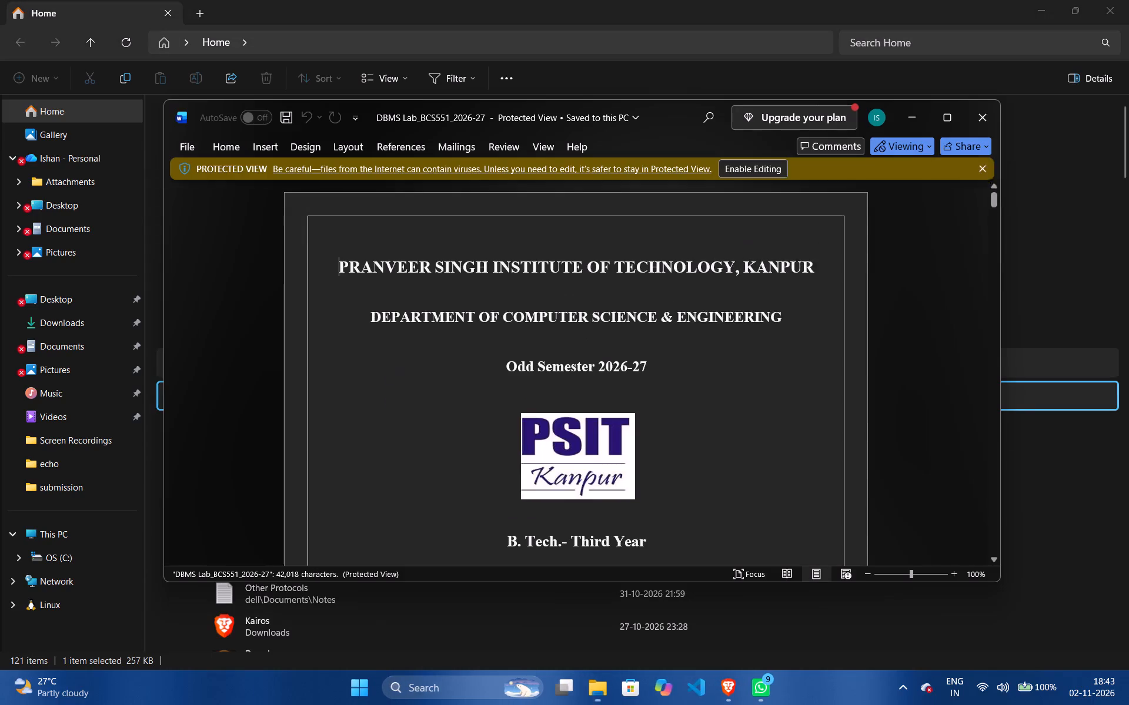
left_click(990, 246)
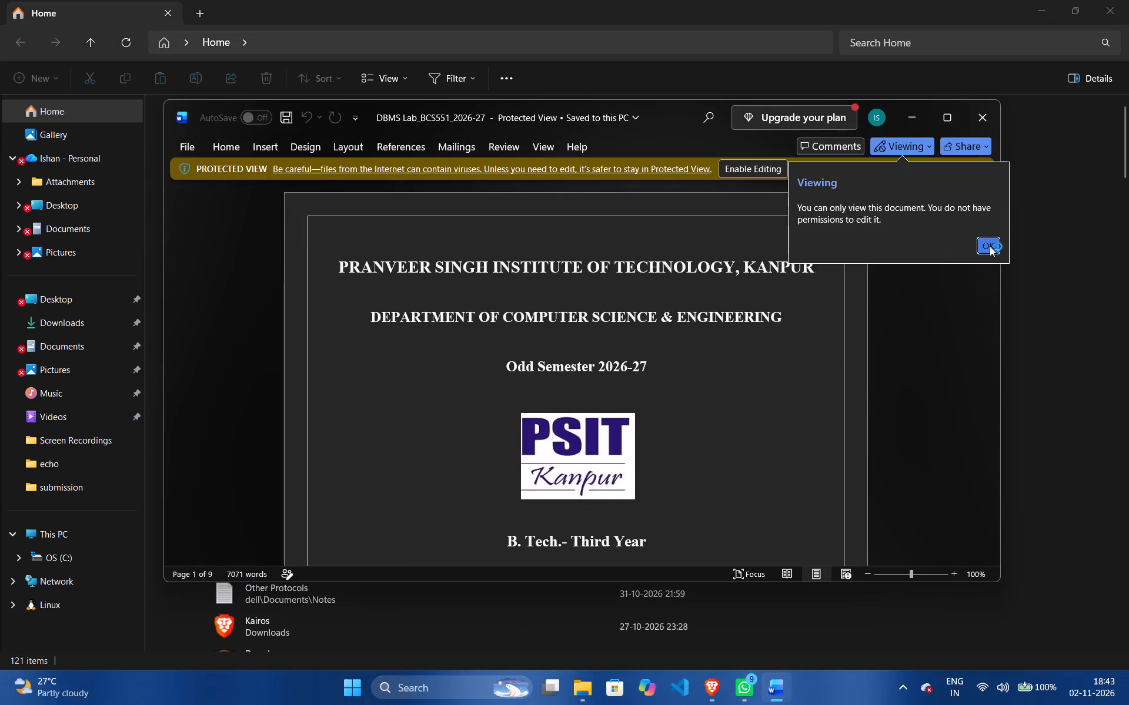
left_click(990, 120)
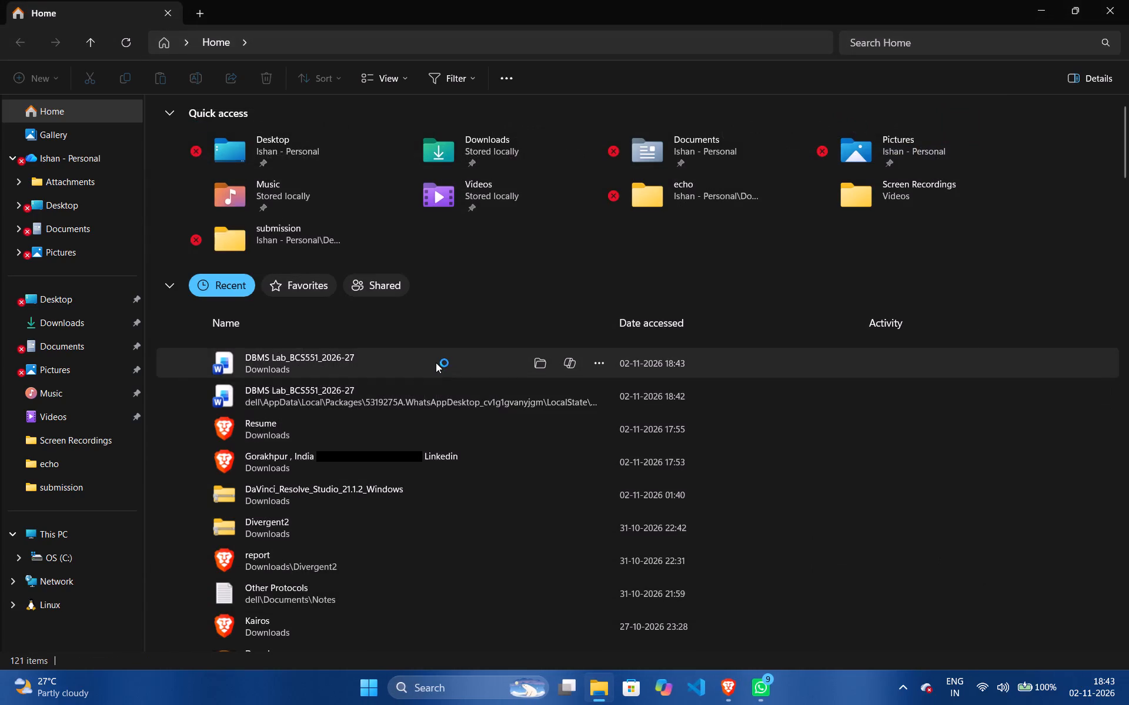
Open the Downloads copy of DBMS Lab_BCS551_2026-27 from the recent files, maximize it and enable editing.
double_click(436, 362)
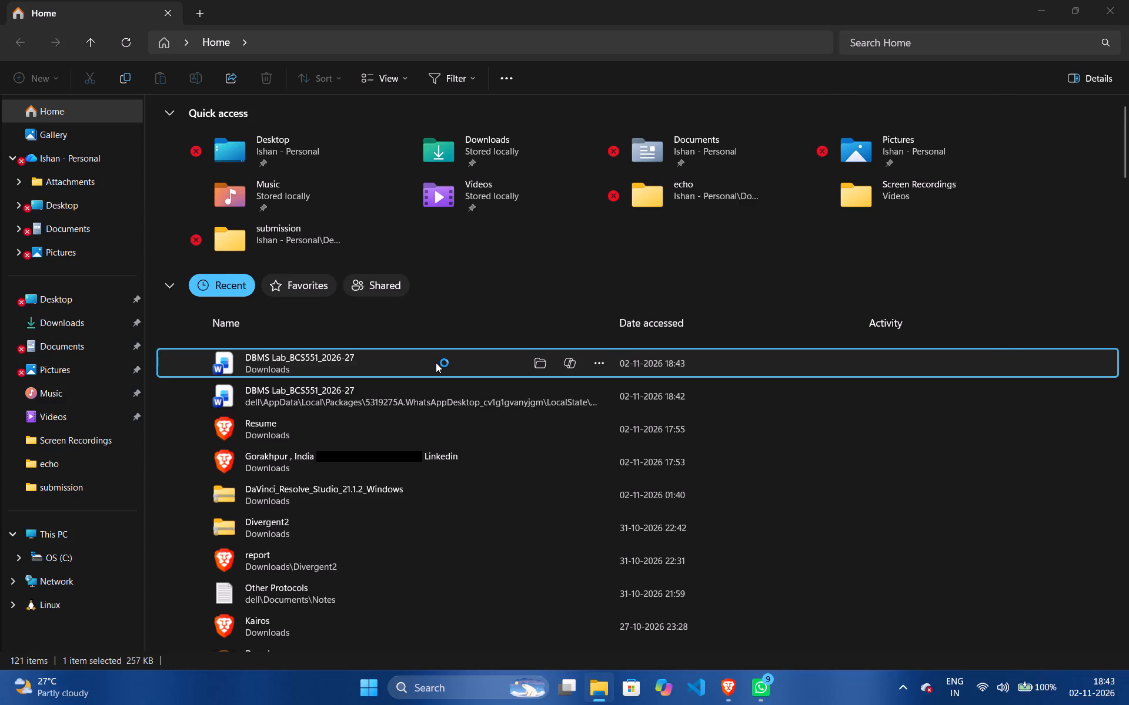
left_click(1001, 250)
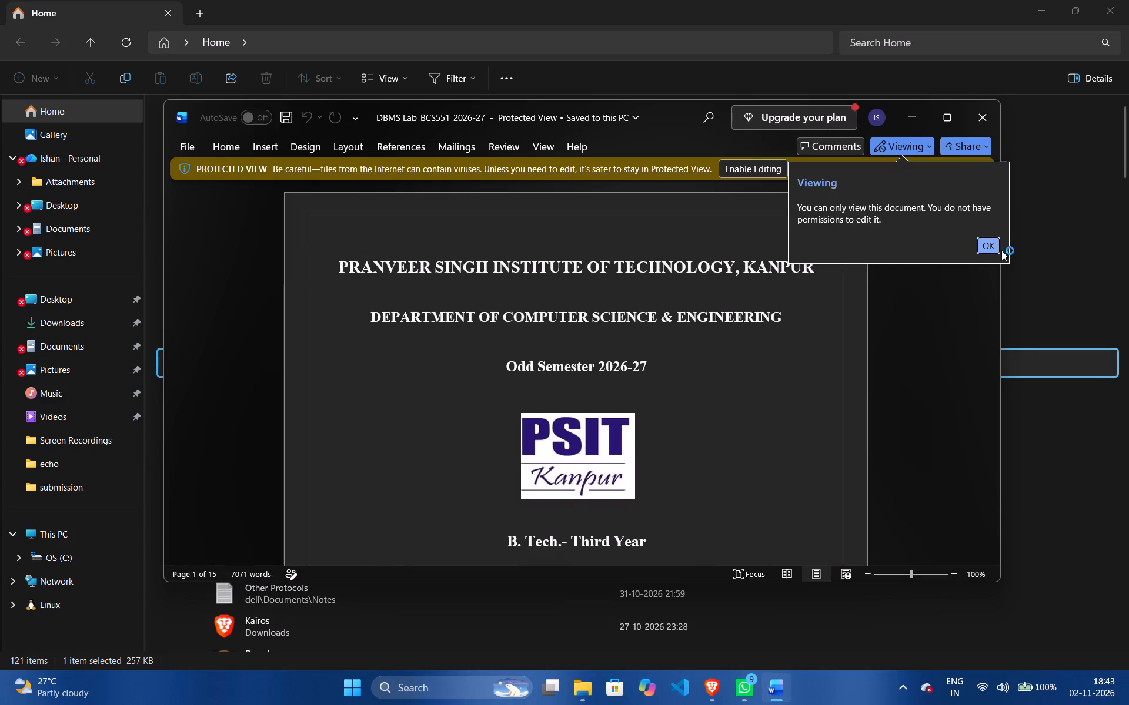
left_click(958, 126)
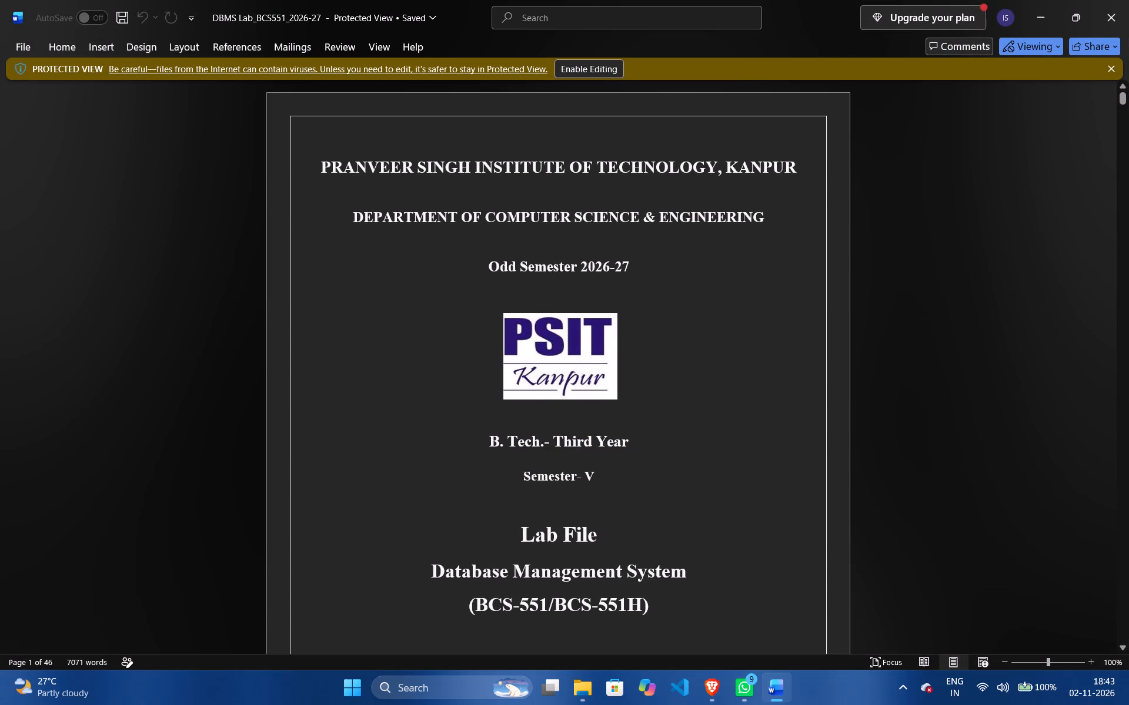
scroll(657, 275, "down", 15)
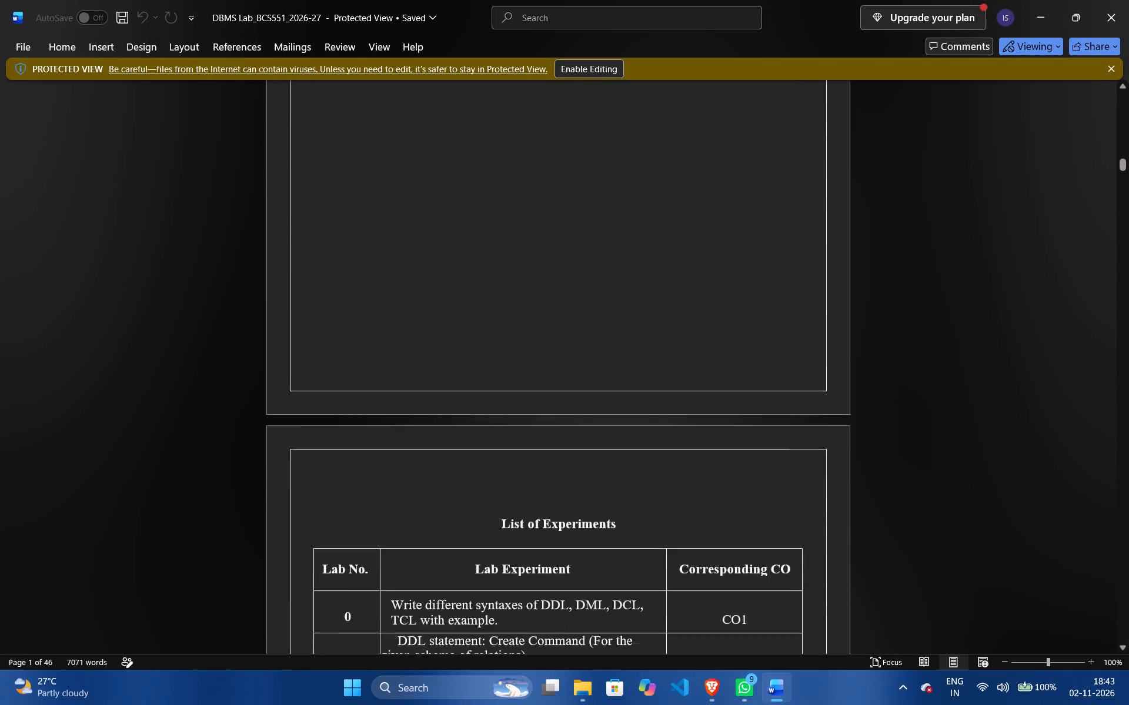
scroll(657, 275, "down", 4)
left_click(609, 60)
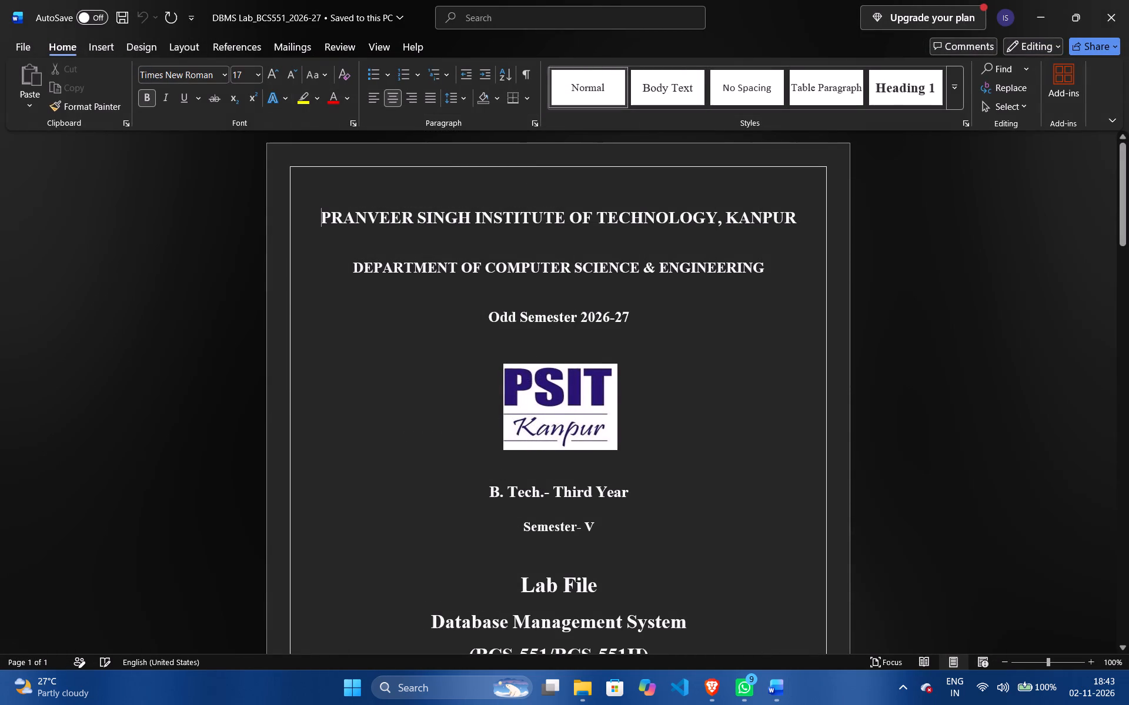
Look through the lab file from the cover to the Index and check the recent files for its location.
scroll(596, 480, "down", 7)
scroll(596, 480, "up", 1)
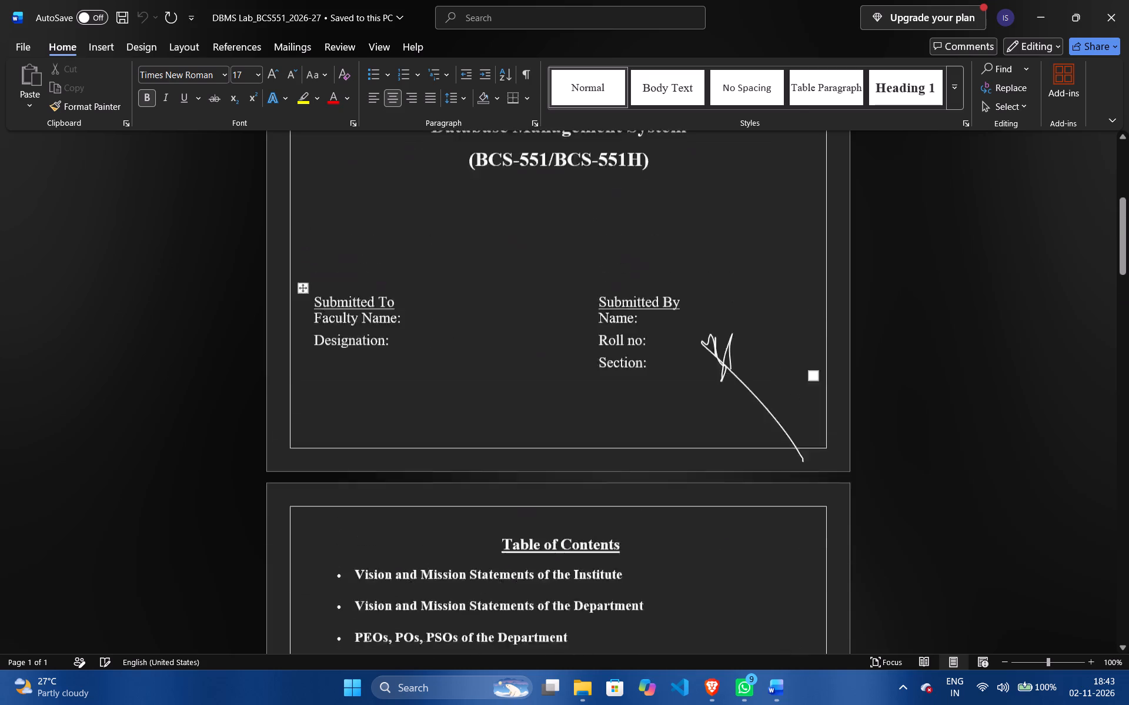
scroll(596, 480, "up", 3)
scroll(596, 480, "down", 14)
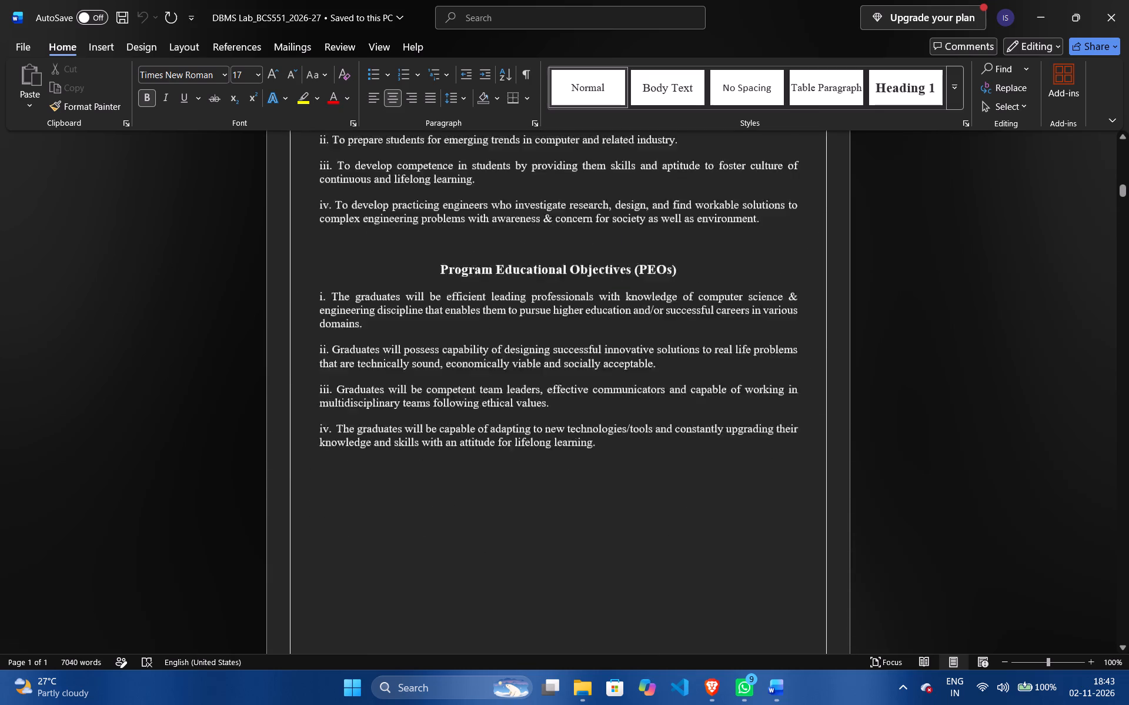
scroll(596, 480, "down", 2)
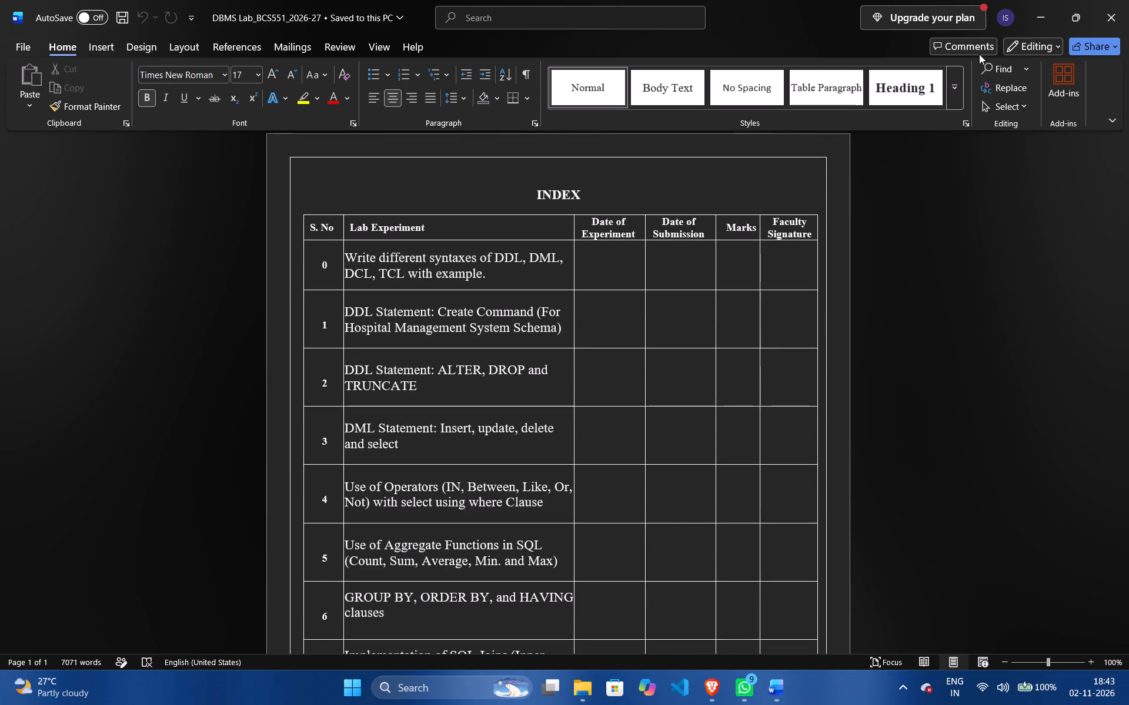
left_click(581, 698)
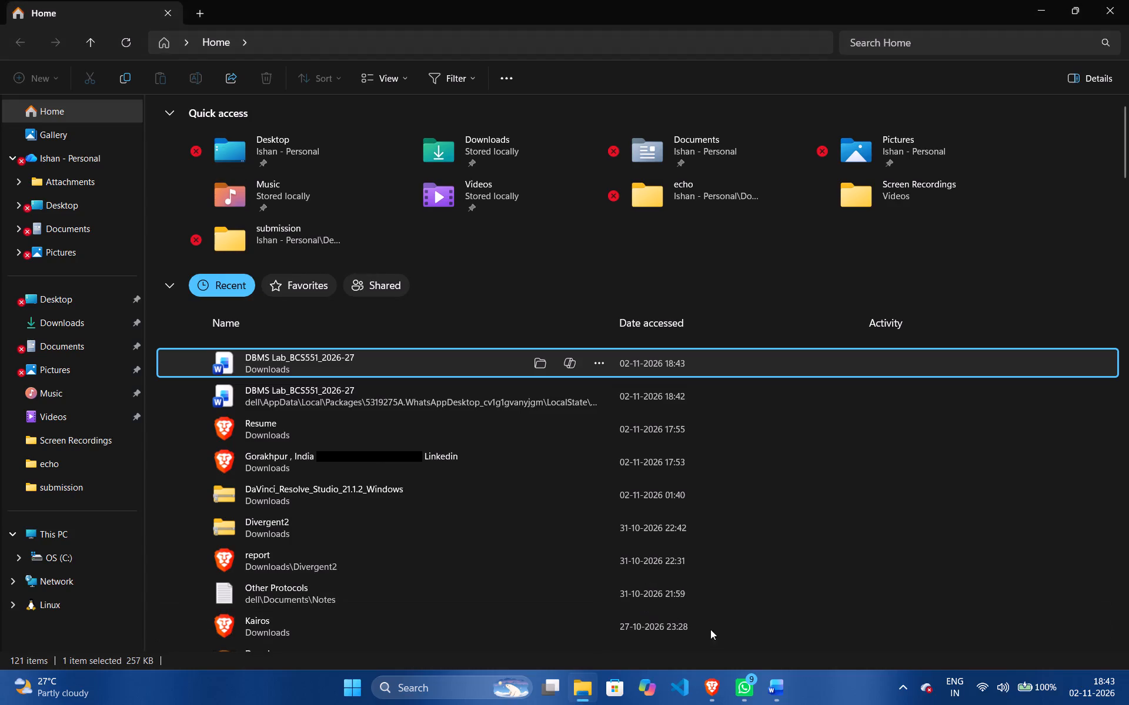
left_click(774, 698)
left_click(25, 52)
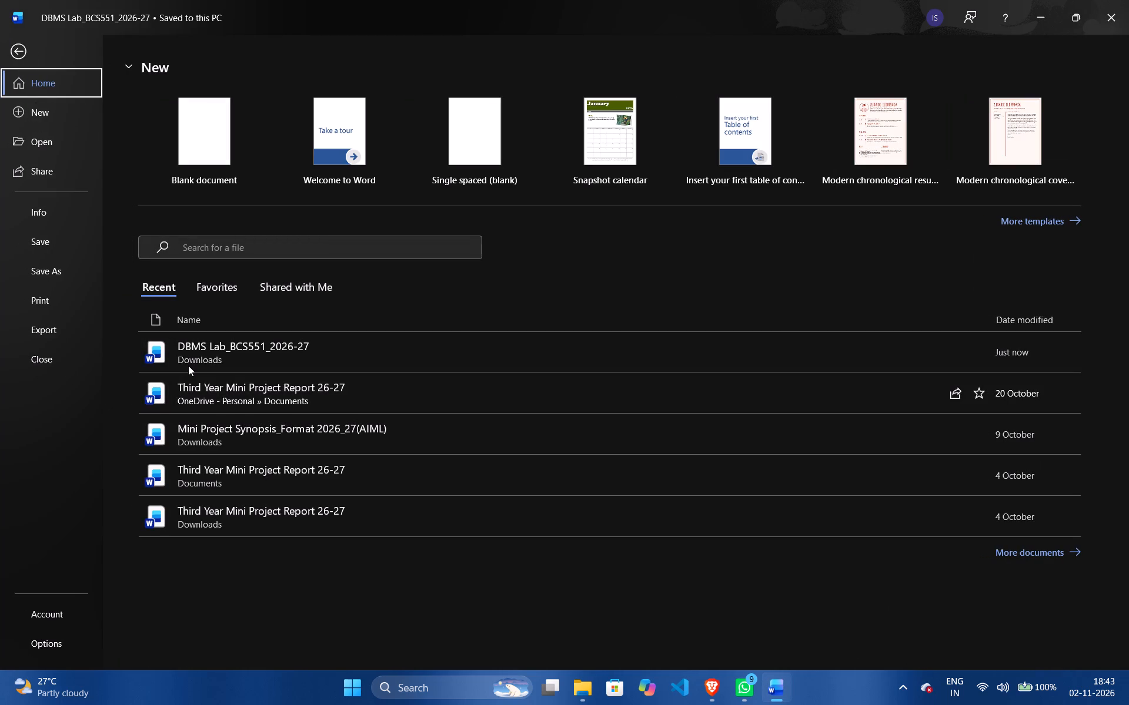
left_click(188, 365)
scroll(188, 365, "up", 15)
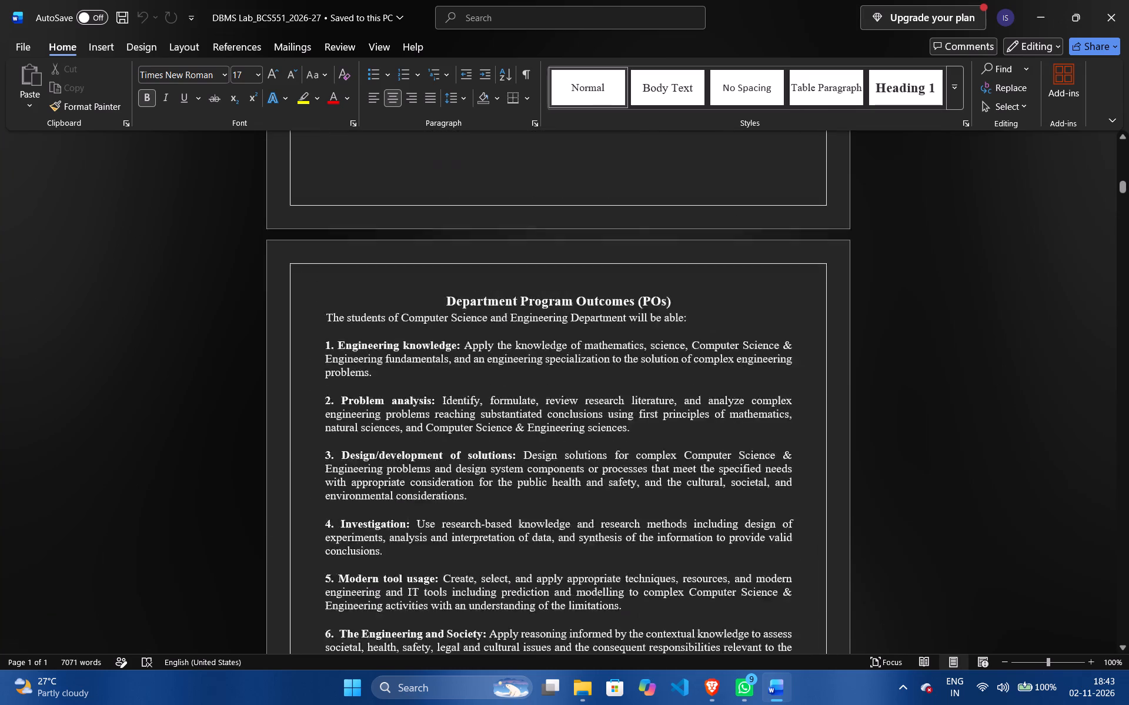
scroll(188, 365, "up", 17)
Add the line "(ARTIFICIAL INTELLIGENCE AND MACHINE LEARNING)" below the department name on the cover page.
left_click(760, 273)
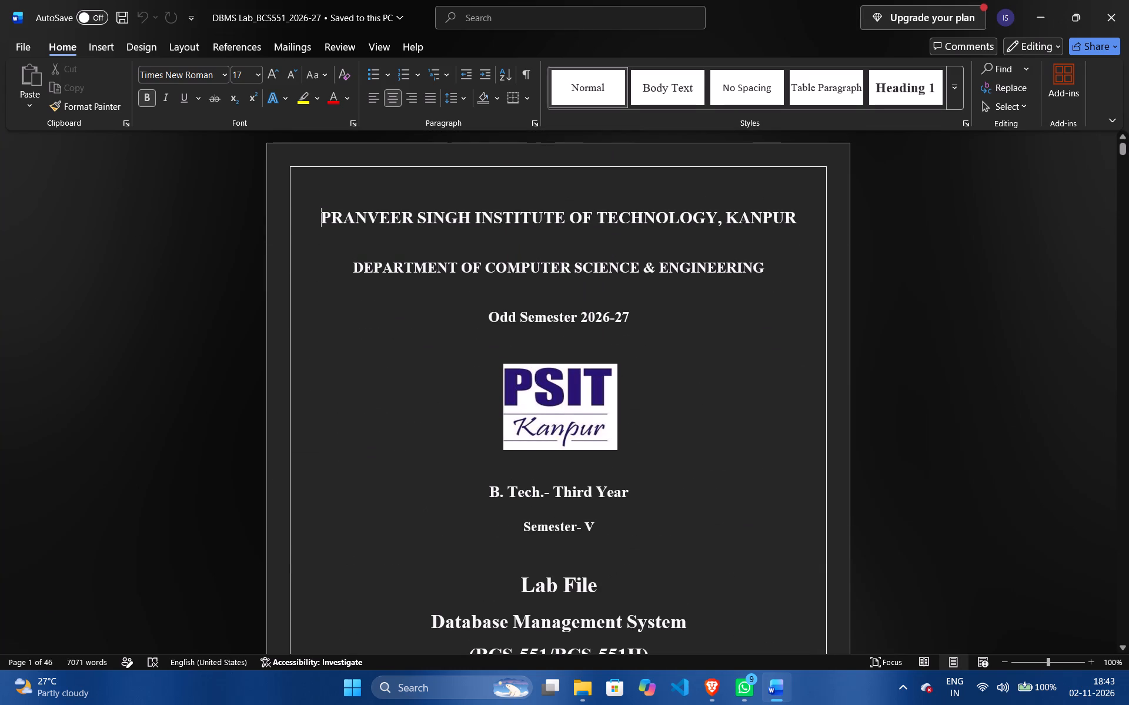
key("Return")
key("ctrl+v")
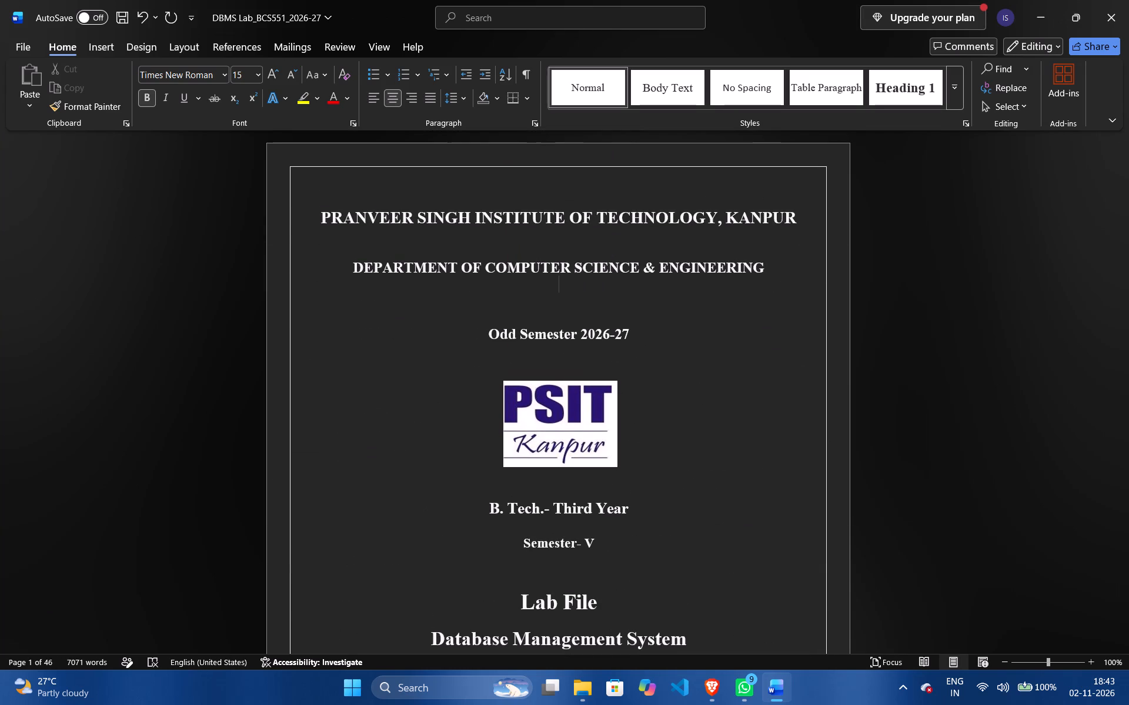
key("ctrl+v")
type("(AR")
key("BackSpace")
type("RTIFICAL")
key("shift+BackSpace")
key("shift+BackSpace")
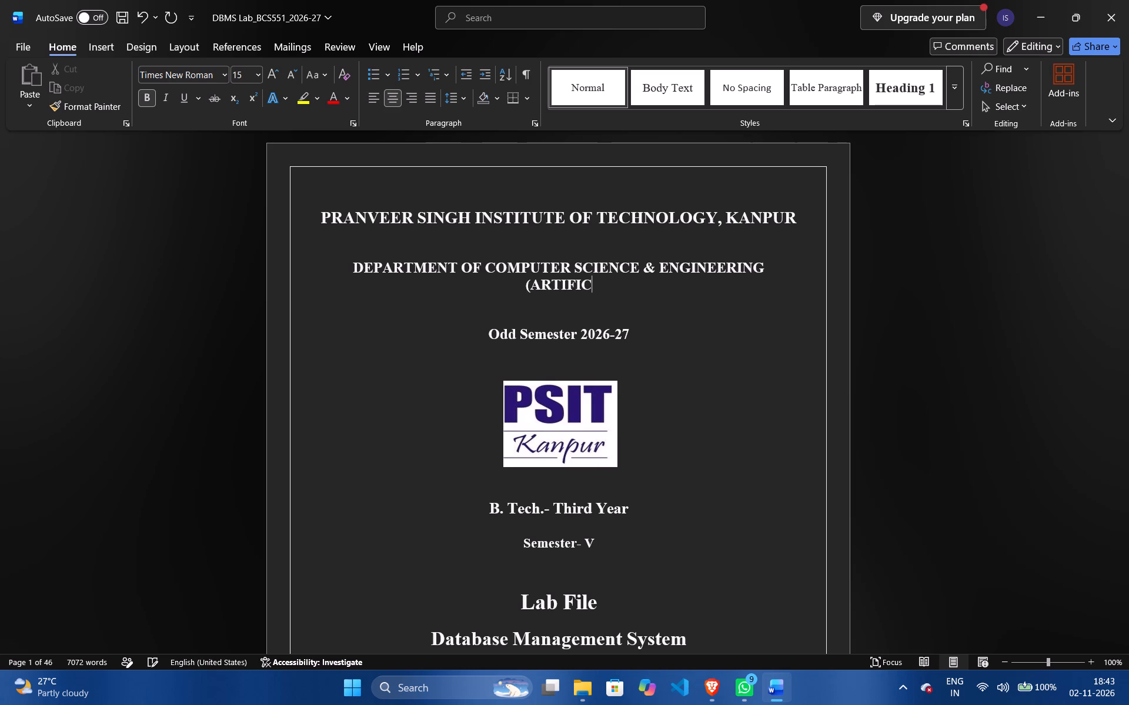
type("IAL INTEll")
key("BackSpace")
key("shift+BackSpace")
type("LLIGENCE AND MACHINE LAE")
key("shift+BackSpace")
key("shift+BackSpace")
type("EARNING")
key("shift+parenright")
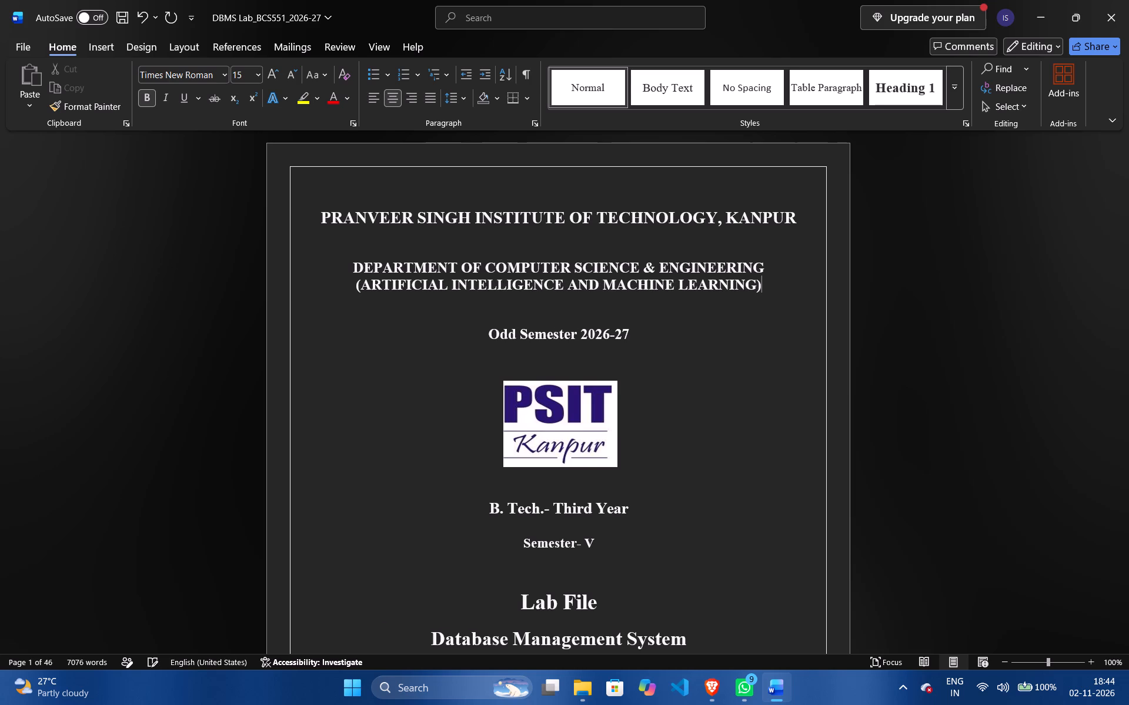
Insert "(Artificial Intelligence and Machine Learning)" after "Computer Science & Engineering" in the Department Vision Statement.
scroll(760, 273, "down", 6)
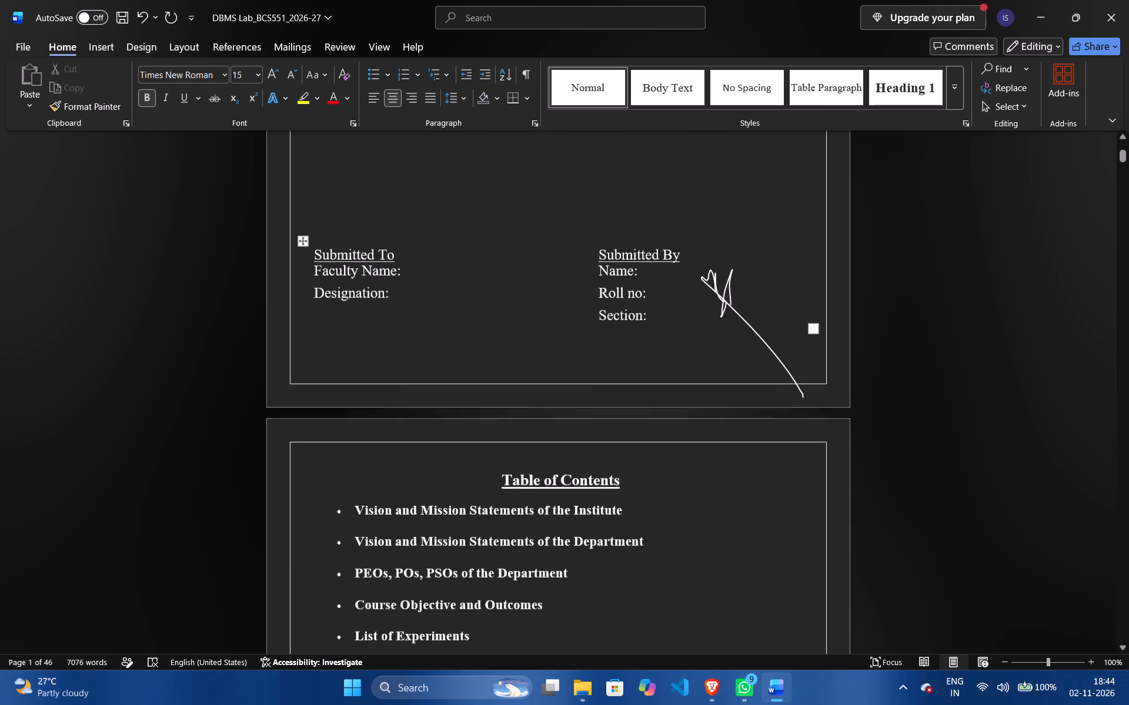
scroll(760, 273, "down", 6)
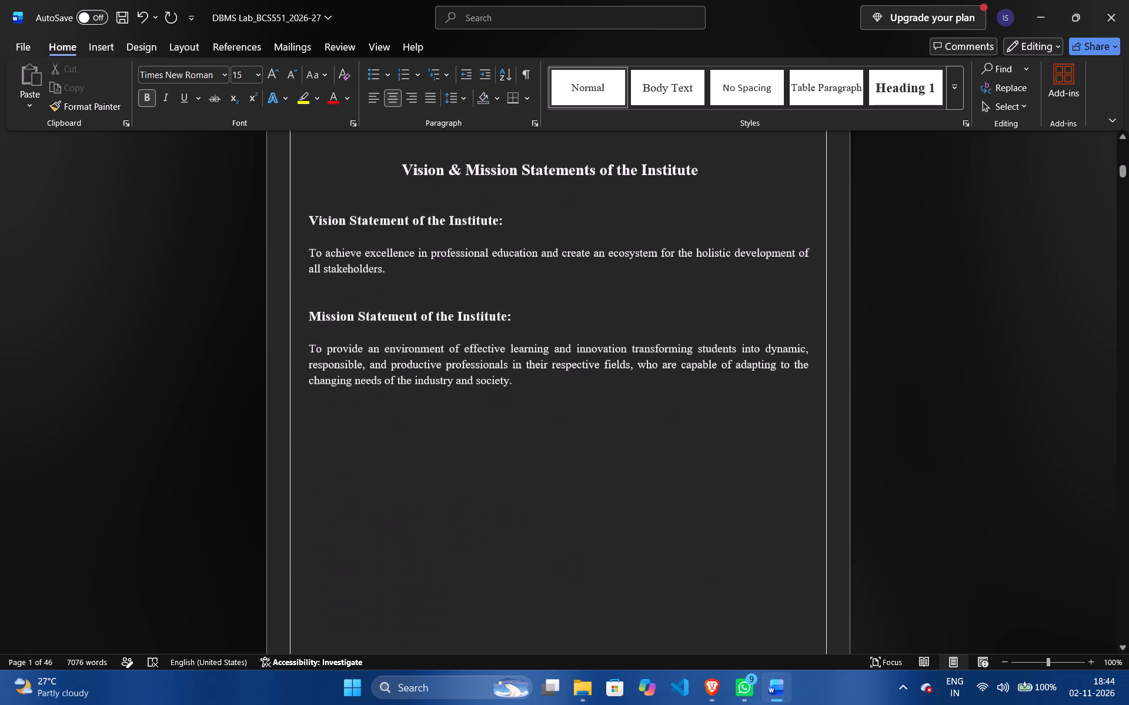
scroll(760, 273, "down", 3)
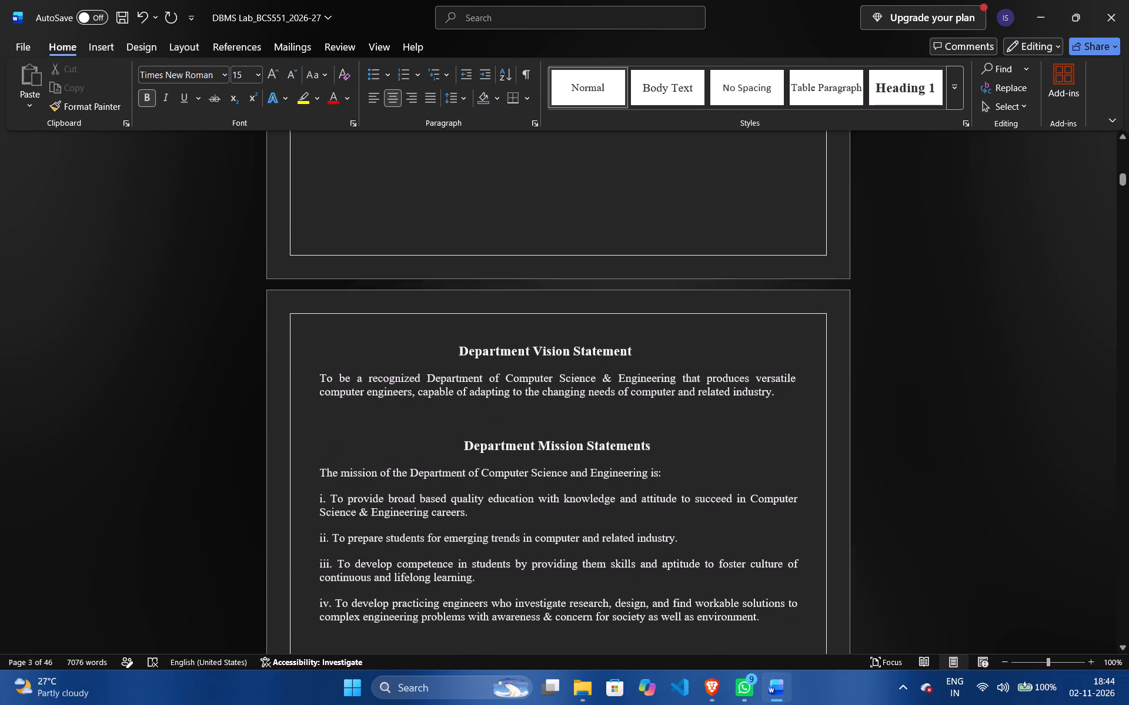
scroll(760, 273, "down", 1)
left_click(677, 241)
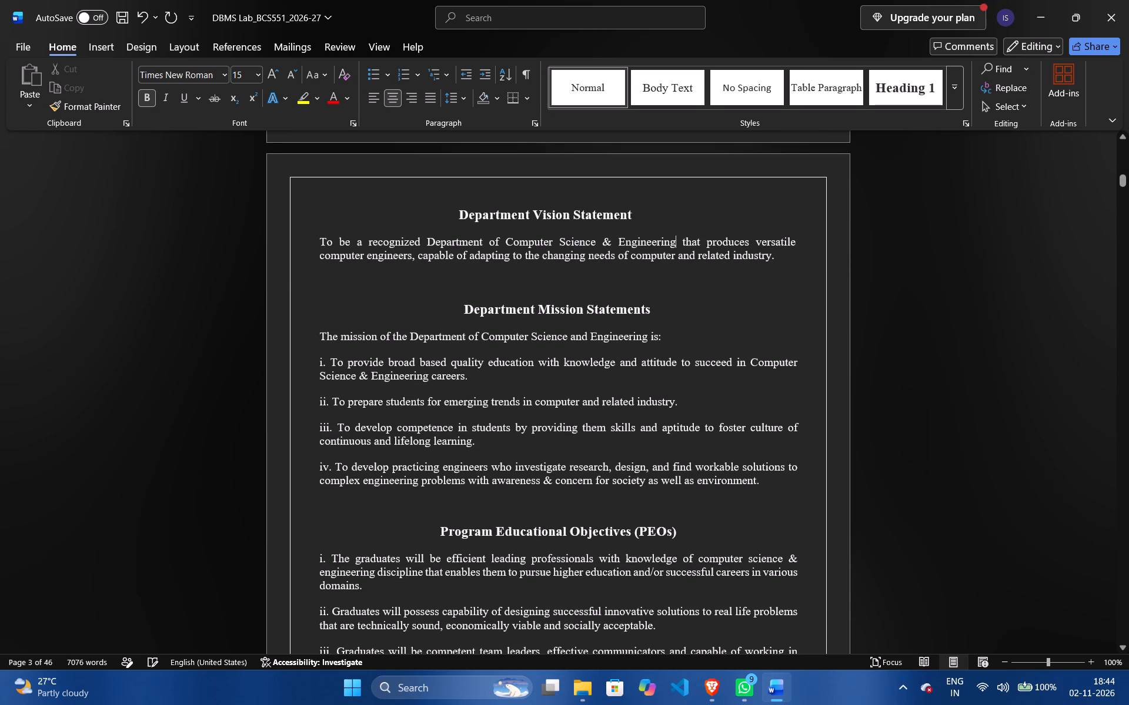
key("space")
type("(Artificial L")
key("shift+BackSpace")
type("Intee")
key("BackSpace")
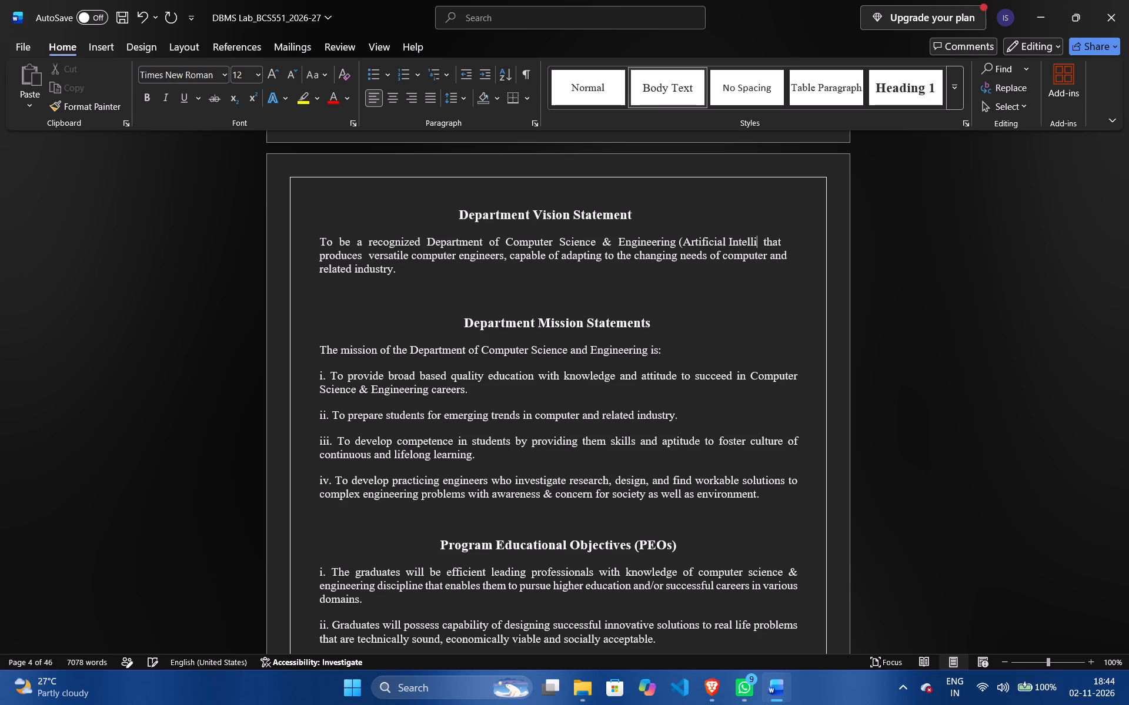
type("AND")
key("BackSpace")
key("BackSpace")
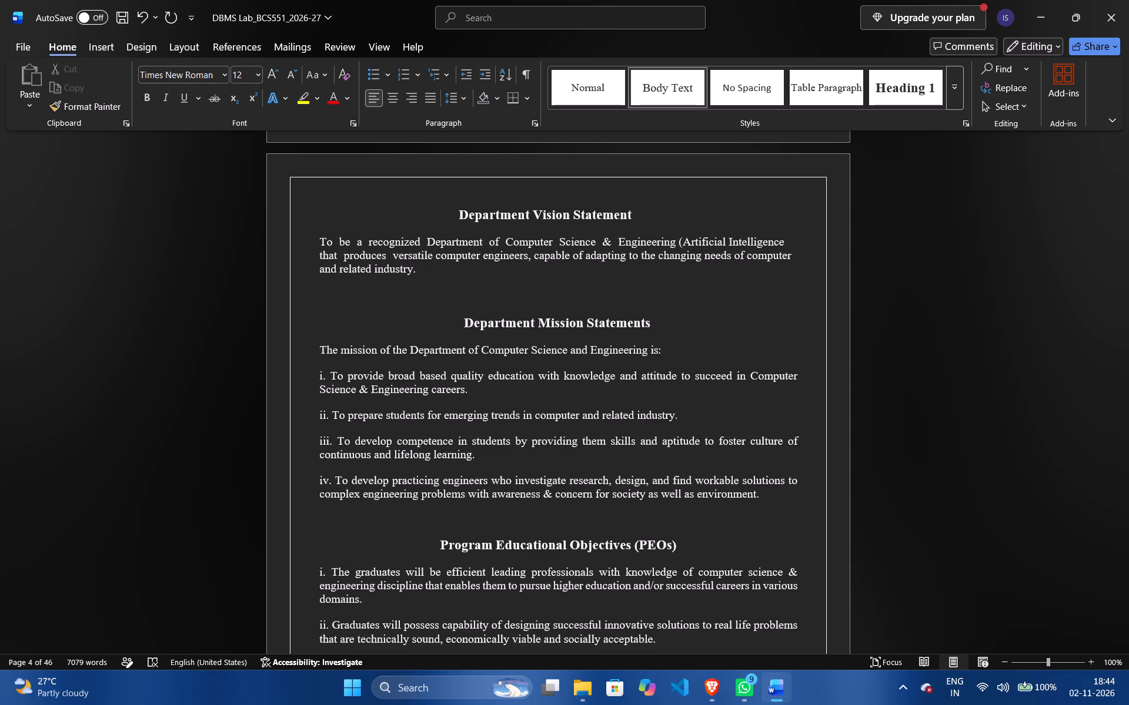
type("an")
key("space")
key("BackSpace")
type("d MAch")
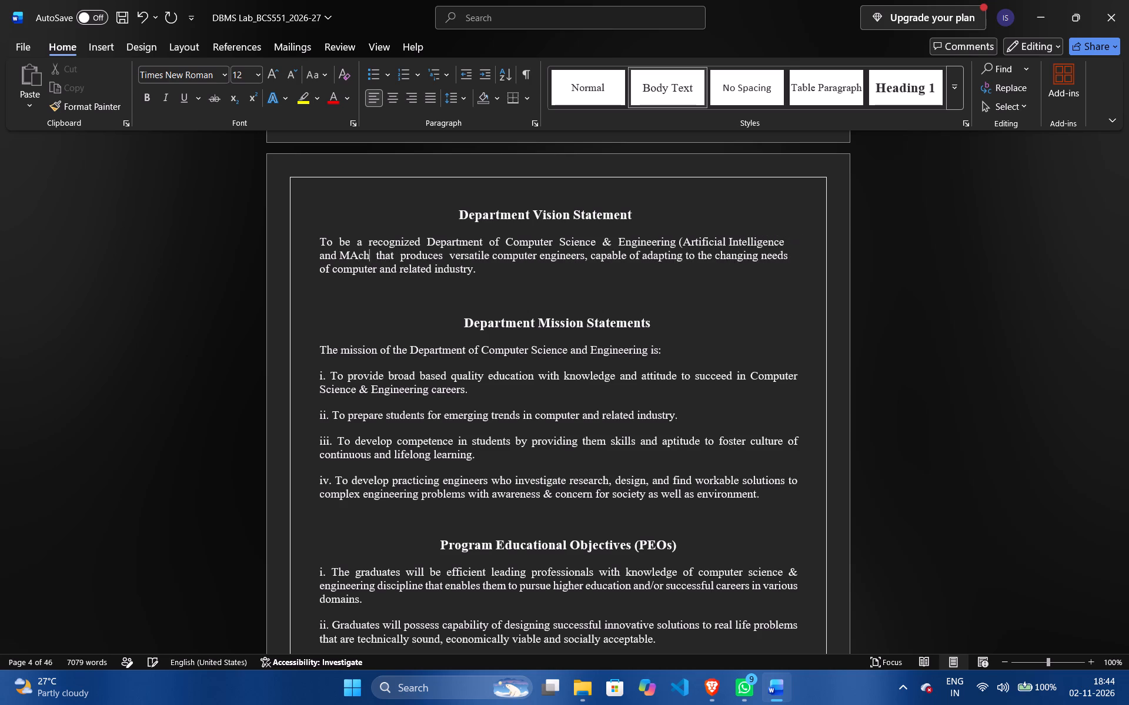
key("BackSpace")
key("BackSpace")
key("BackSpace")
type("achine LEa")
key("BackSpace")
key("BackSpace")
type("eanrin")
key("BackSpace")
key("BackSpace")
key("BackSpace")
key("BackSpace")
type("rning")
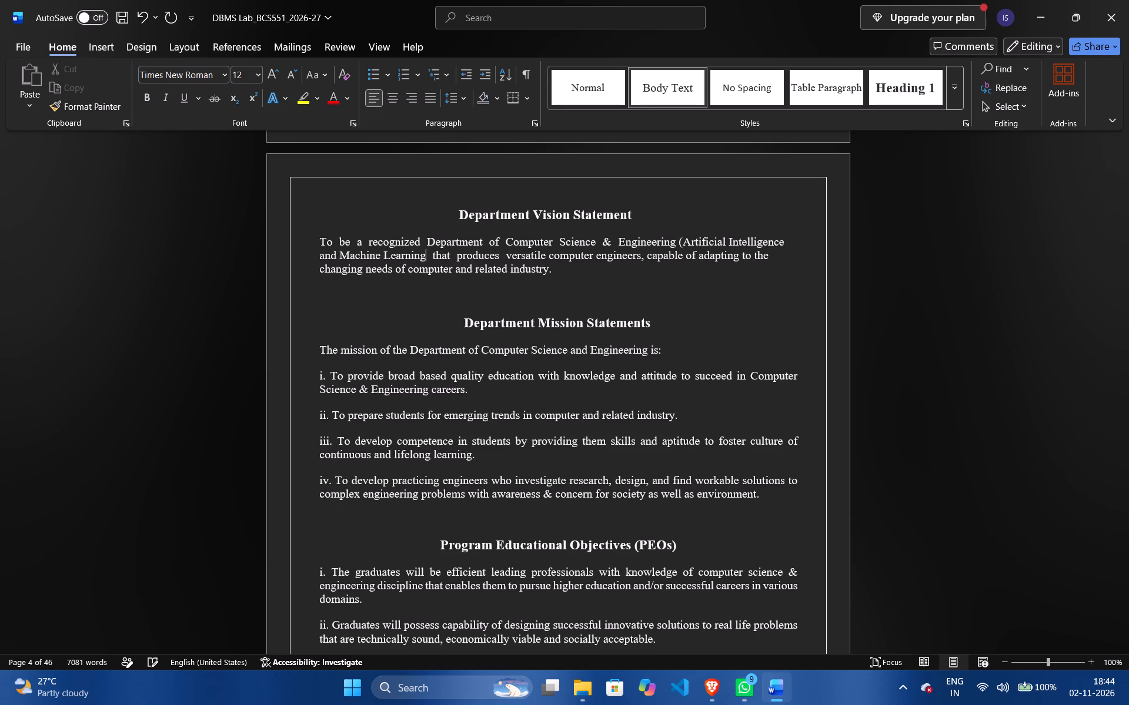
key("shift+parenright")
Copy "(Artificial Intelligence and Machine Learning)" from the vision statement and paste it after "Engineering" in the mission statements' introductory line.
key("shift+Left")
key("shift+Left")
key("shift+Left")
key("shift+Left")
key("shift+Left")
key("shift+Left")
key("shift+Left")
key("shift+Left")
key("shift+Left")
key("shift+Left")
key("shift+Left")
key("shift+Left")
key("shift+Left")
key("shift+Left")
key("shift+Left")
key("shift+Left")
key("shift+Left")
key("shift+Left")
key("shift+Left")
key("shift+Left")
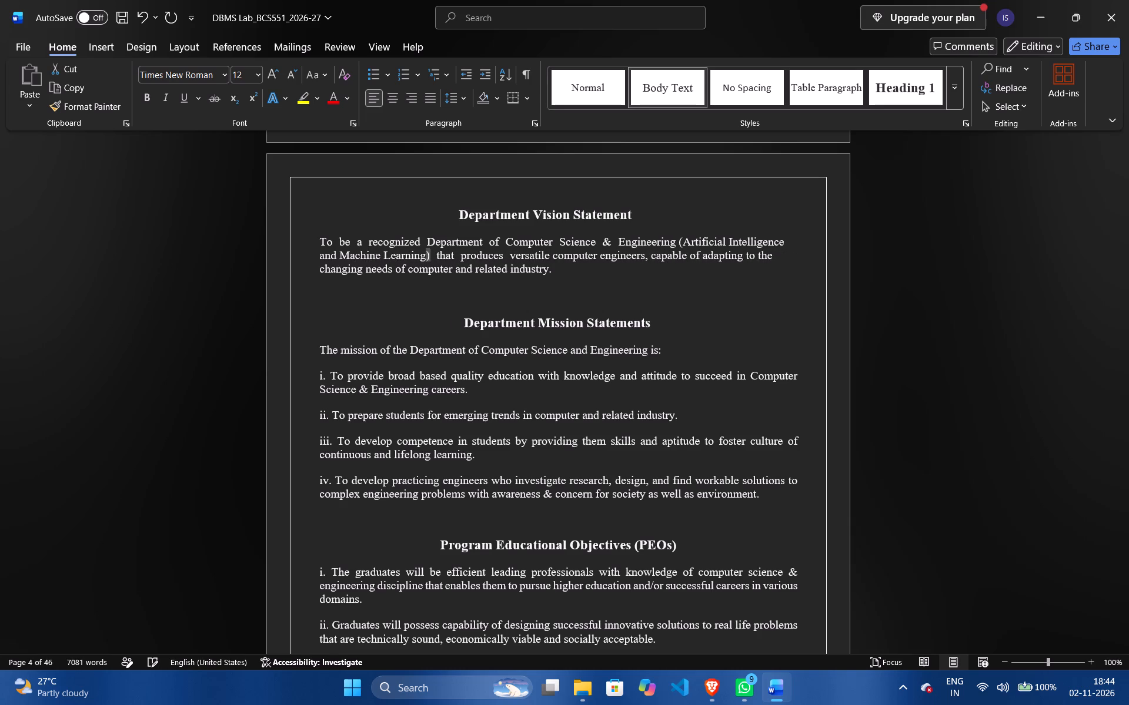
key("shift+Left")
key("shift+Left")
key("shift+Left")
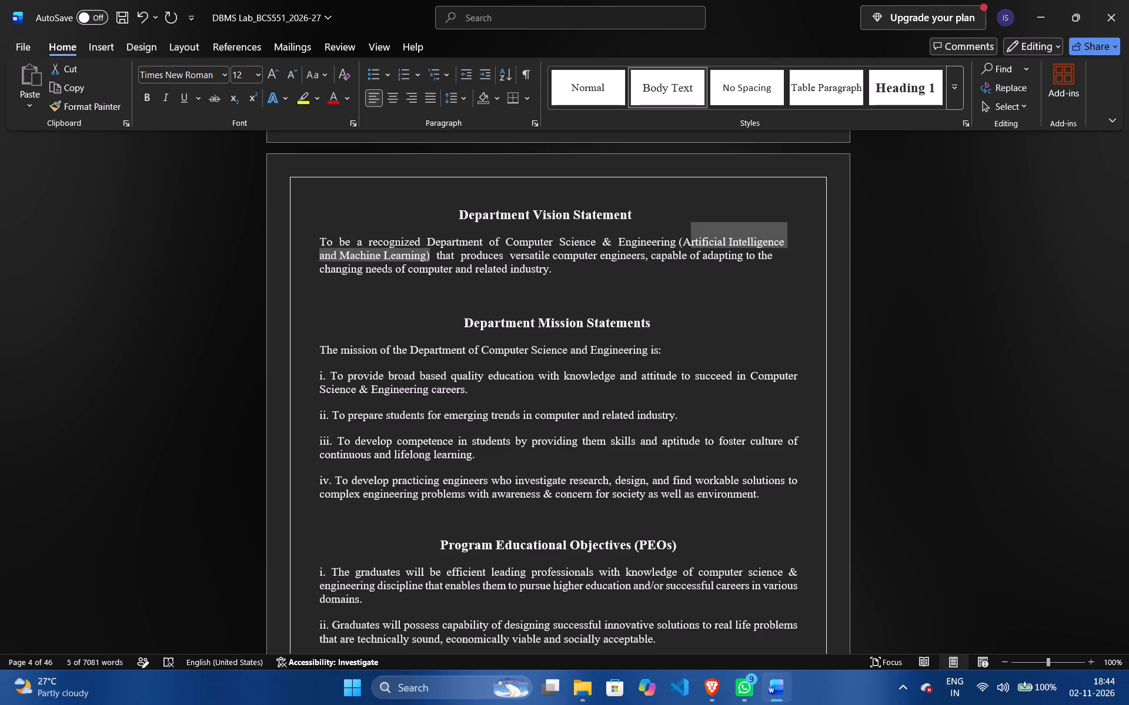
key("shift+Left")
key("shift+Left")
key("ctrl+c")
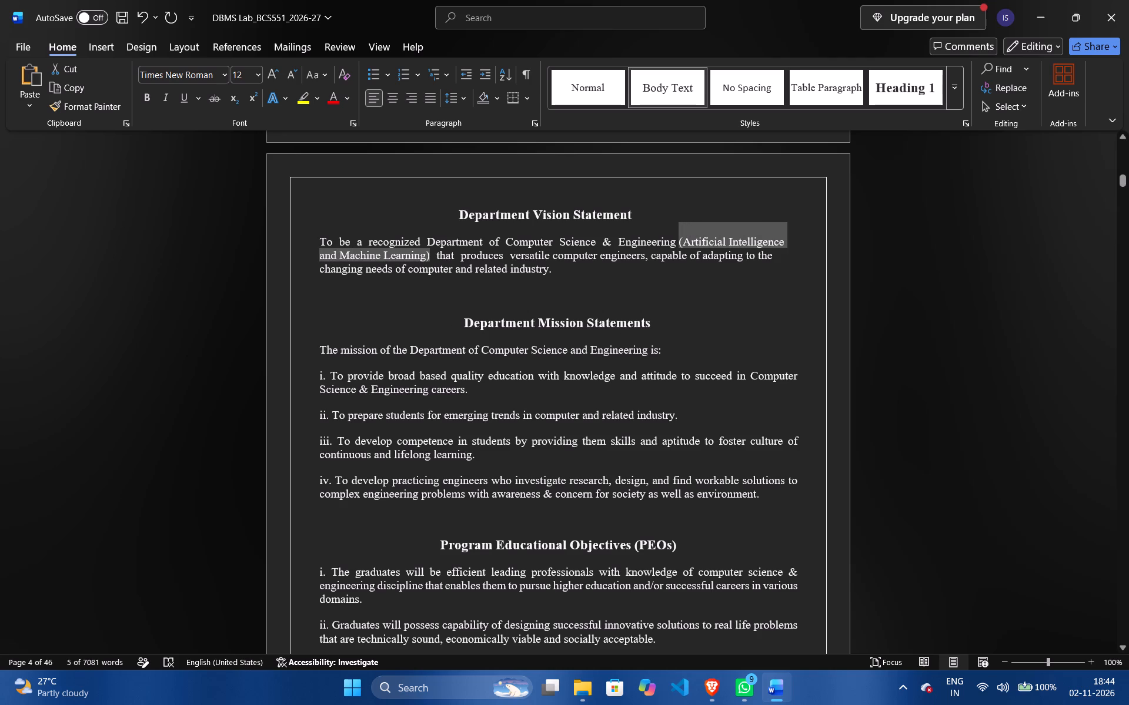
left_click(649, 352)
key("space")
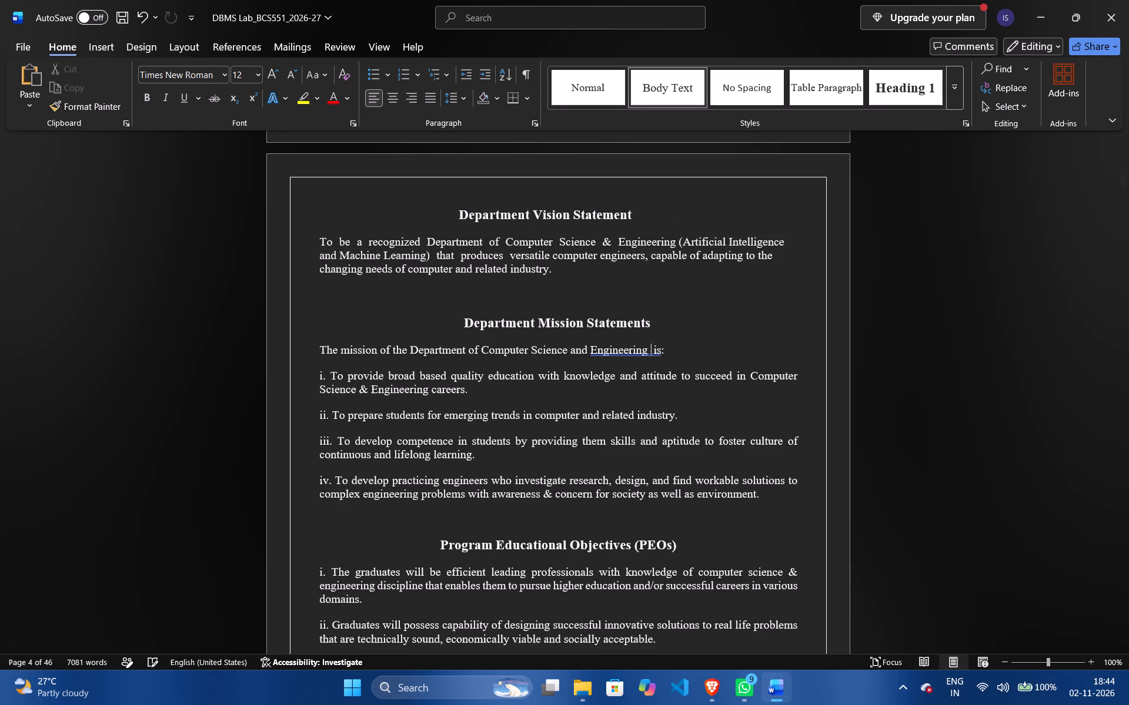
key("ctrl+v")
Paste the copied "(Artificial Intelligence and Machine Learning)" after "Computer Science & Engineering" in department mission statement i.
scroll(584, 381, "down", 1)
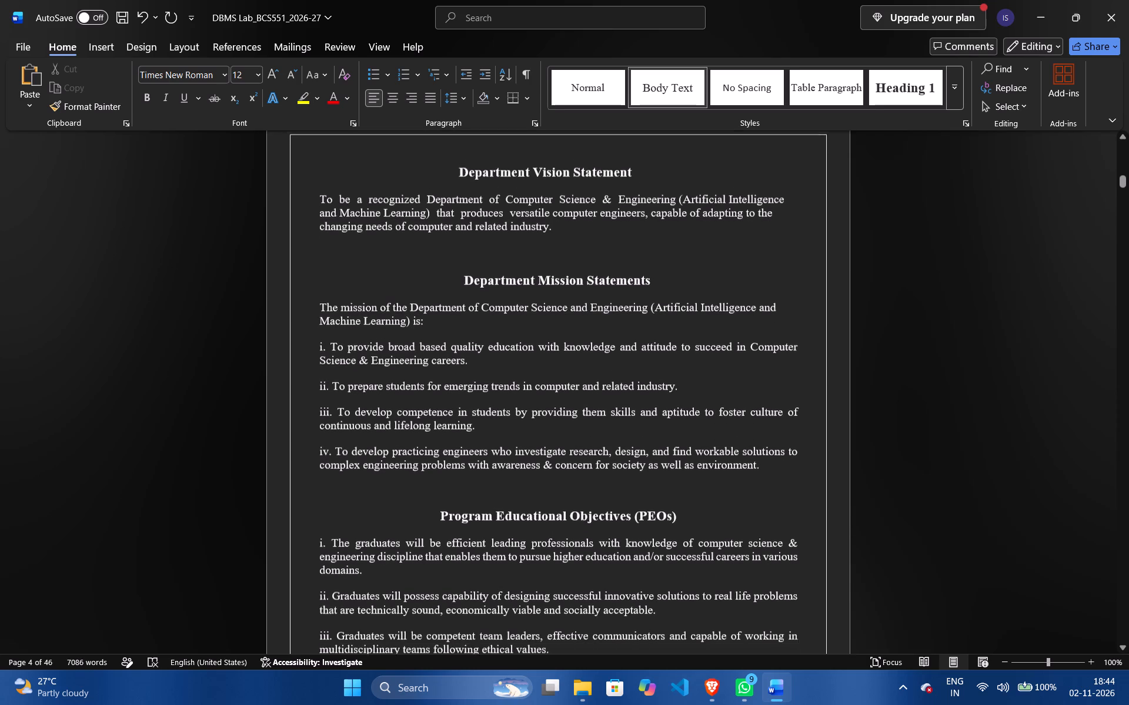
scroll(584, 381, "down", 1)
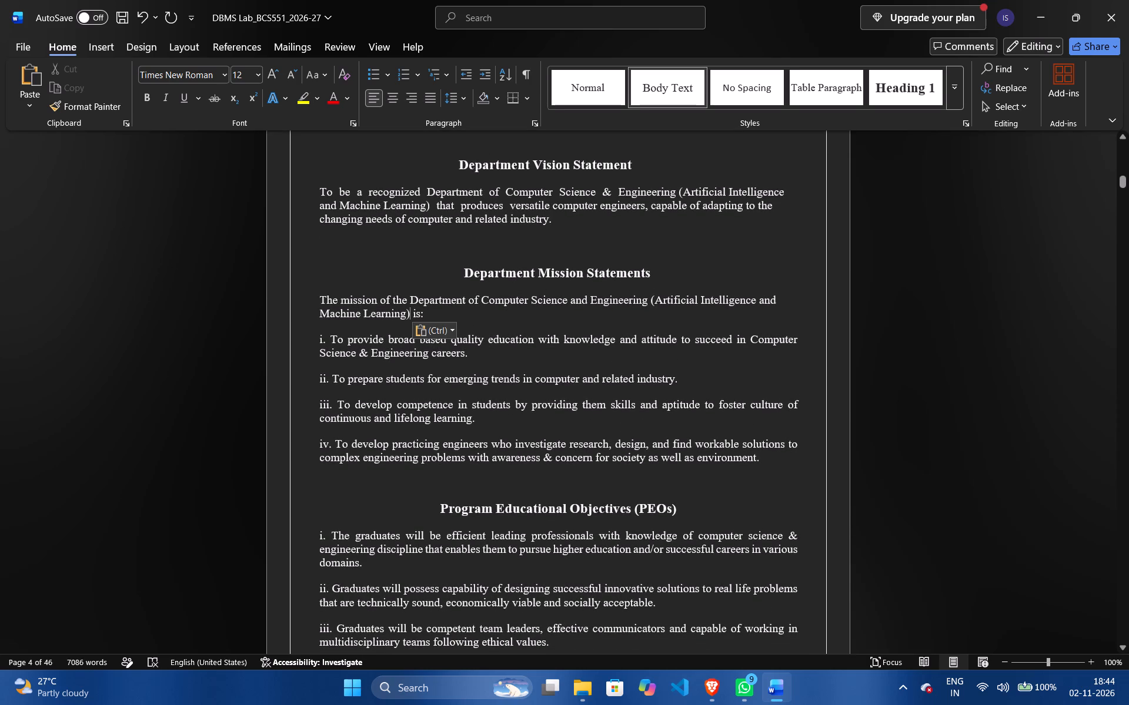
left_click(429, 353)
key("space")
key("ctrl+v")
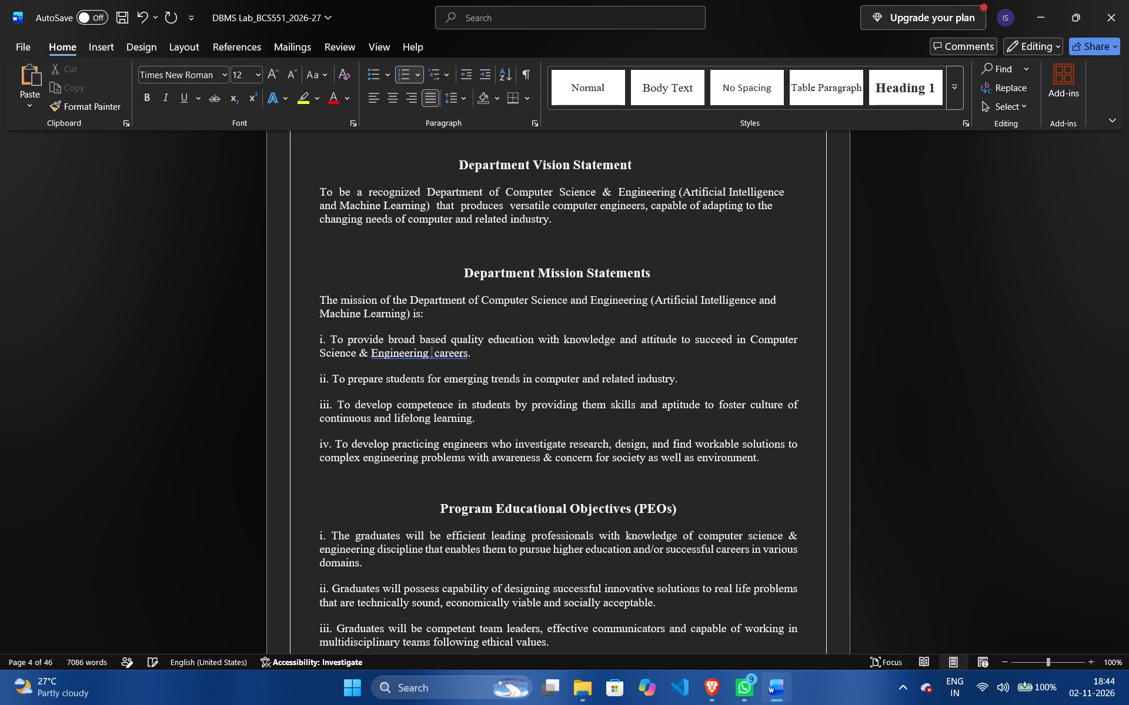
Paste the copied "(Artificial Intelligence and Machine Learning)" after "computer science & engineering" in Program Educational Objective i.
left_click(461, 397)
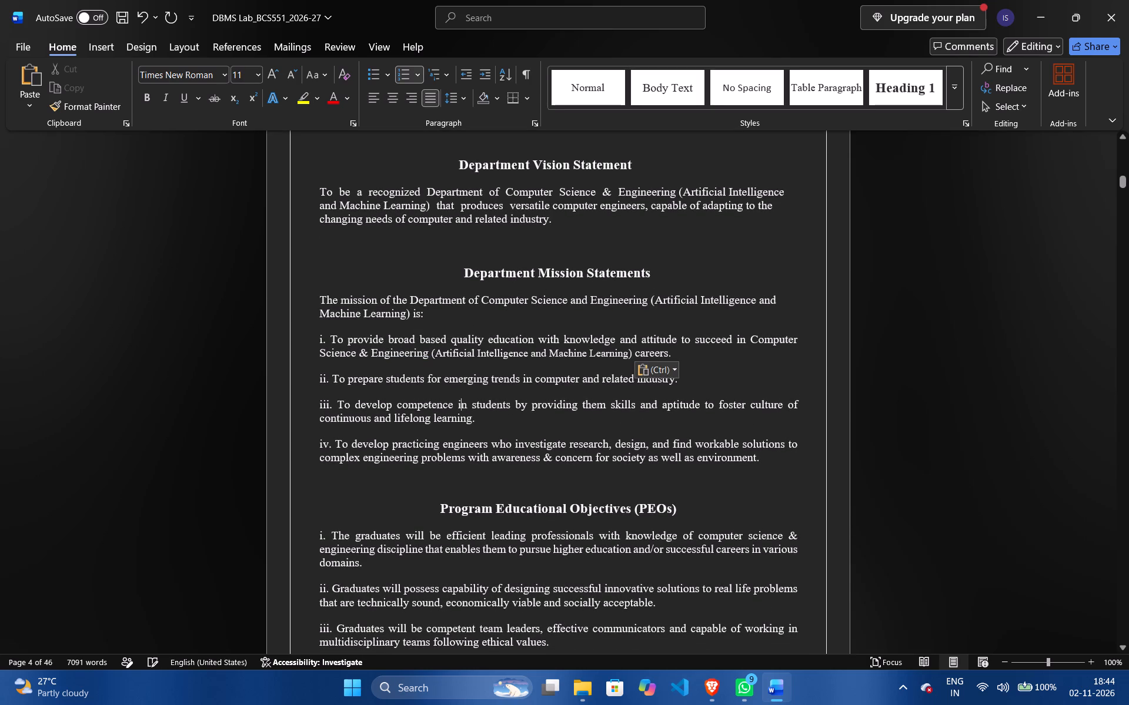
scroll(538, 440, "down", 1)
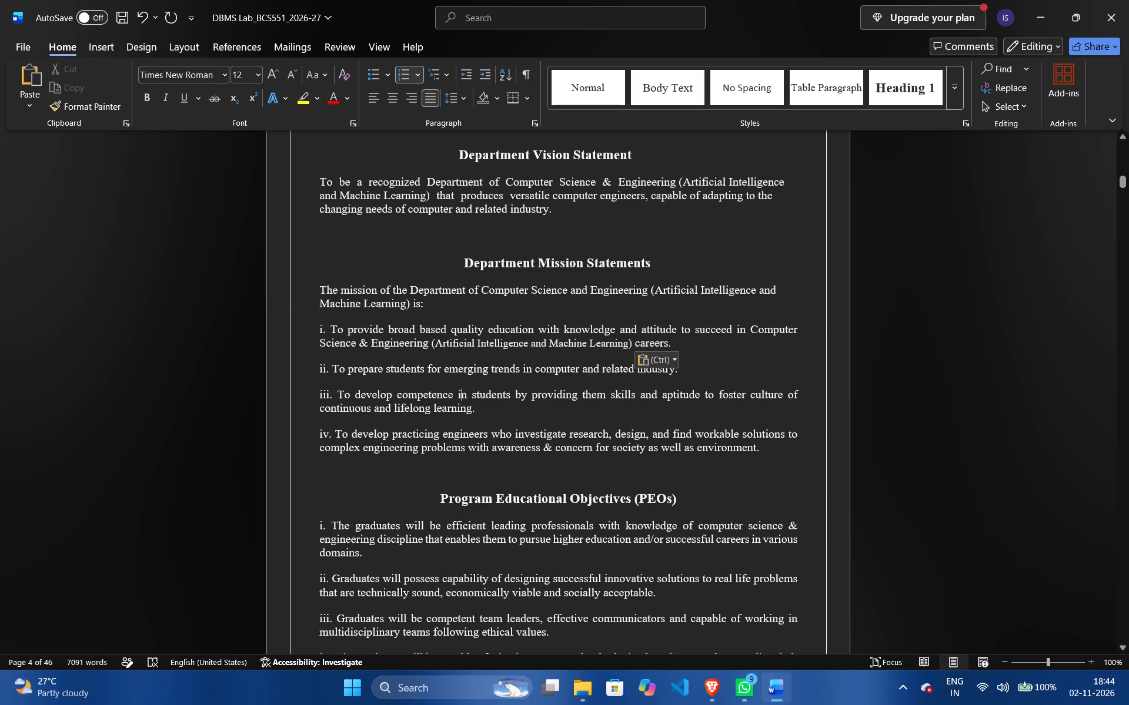
scroll(538, 440, "down", 1)
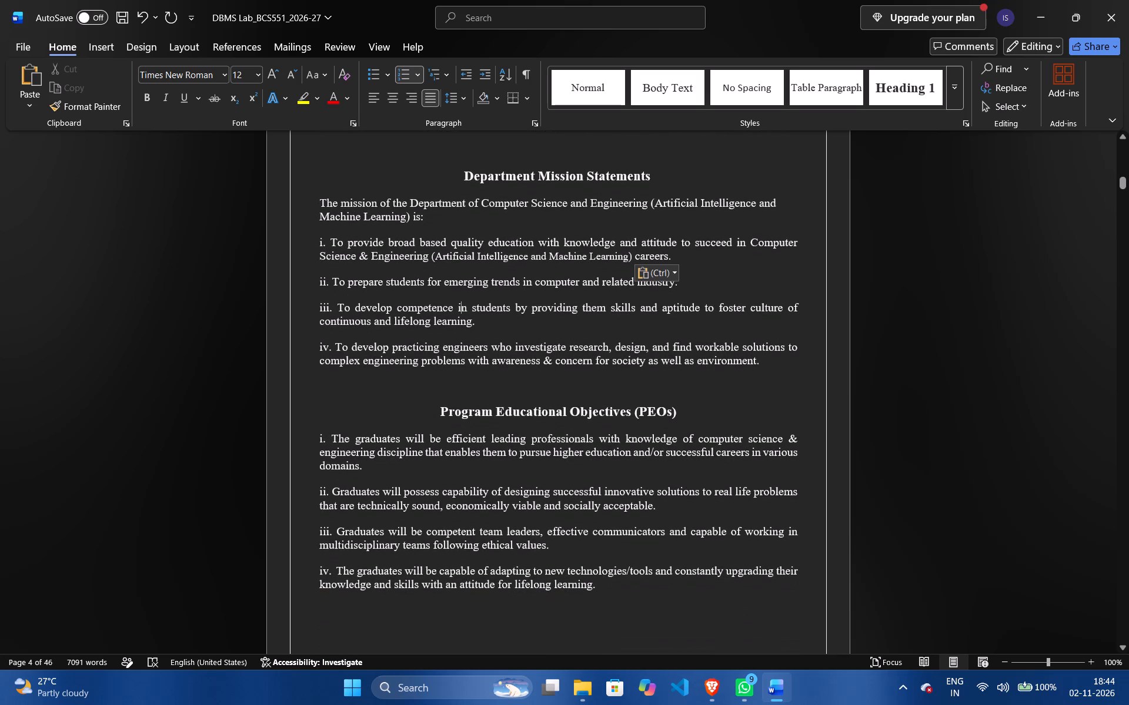
left_click(376, 456)
key("ctrl+v")
key("space")
Paste "(Artificial Intelligence and Machine Learning)" after "Computer Science and Engineering Department" in the introductory line of Department Program Outcomes (POs).
scroll(453, 442, "down", 1)
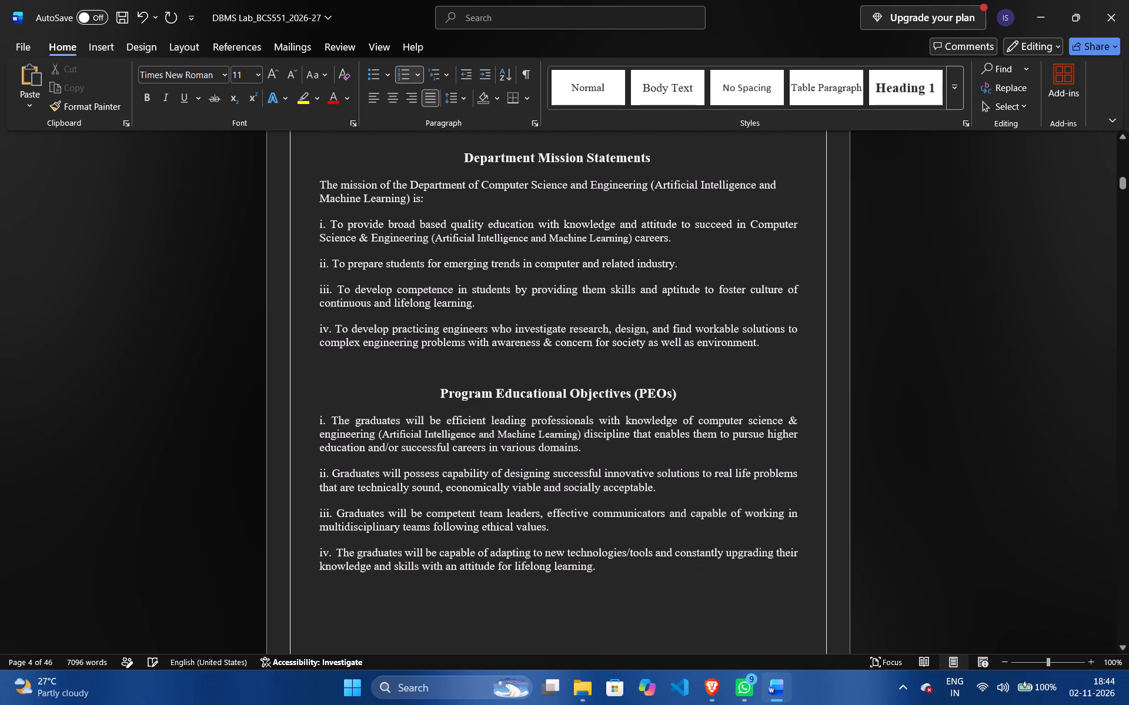
scroll(453, 442, "down", 1)
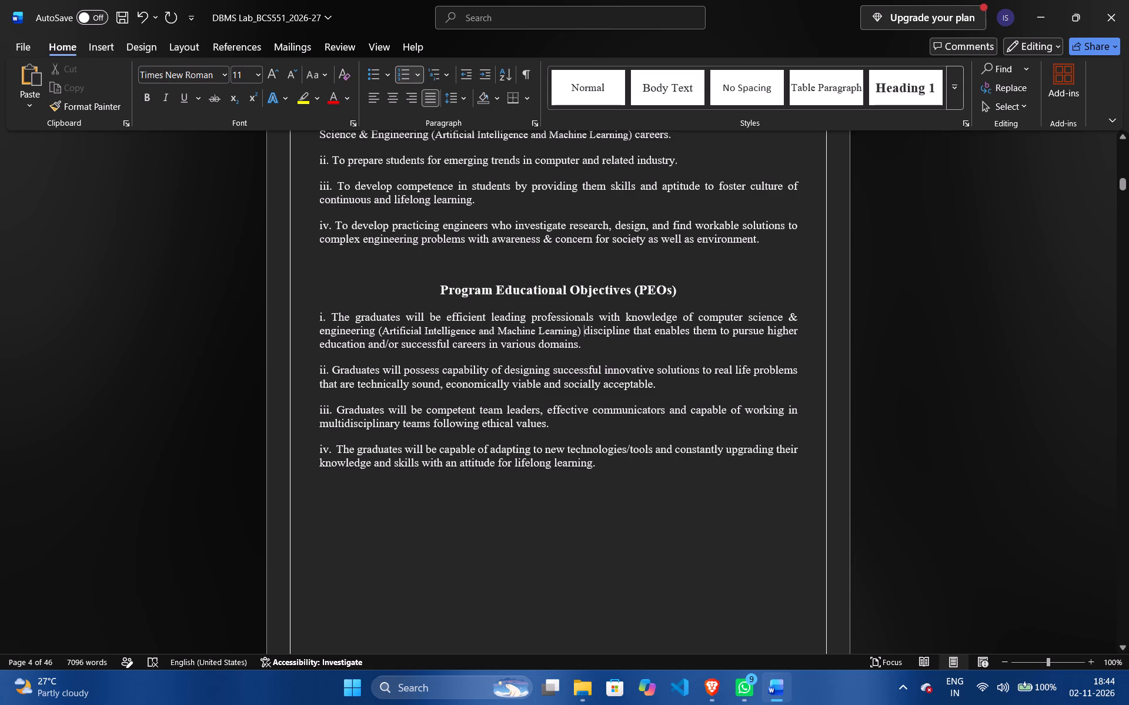
scroll(501, 468, "down", 3)
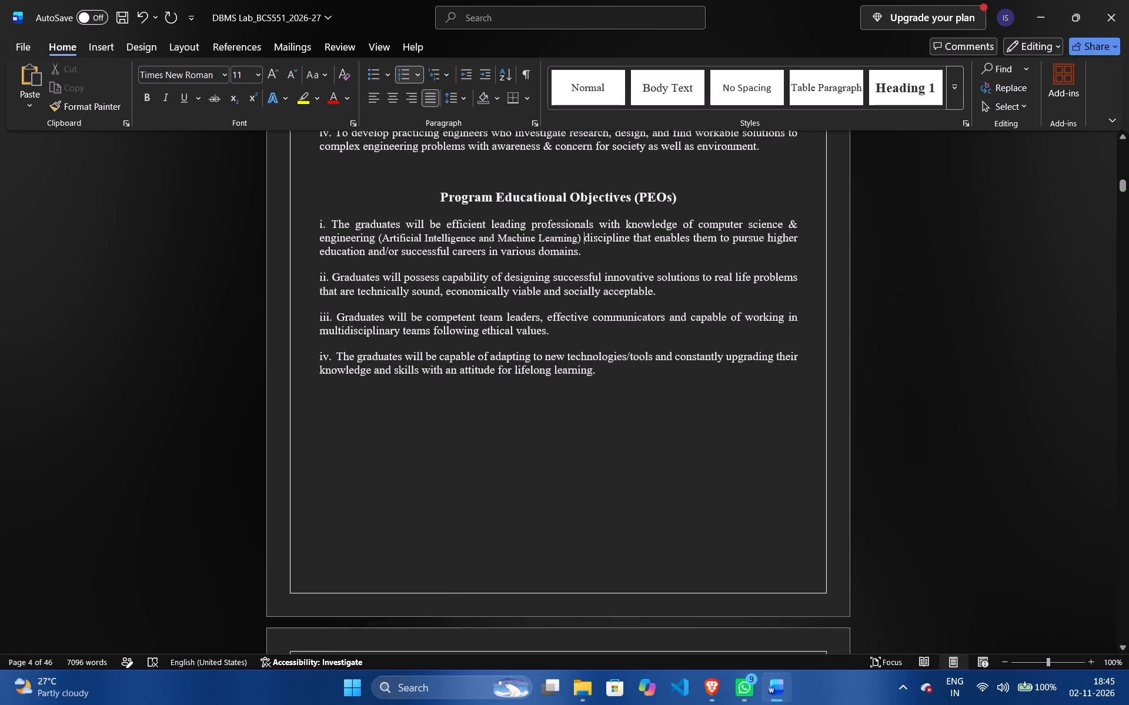
scroll(501, 468, "down", 2)
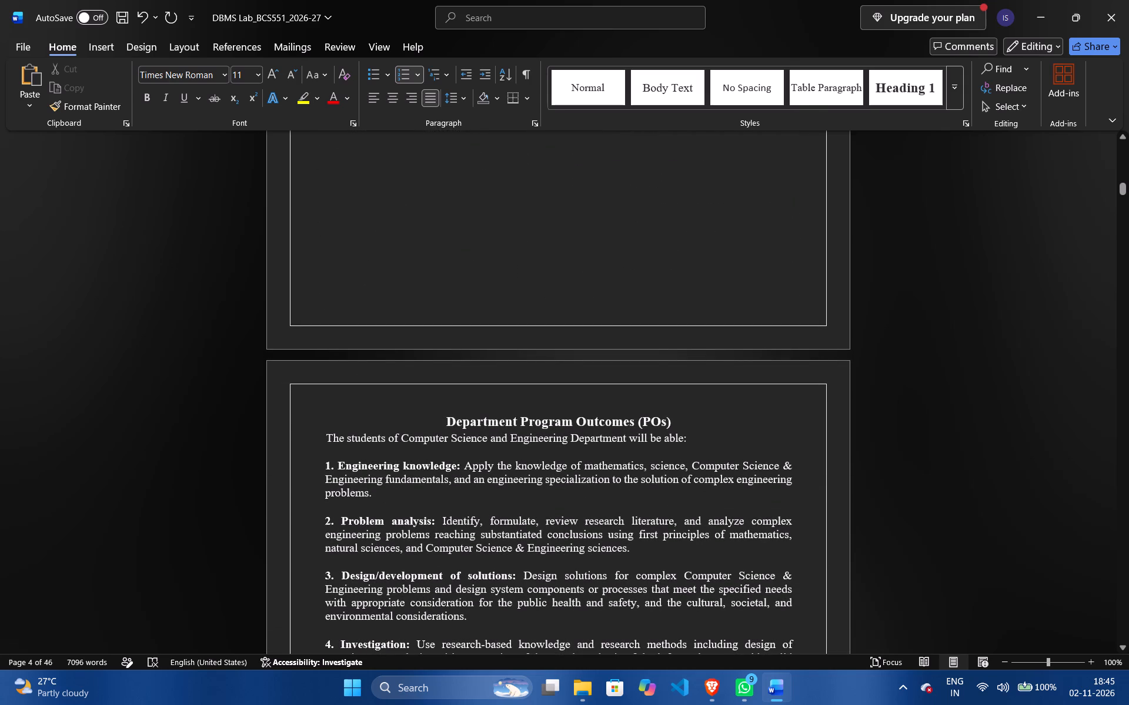
left_click(626, 438)
key("space")
key("ctrl+v")
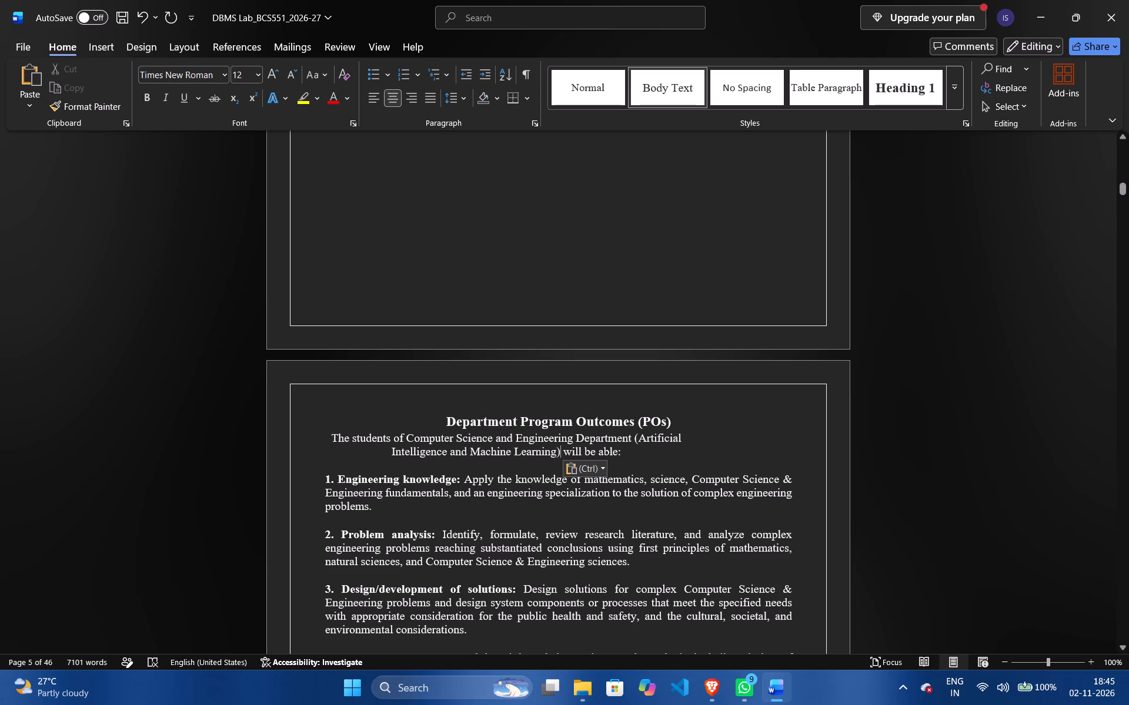
Left-align the introductory line below the Department Program Outcomes (POs) heading.
triple_click(632, 456)
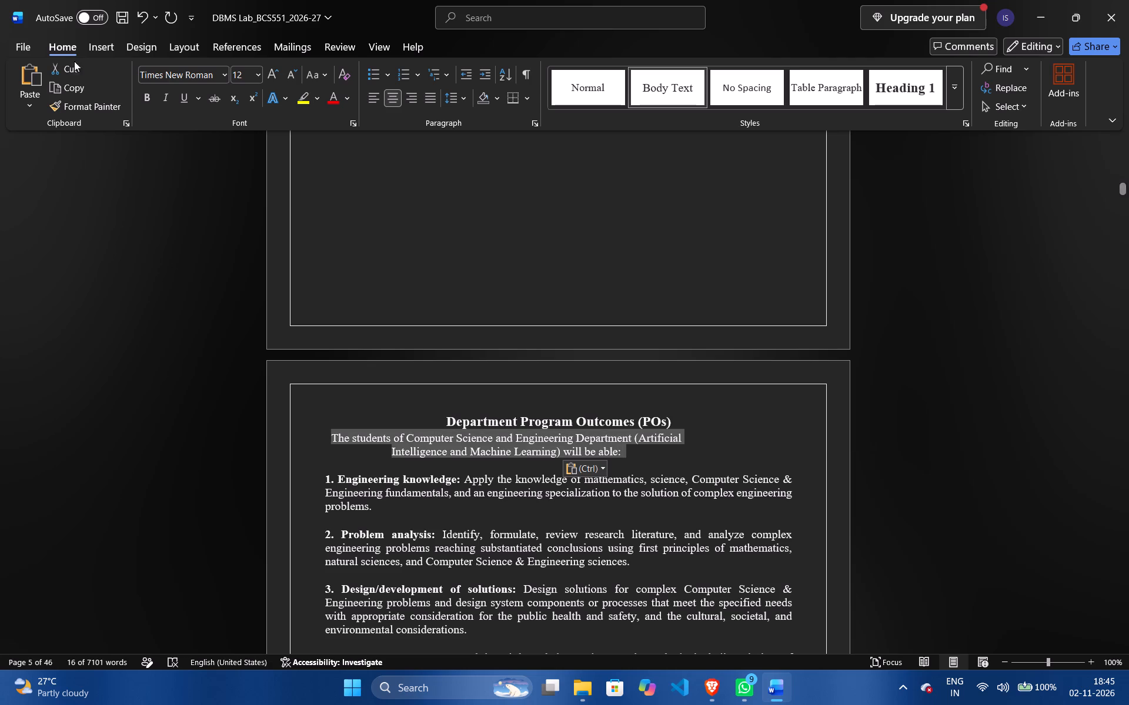
left_click(378, 96)
Paste "(Artificial Intelligence and Machine Learning)" after "Computer Science & Engineering" in program outcome 1, Engineering knowledge.
scroll(378, 96, "down", 2)
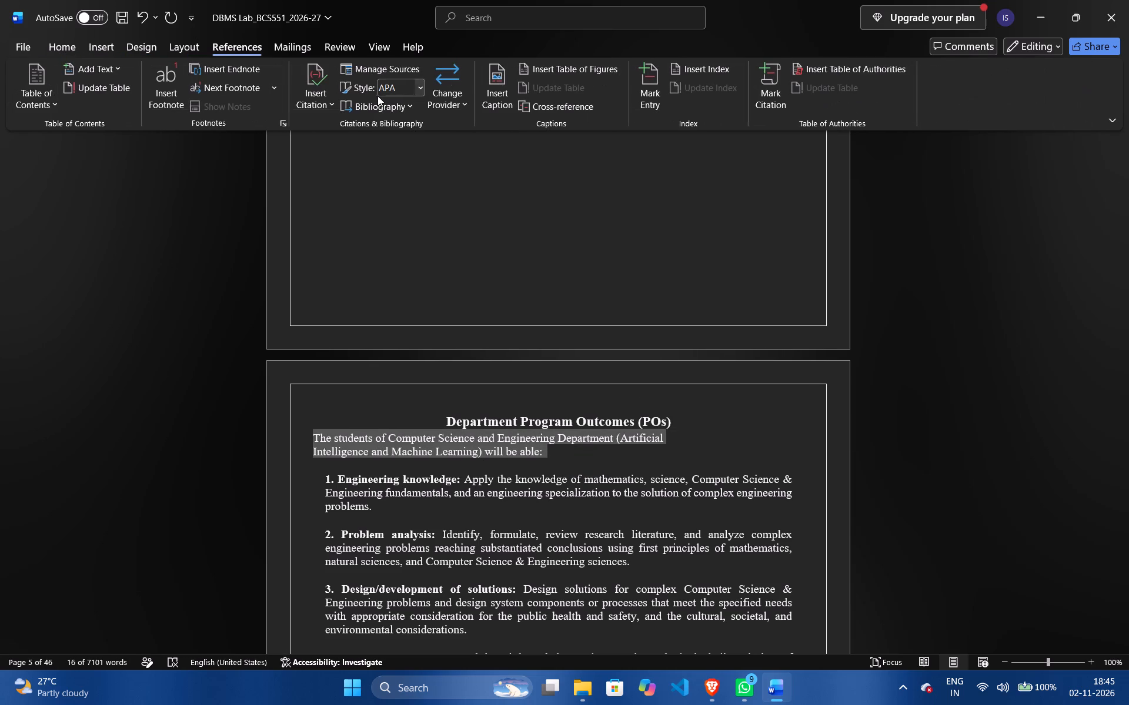
scroll(465, 334, "down", 2)
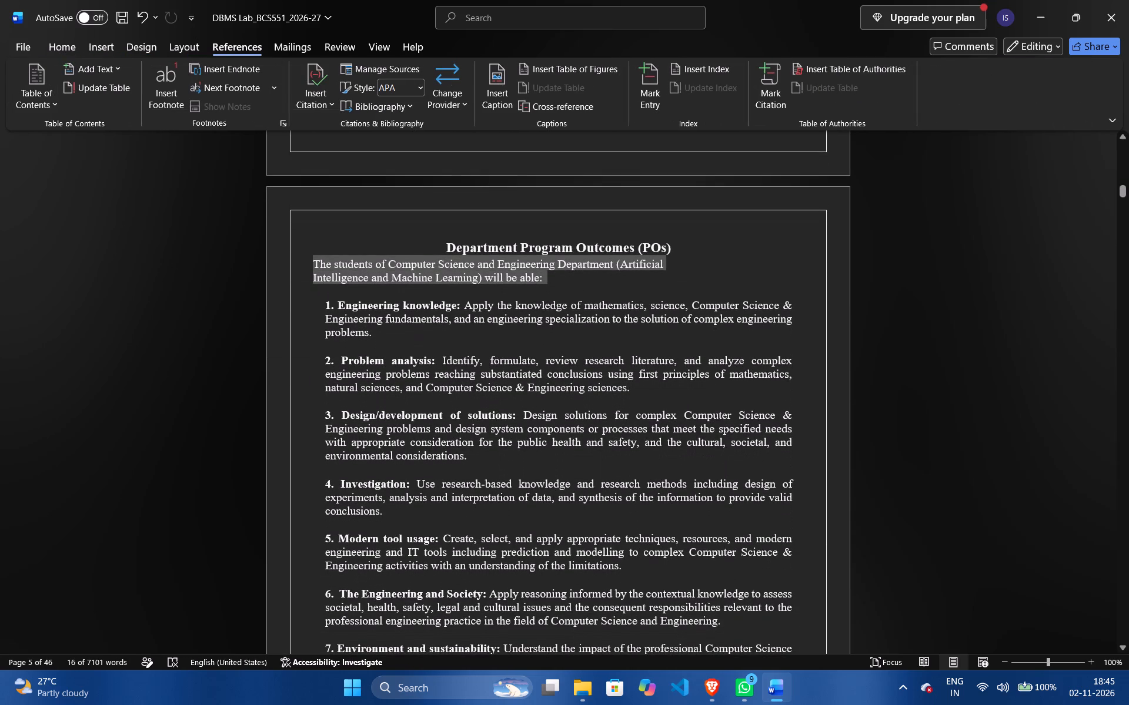
left_click(383, 321)
key("space")
key("ctrl+v")
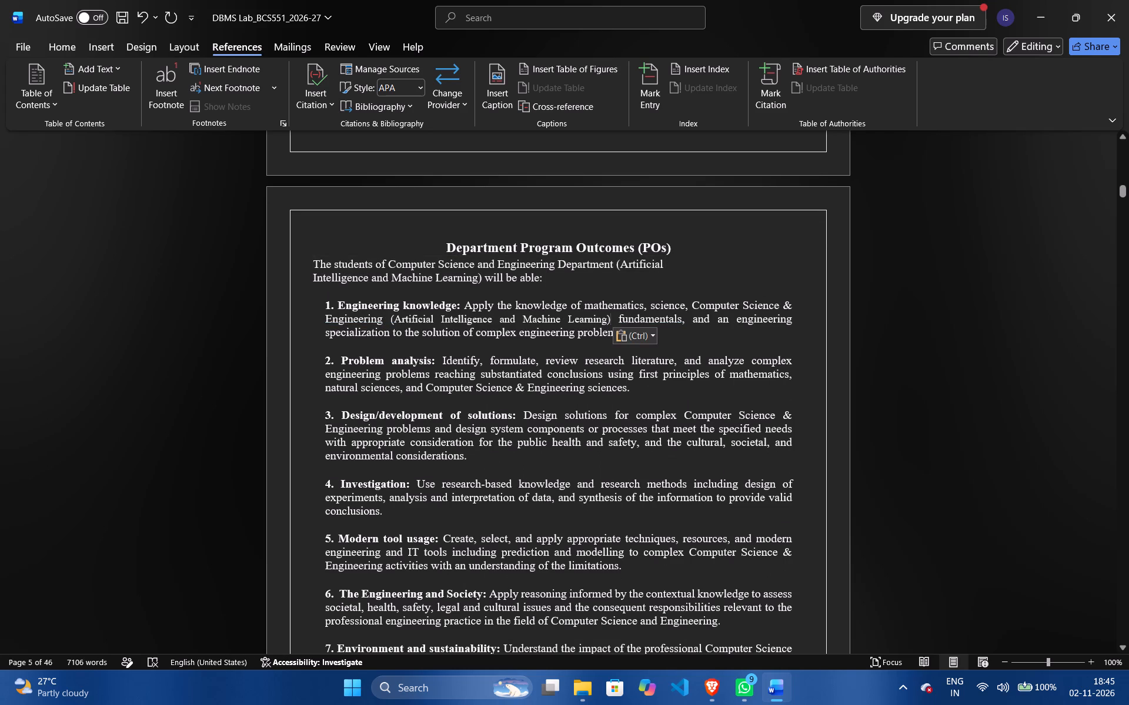
Paste "(Artificial Intelligence and Machine Learning)" after "Computer Science & Engineering" in program outcome 2, Problem analysis.
scroll(575, 385, "down", 1)
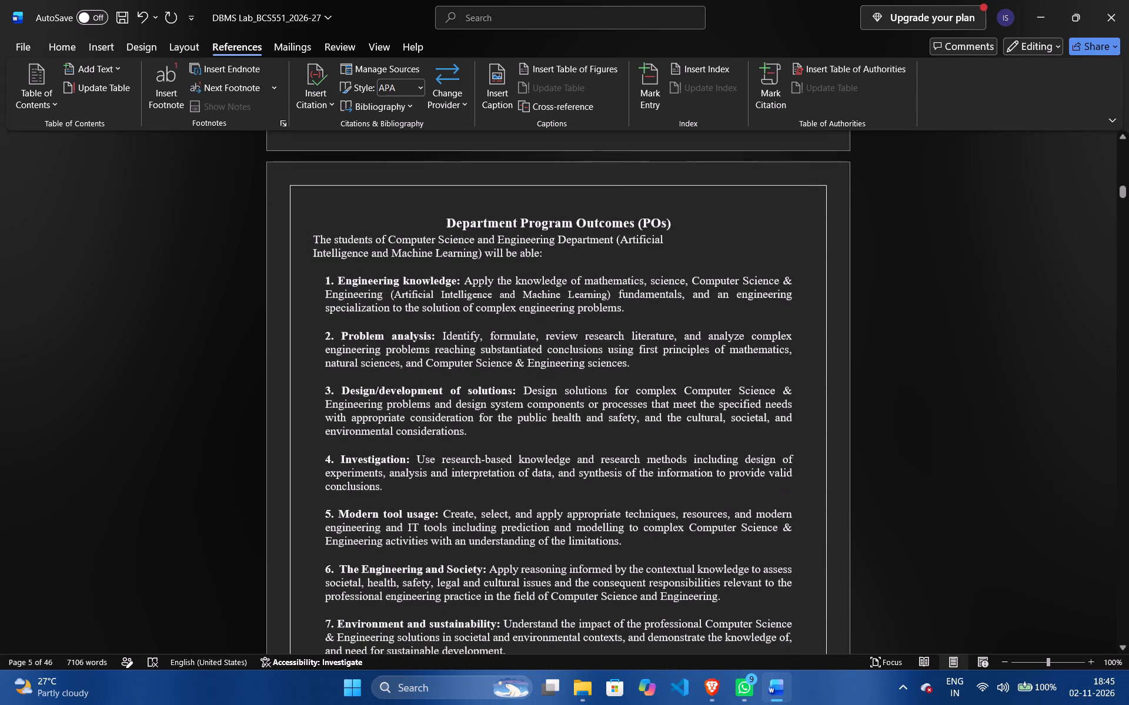
left_click(586, 362)
key("ctrl+v")
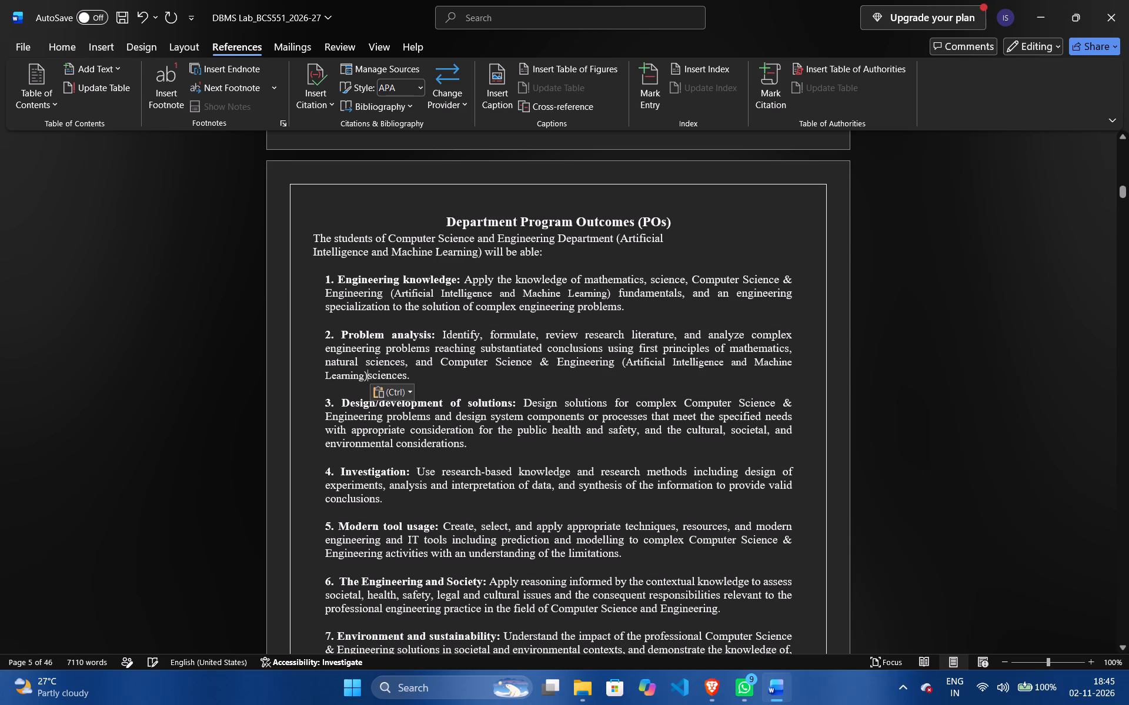
key("space")
Paste "(Artificial Intelligence and Machine Learning)" after "Computer Science & Engineering" in program outcome 3, Design/development of solutions.
scroll(586, 362, "down", 1)
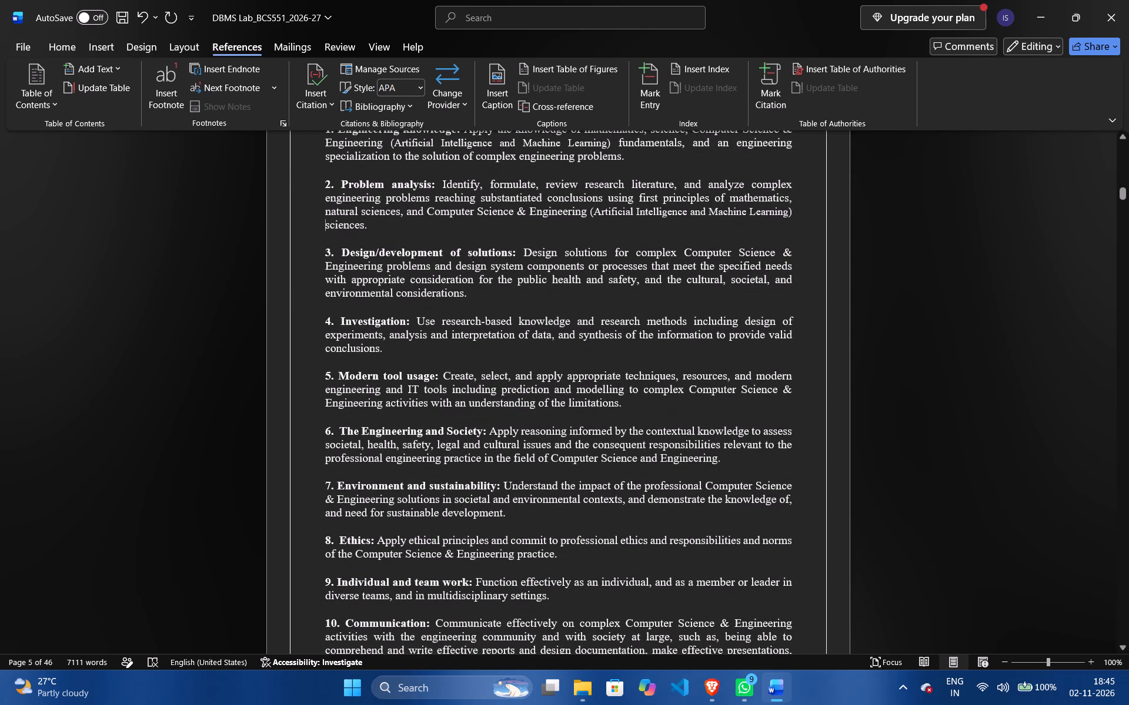
left_click(385, 265)
key("Left")
key("space")
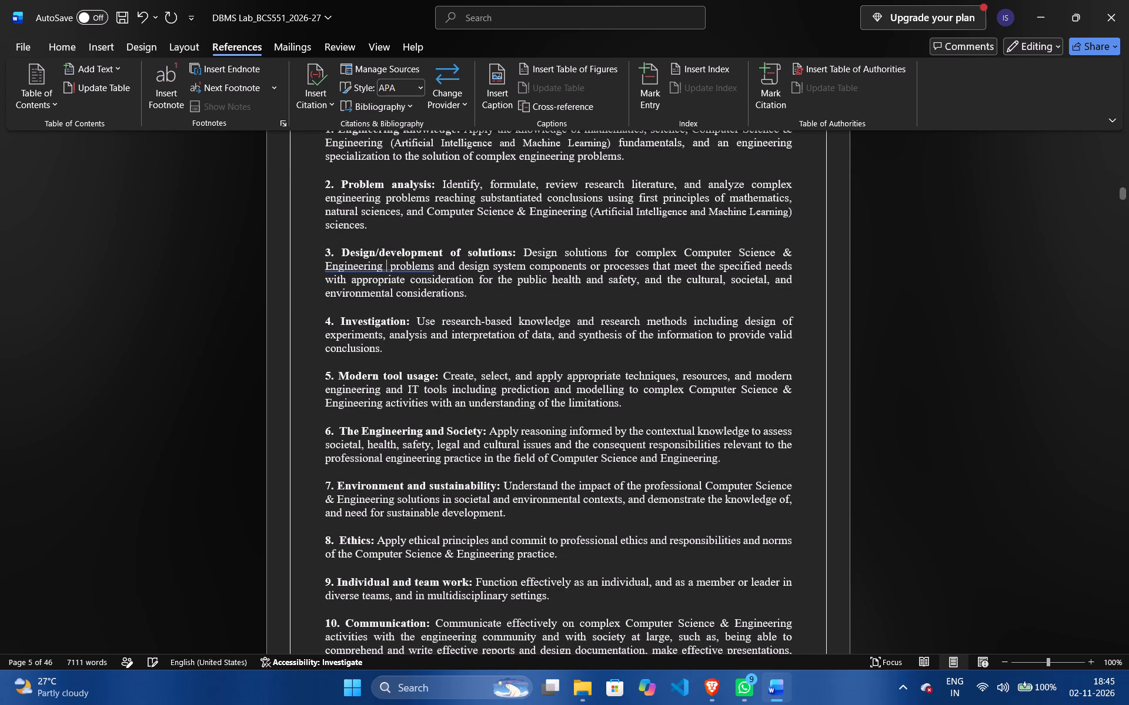
key("ctrl+v")
left_click(385, 265)
Paste "(Artificial Intelligence and Machine Learning)" after "Computer Science & Engineering" in program outcome 5, Modern tool usage.
scroll(473, 350, "down", 1)
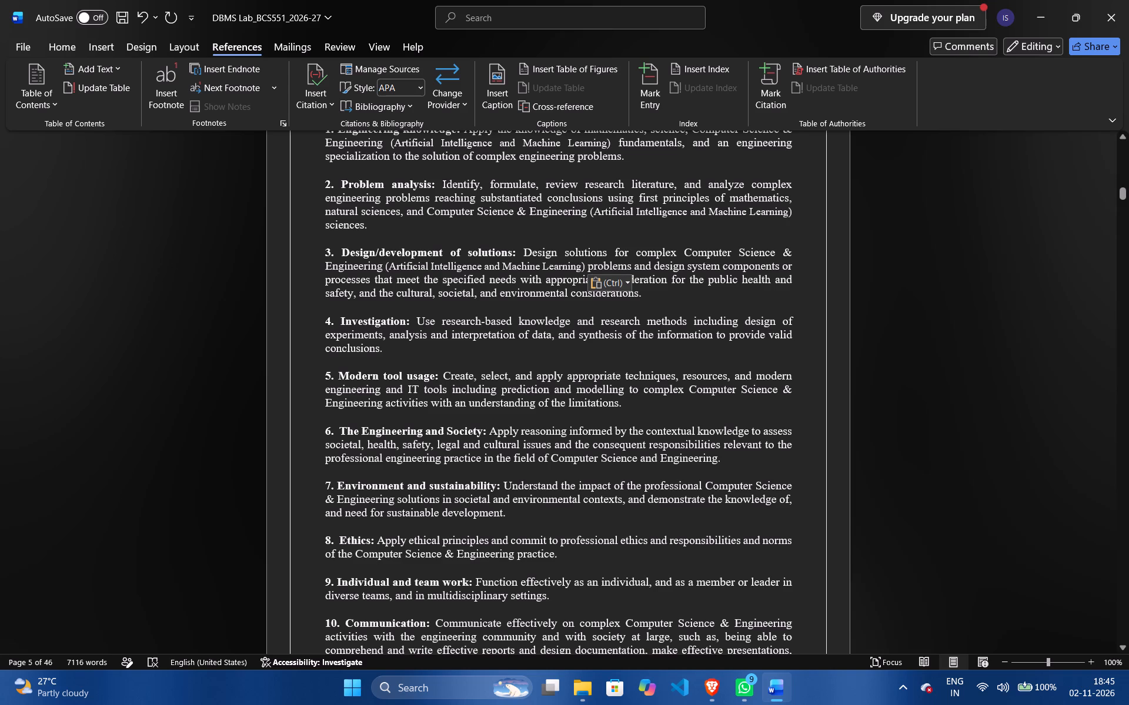
scroll(473, 350, "down", 1)
scroll(614, 372, "down", 1)
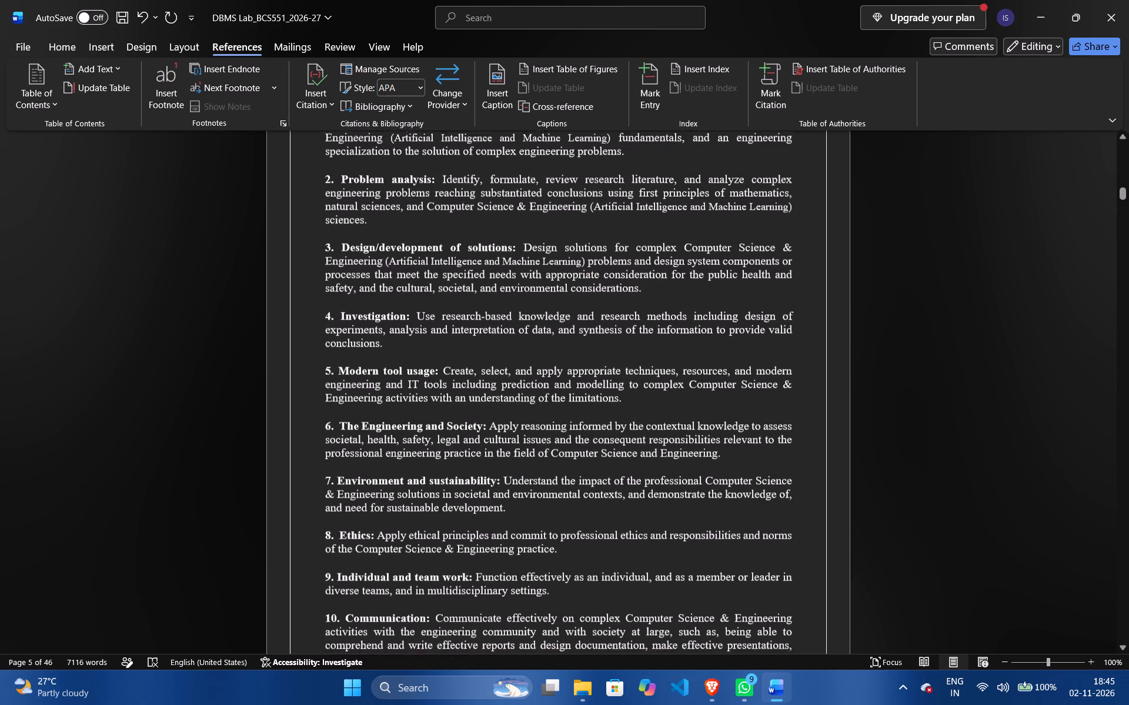
scroll(614, 372, "down", 1)
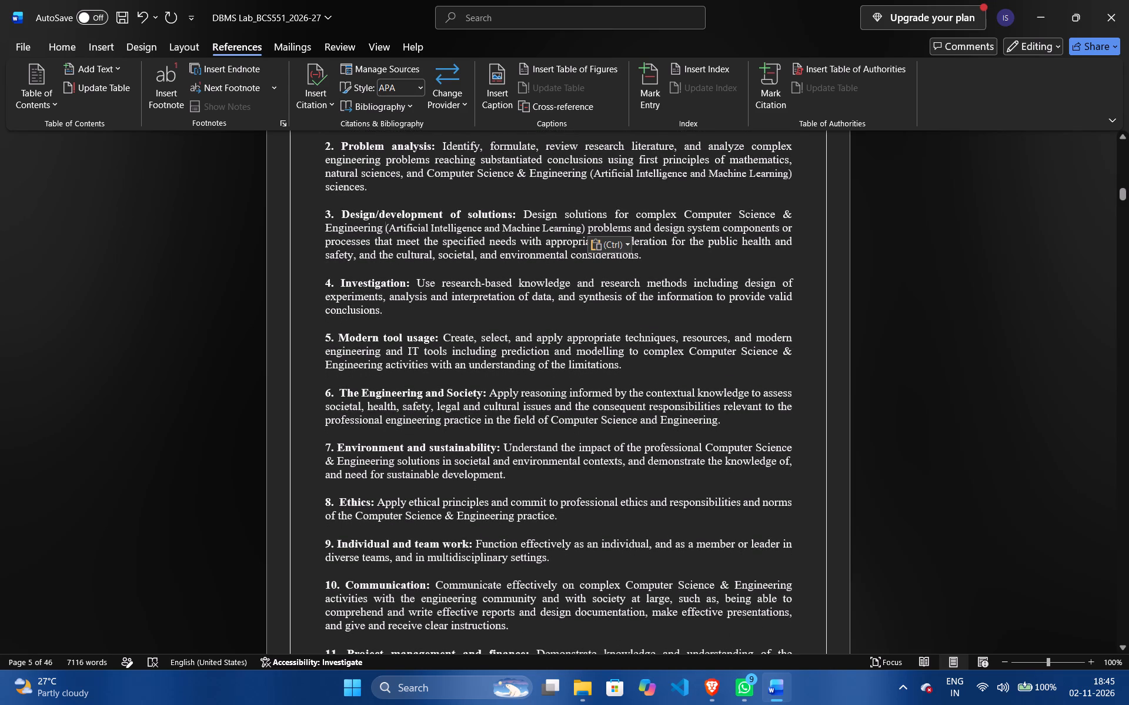
left_click(385, 364)
key("Left")
key("space")
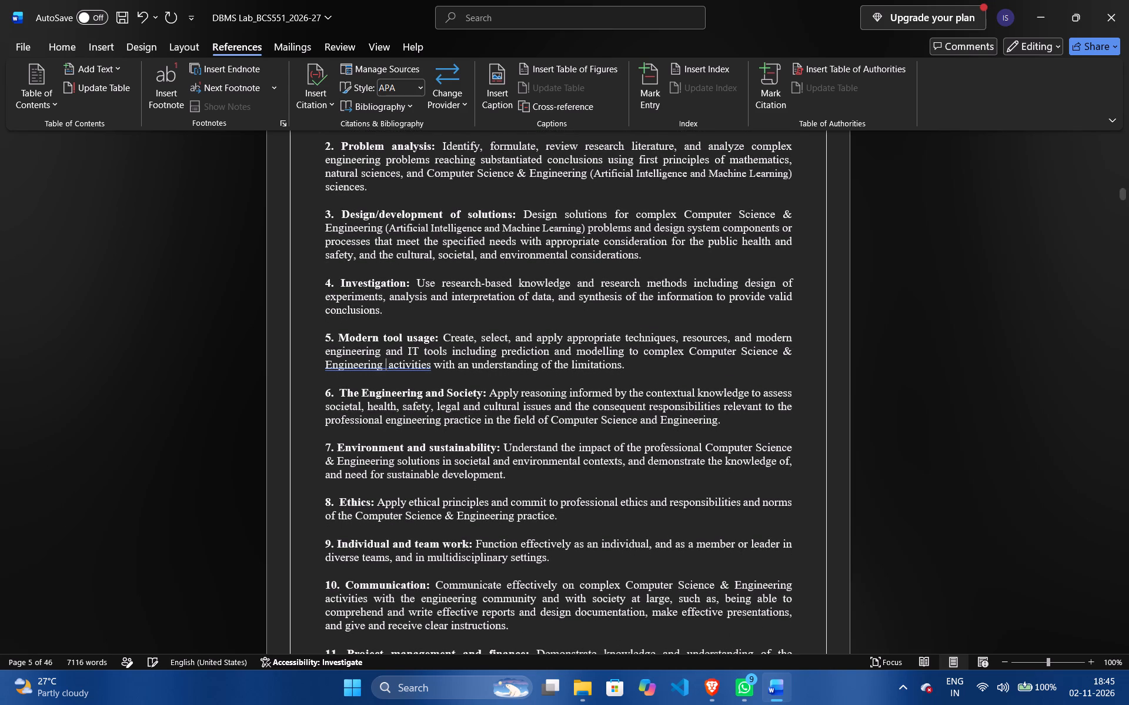
key("ctrl+v")
Paste "(Artificial Intelligence and Machine Learning)" after "Computer Science and Engineering" in program outcome 6, The Engineering and Society.
scroll(429, 405, "down", 1)
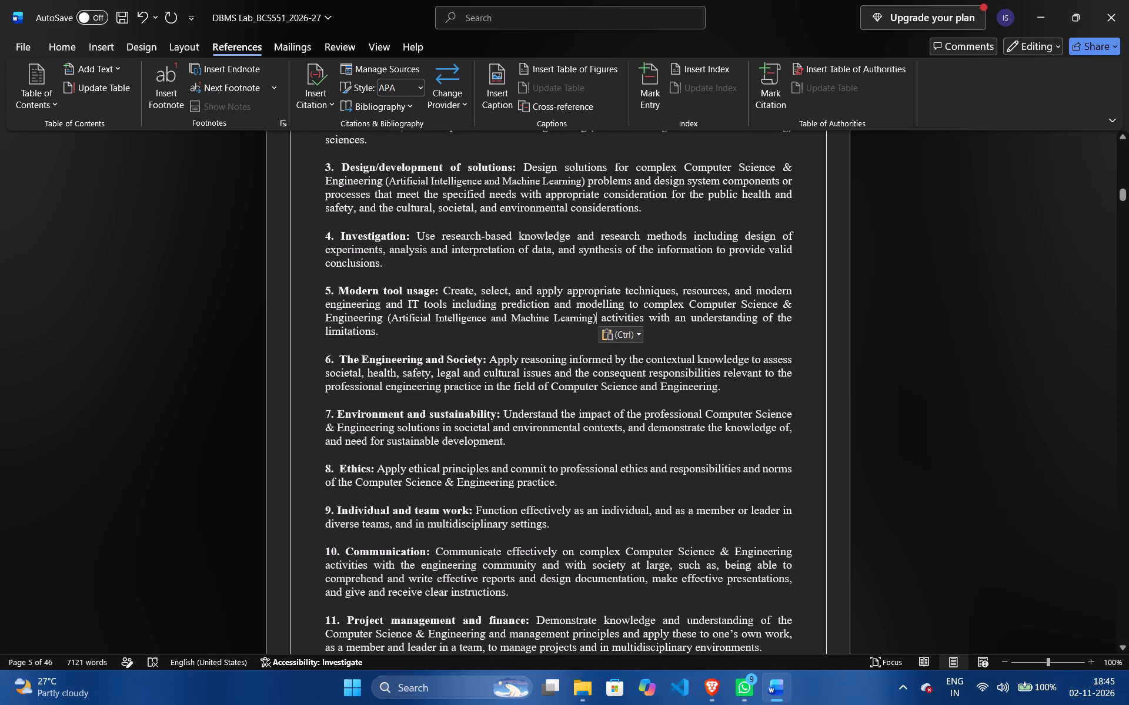
left_click(717, 384)
key("space")
key("ctrl+v")
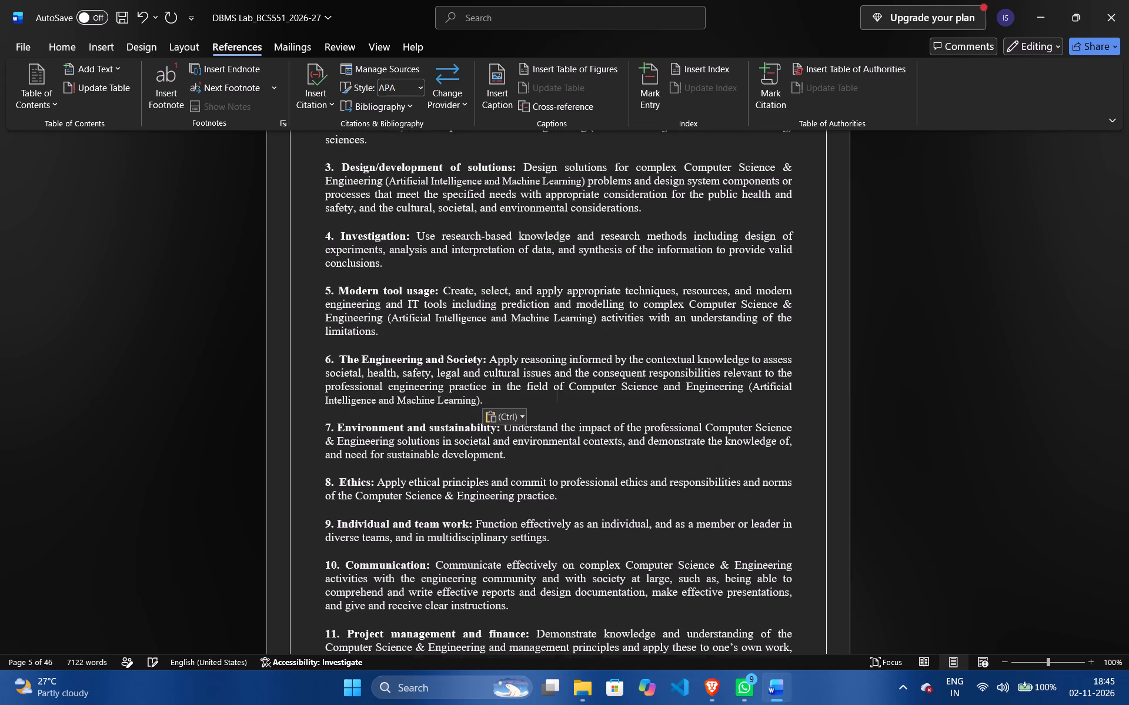
Paste "(Artificial Intelligence and Machine Learning)" after "Computer Science & Engineering" in program outcome 7, Environment and sustainability.
scroll(717, 384, "down", 1)
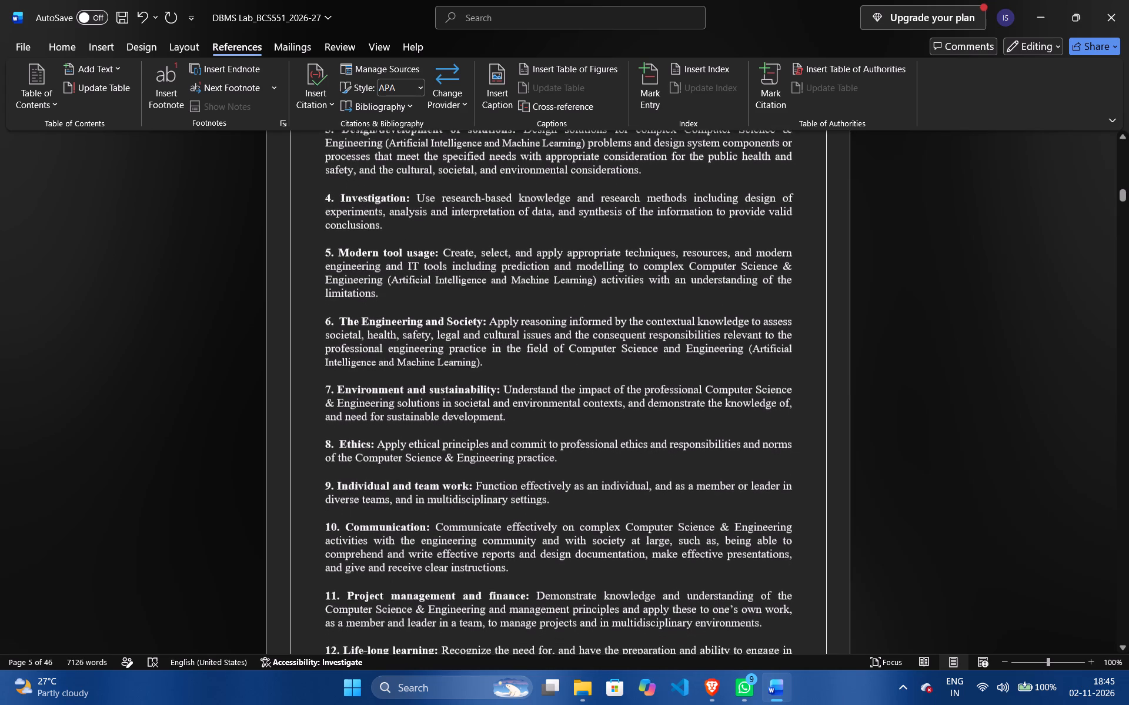
scroll(717, 384, "down", 1)
left_click(398, 377)
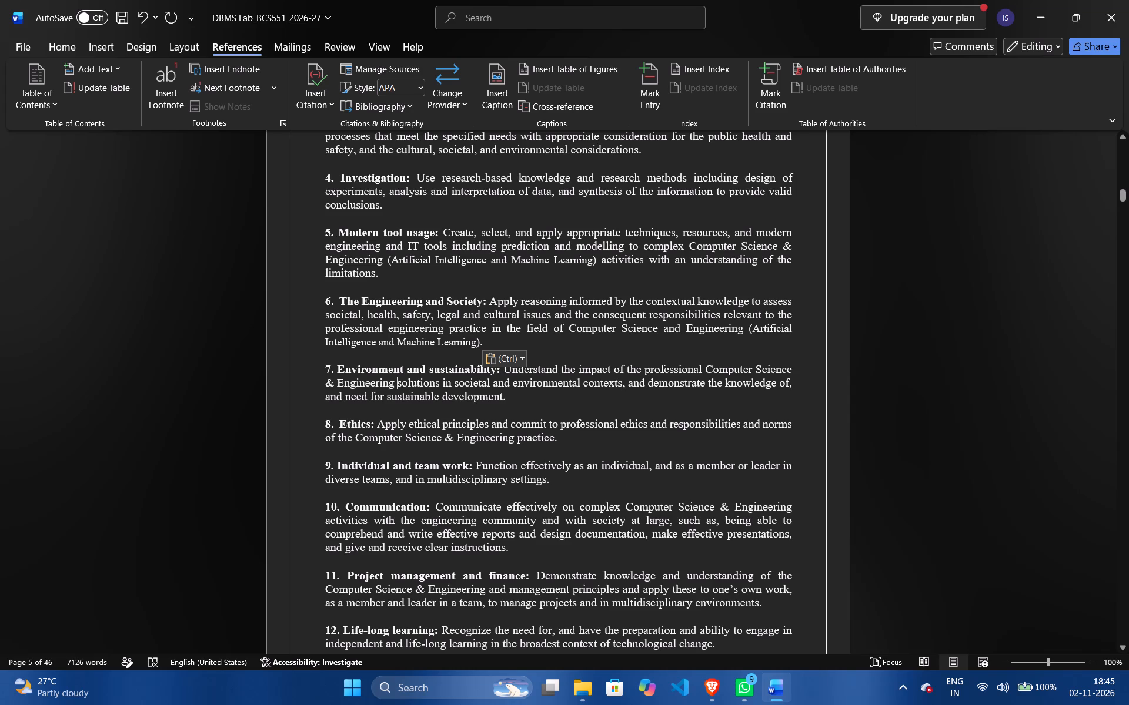
key("Left")
key("space")
key("ctrl+v")
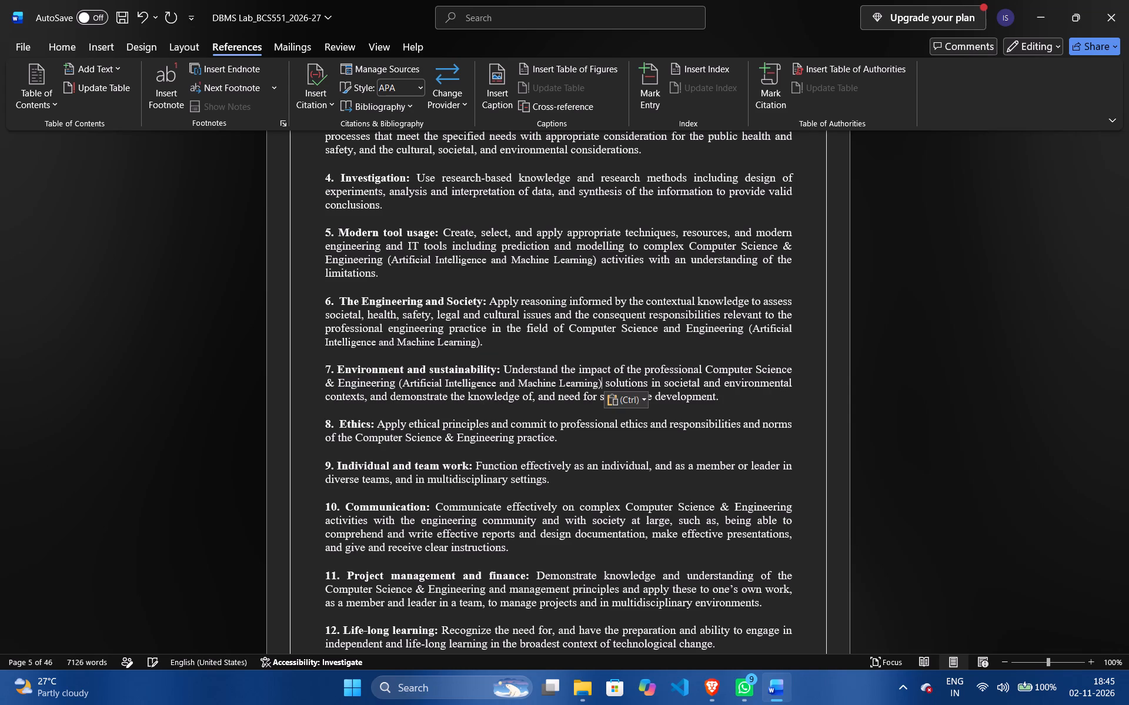
Paste "(Artificial Intelligence and Machine Learning)" after "Computer Science & Engineering" in program outcome 8, Ethics.
scroll(398, 377, "down", 1)
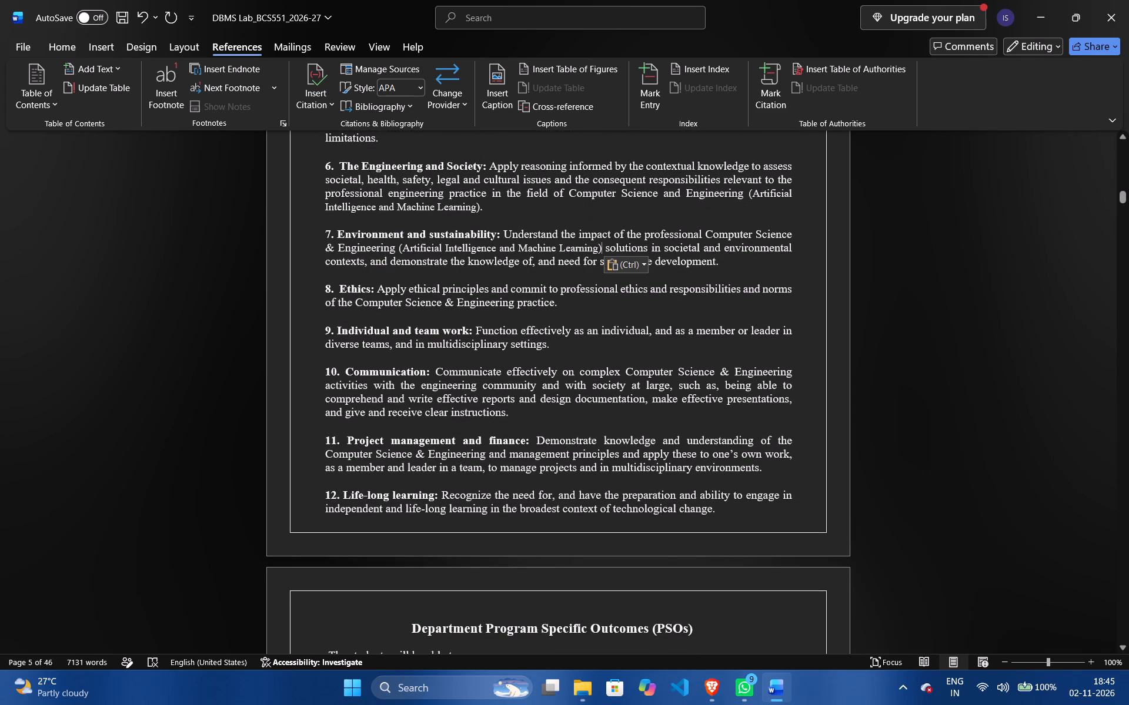
left_click(510, 303)
key("Right")
key("space")
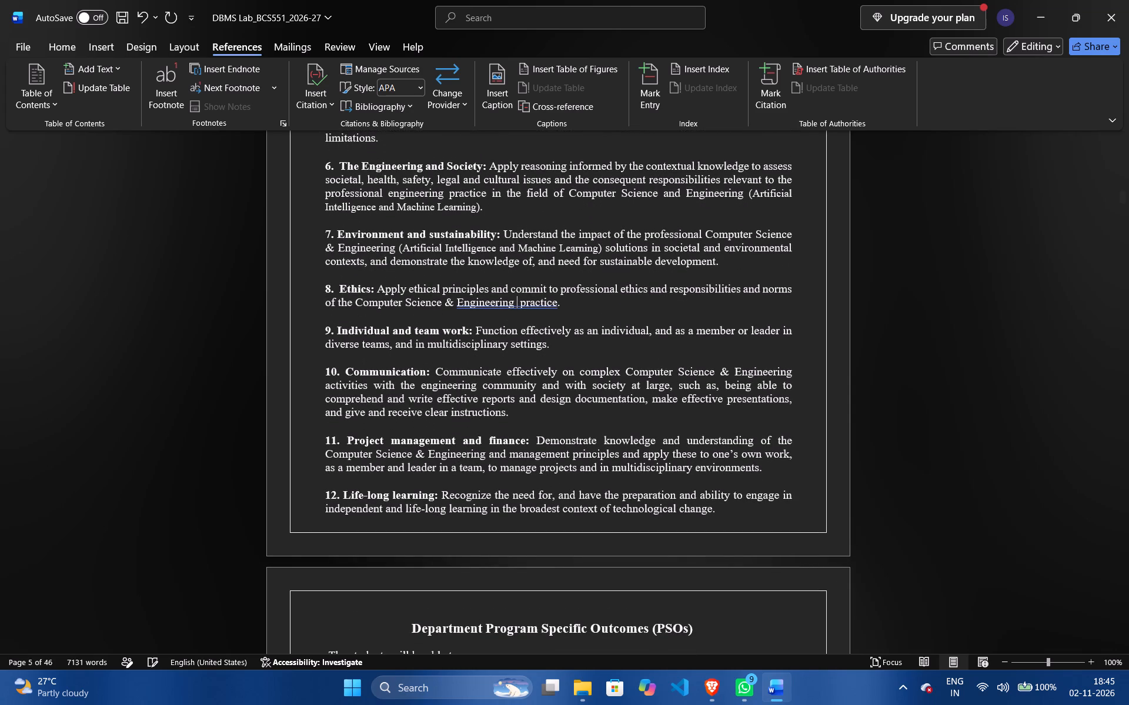
key("ctrl+v")
Paste "(Artificial Intelligence and Machine Learning)" after "Computer Science & Engineering" in program outcome 10, Communication.
scroll(510, 303, "down", 1)
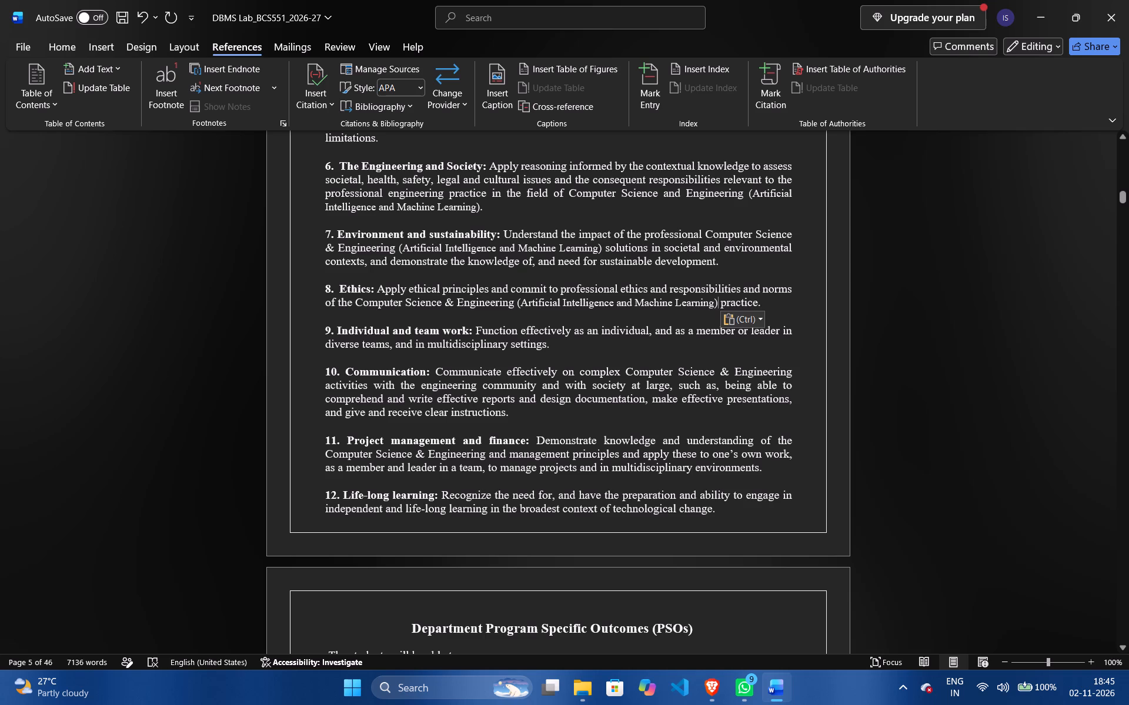
scroll(630, 354, "down", 1)
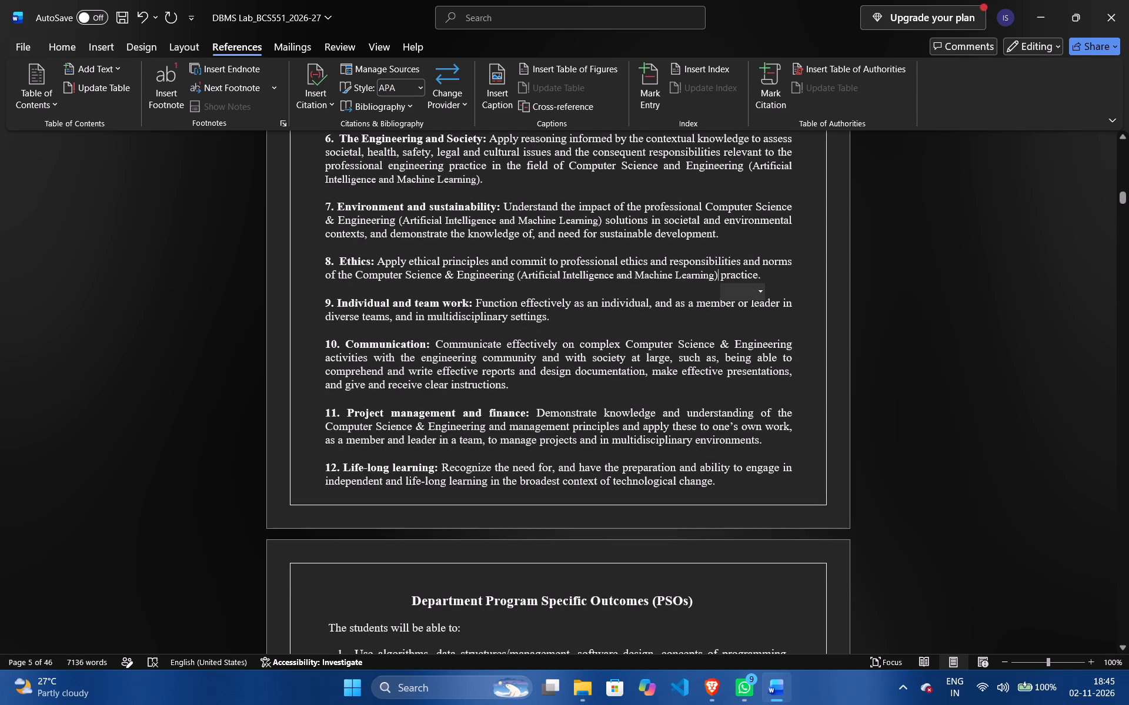
left_click(780, 341)
key("Right")
key("Right")
key("space")
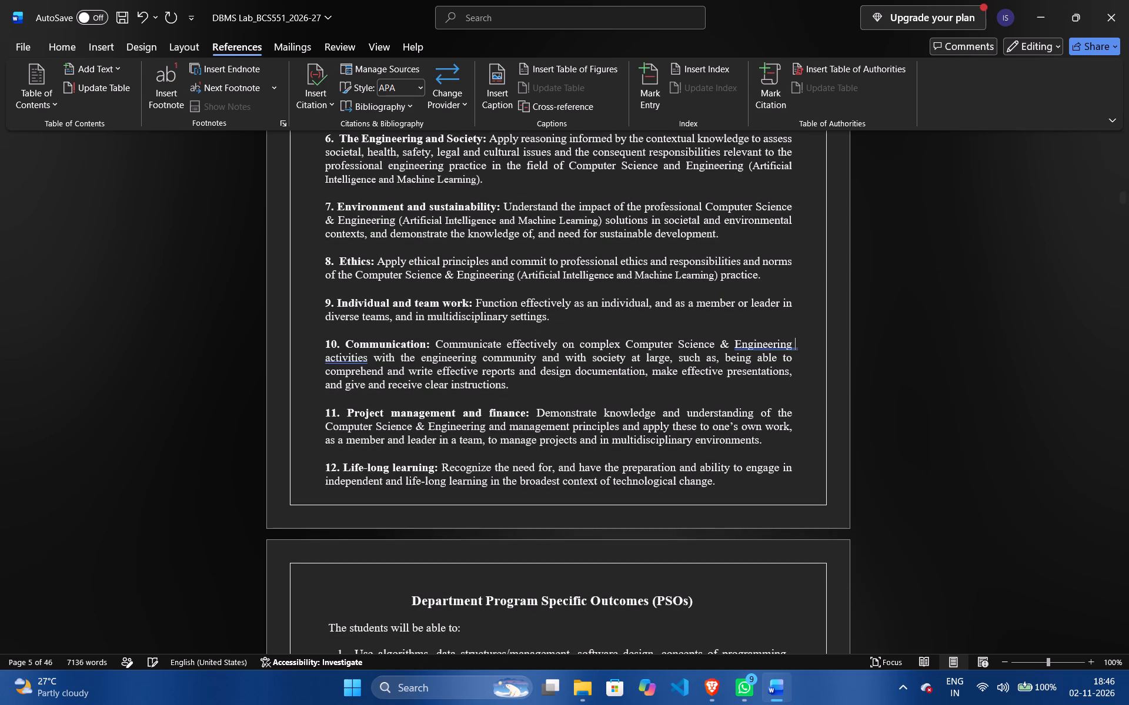
key("ctrl+v")
scroll(686, 415, "down", 1)
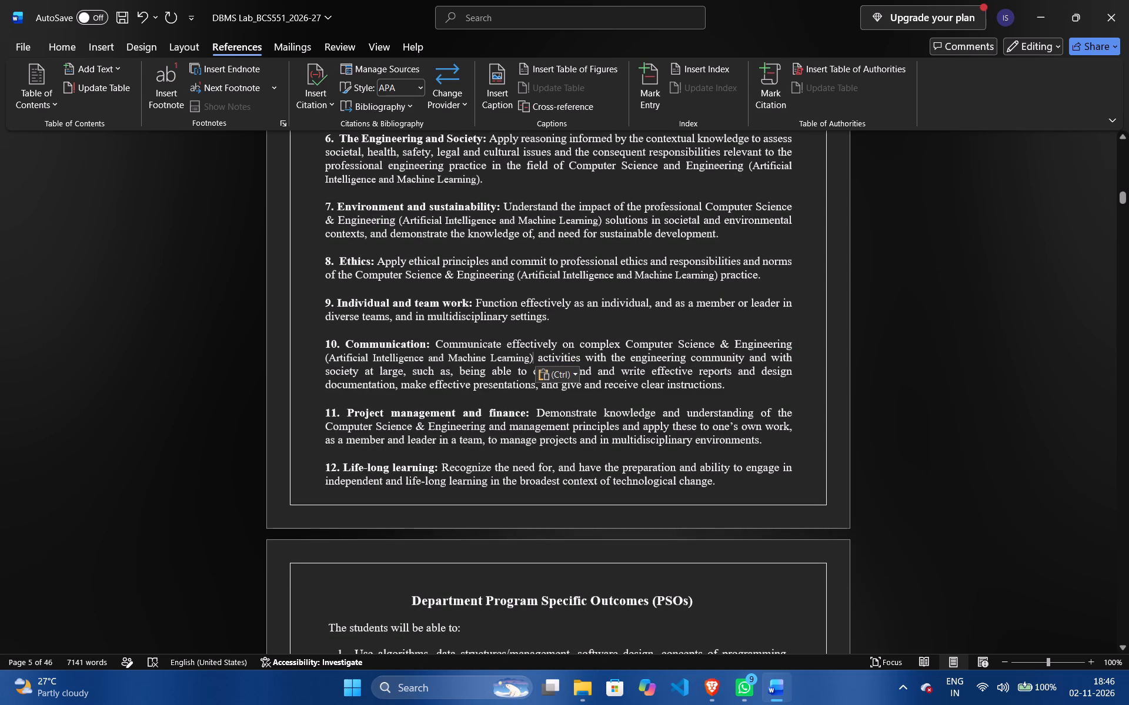
scroll(686, 415, "down", 1)
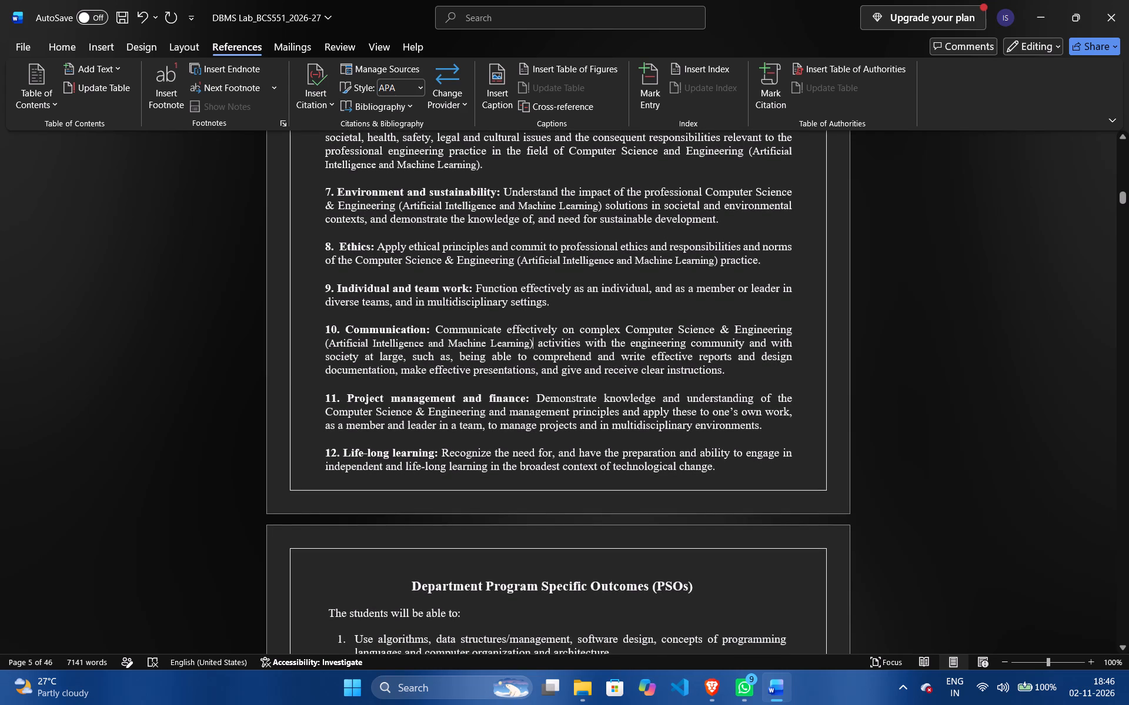
Paste "(Artificial Intelligence and Machine Learning)" after "Computer Science & Engineering" in program outcome 11, Project management and finance.
scroll(686, 415, "down", 1)
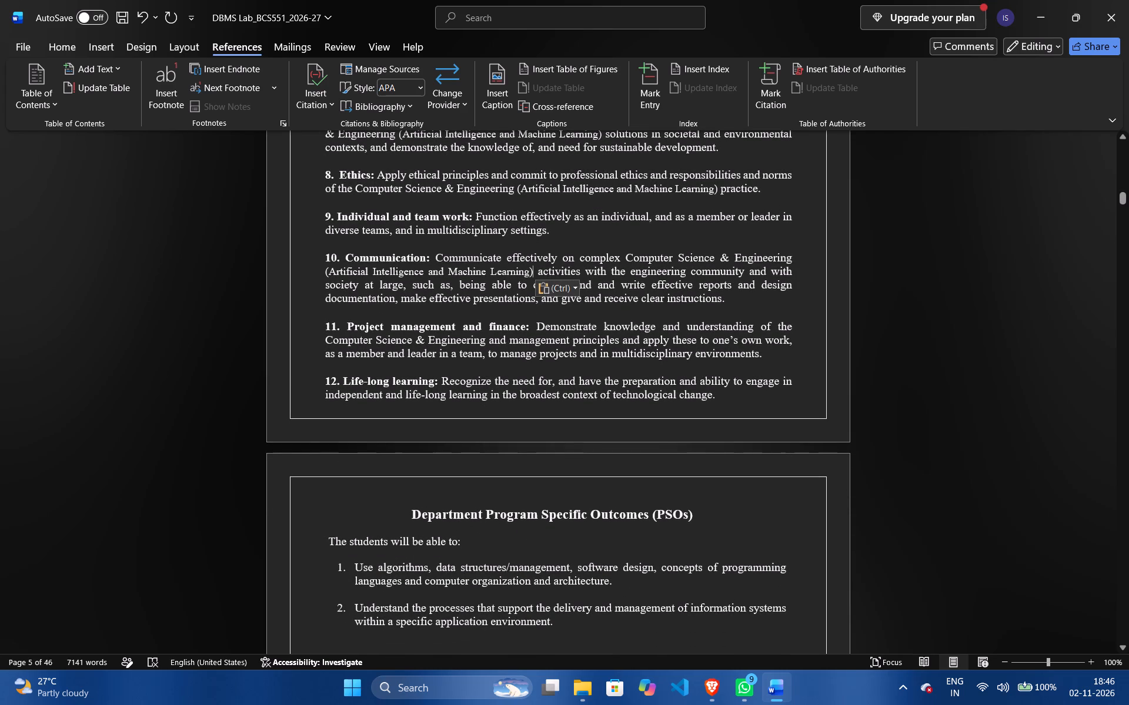
left_click(487, 340)
key("Left")
key("space")
key("ctrl+v")
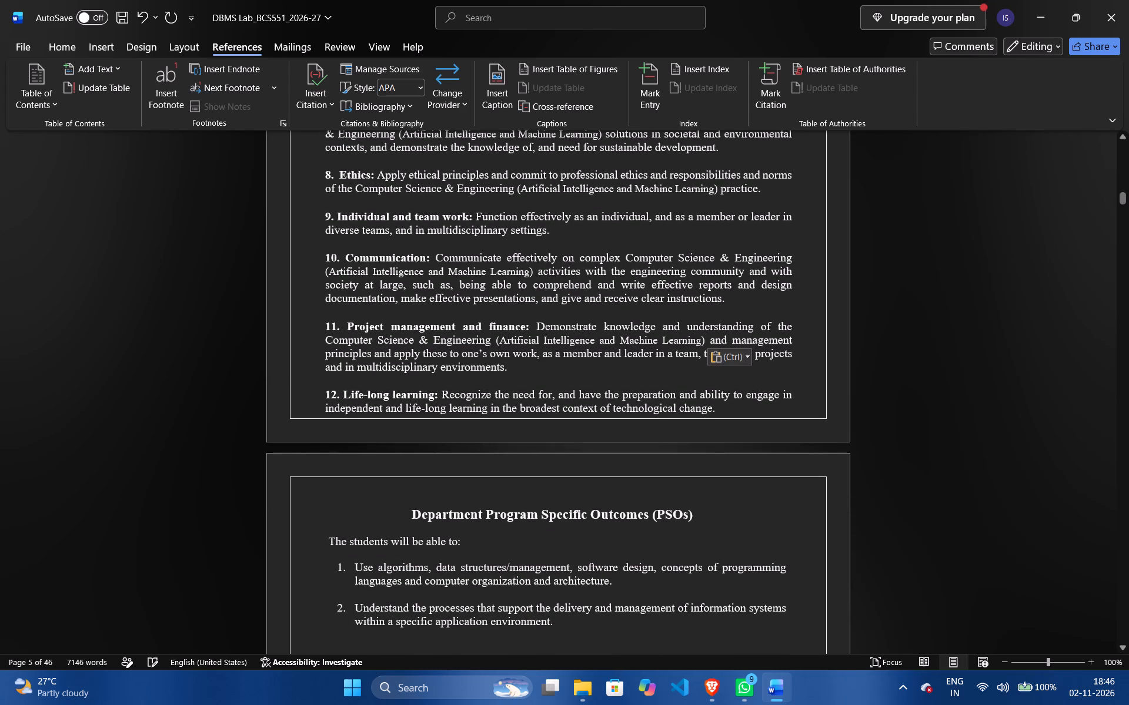
Renumber the first four rows of the List of Experiments table as Lab No. 1, 2, 3 and 4.
scroll(488, 355, "down", 1)
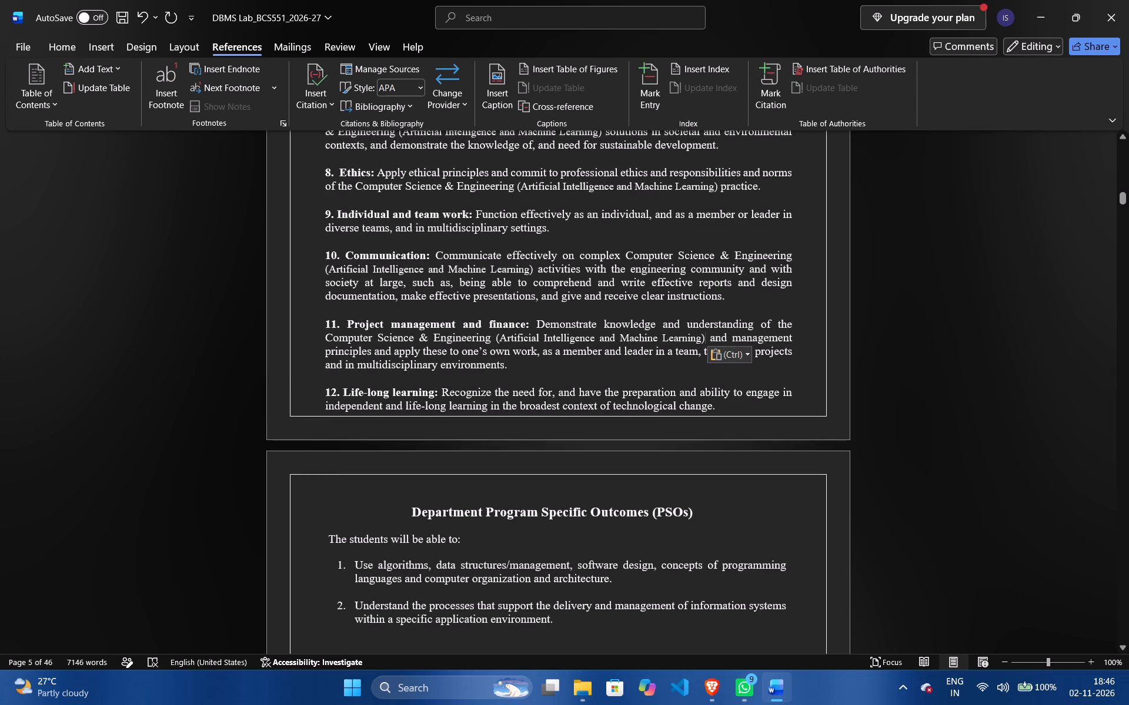
scroll(488, 355, "down", 1)
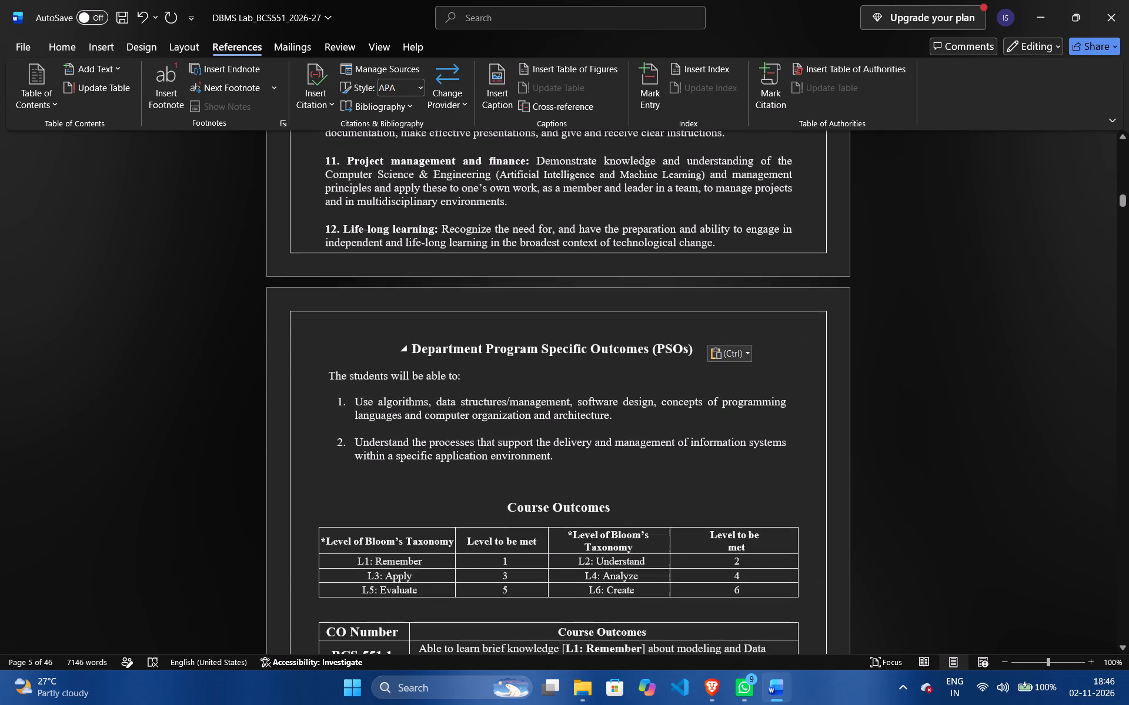
scroll(488, 355, "down", 2)
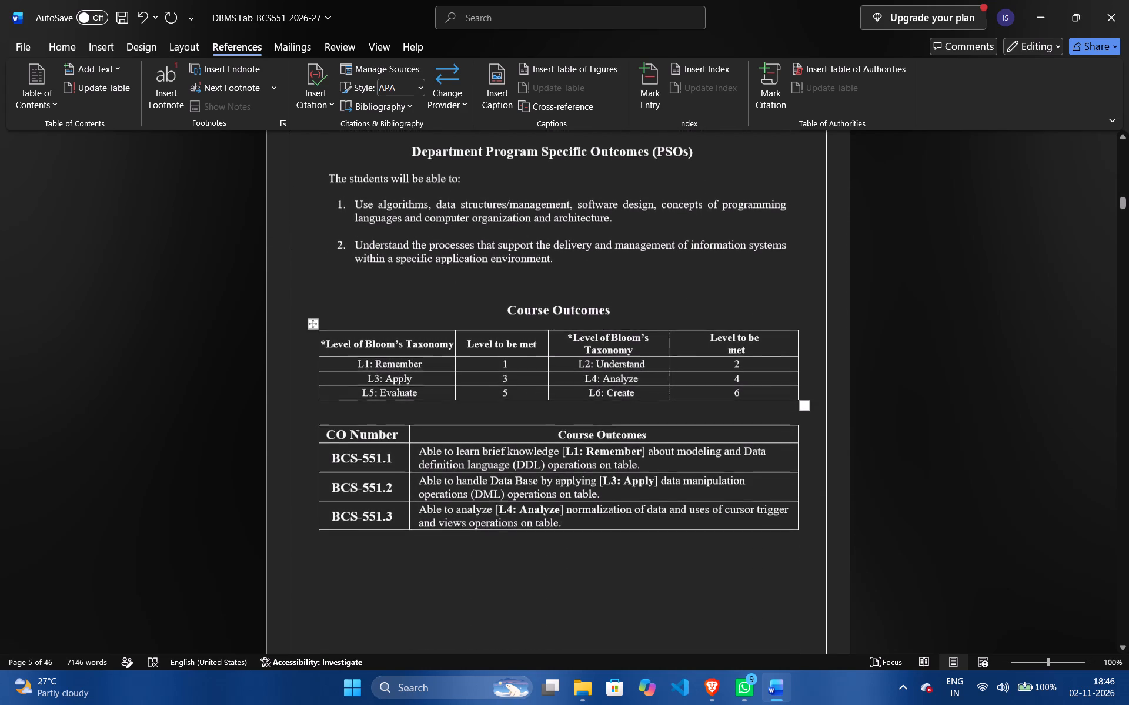
scroll(488, 355, "down", 3)
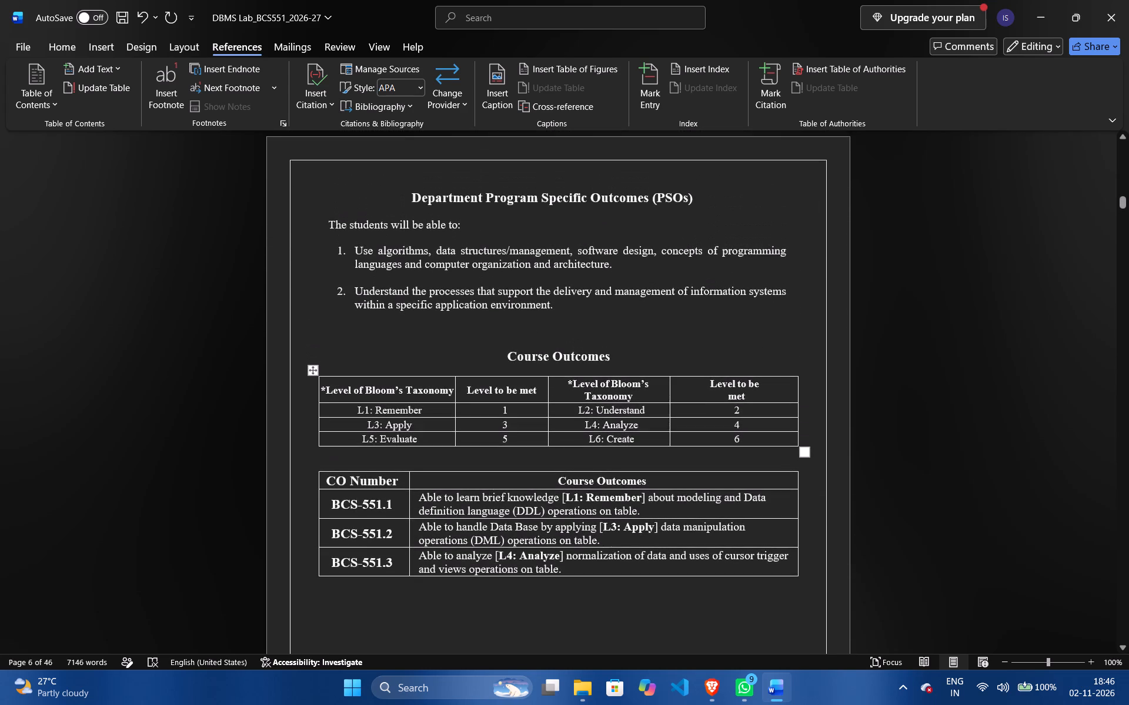
scroll(488, 355, "down", 2)
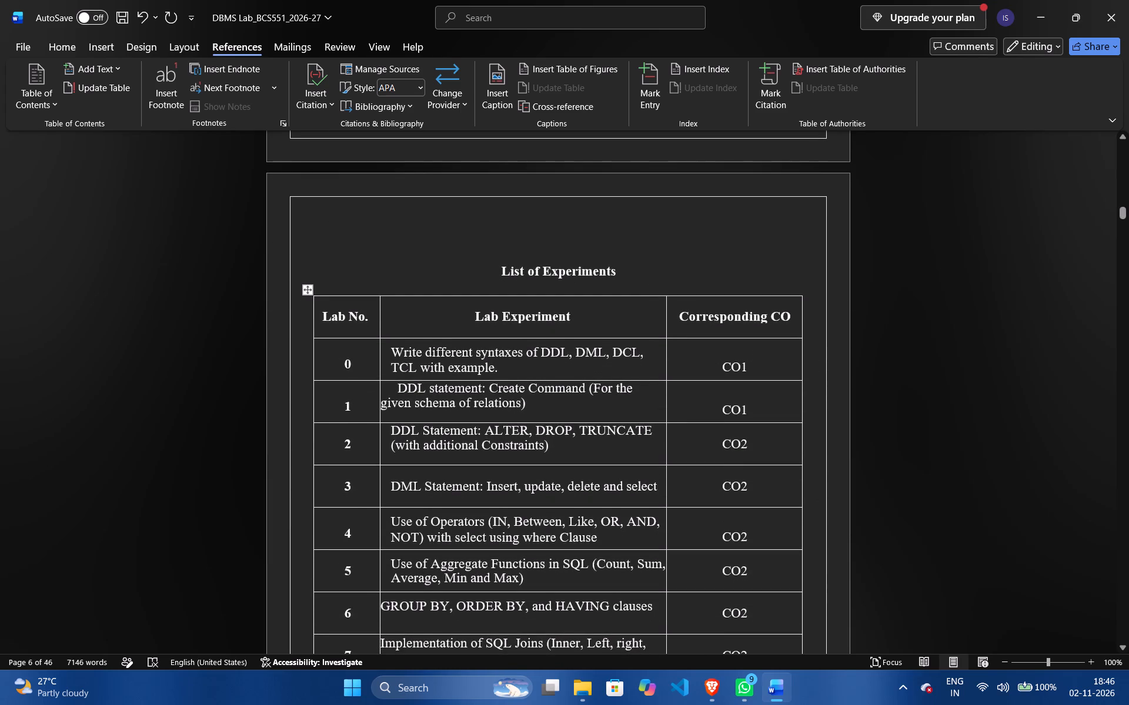
left_click(356, 365)
key("BackSpace")
key("1")
key("Down")
key("BackSpace")
key("2")
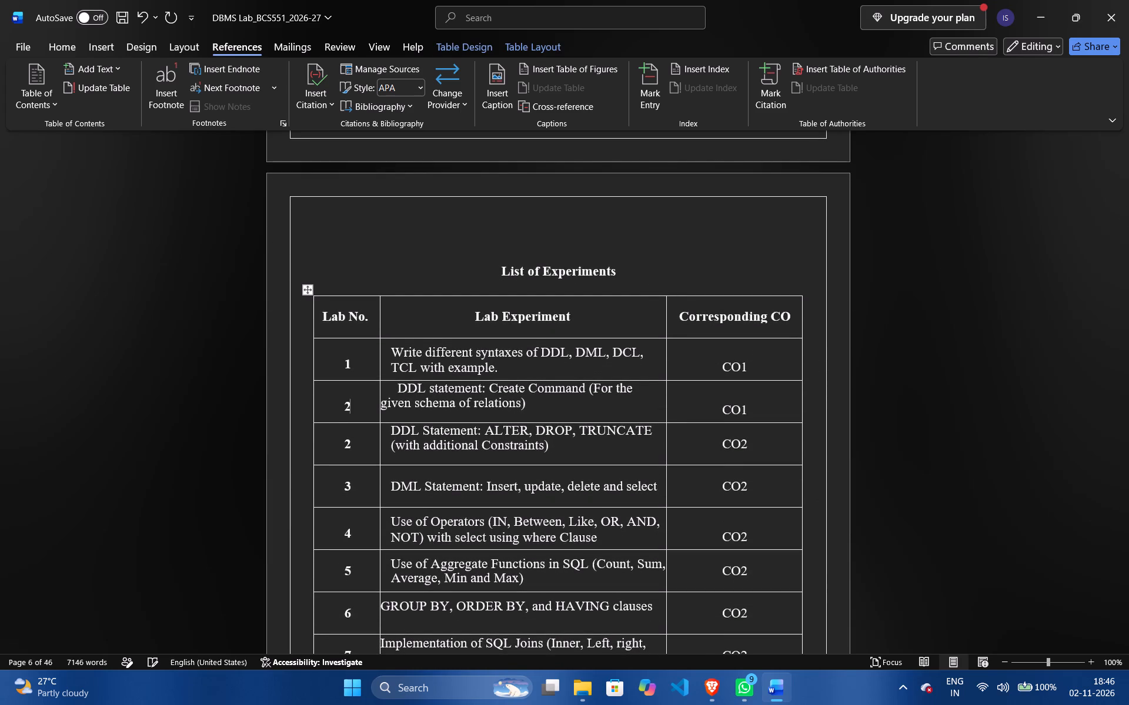
key("Down")
key("BackSpace")
key("3")
key("Down")
key("BackSpace")
key("4")
Renumber the Operators, Aggregate Functions, GROUP BY and SQL Joins rows of the List of Experiments as 5, 6, 7 and 8.
key("Down")
key("BackSpace")
key("5")
key("Down")
key("BackSpace")
key("6")
key("Down")
key("BackSpace")
key("7")
key("Down")
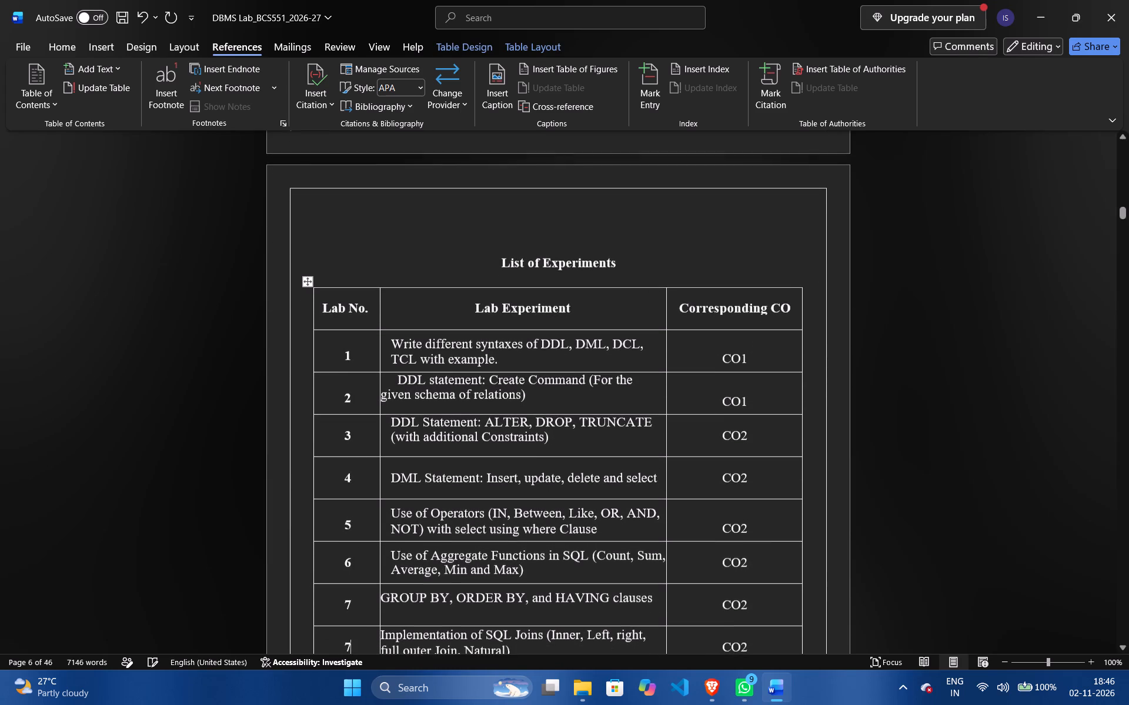
key("BackSpace")
key("8")
Renumber the Sub-query, Correlated Subquery and two PL/SQL rows of the List of Experiments as 9, 10, 11 and 12.
key("Down")
key("BackSpace")
key("9")
key("Down")
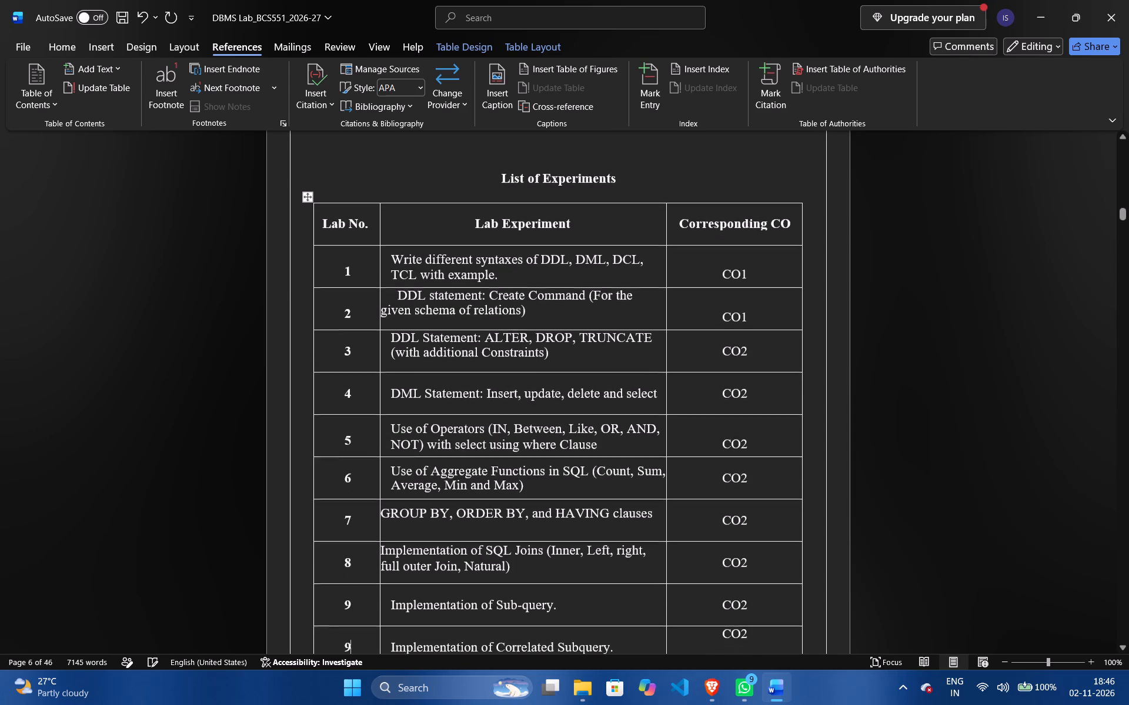
key("BackSpace")
type("10")
key("Down")
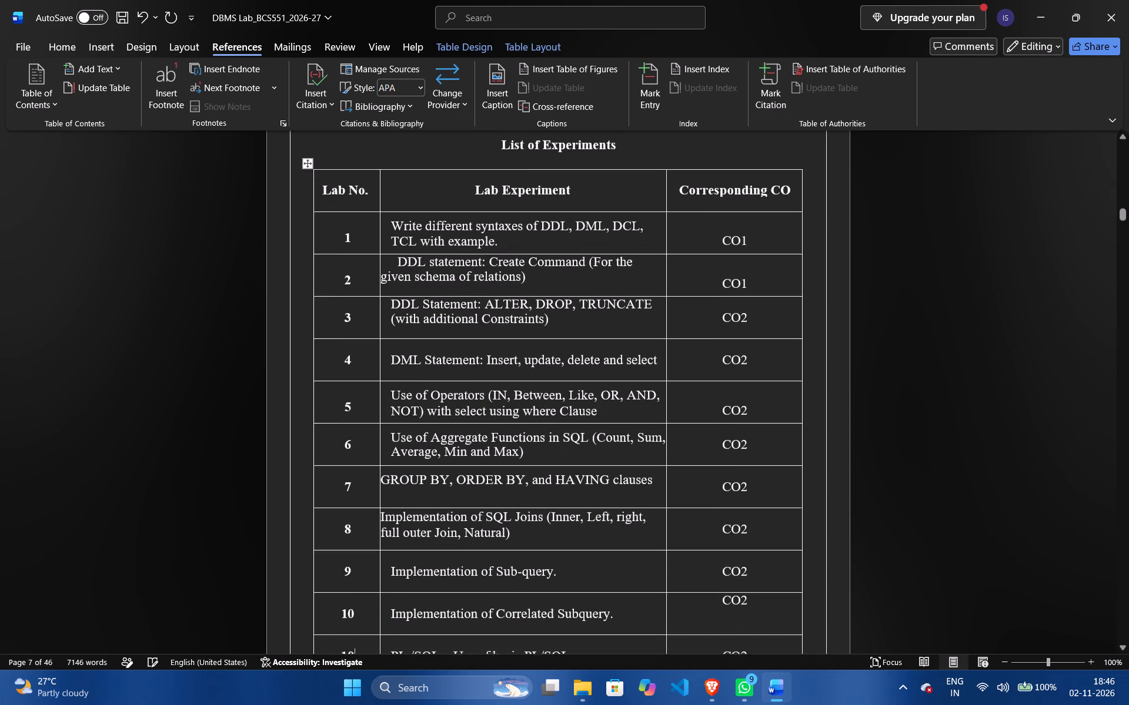
key("BackSpace")
key("1")
key("Down")
key("BackSpace")
key("2")
Renumber the first four rows of the INDEX table as S. No 1, 2, 3 and 4.
key("Down")
key("Down")
key("Down")
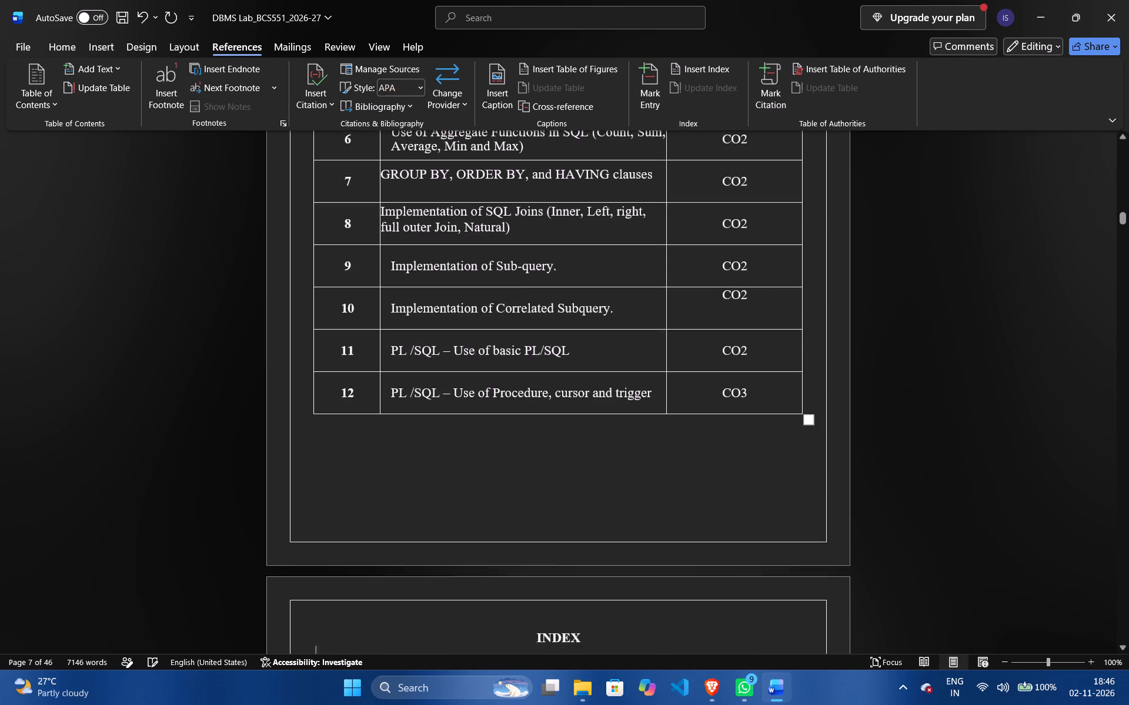
key("Down")
key("Down")
key("Down")
key("Down")
key("Left")
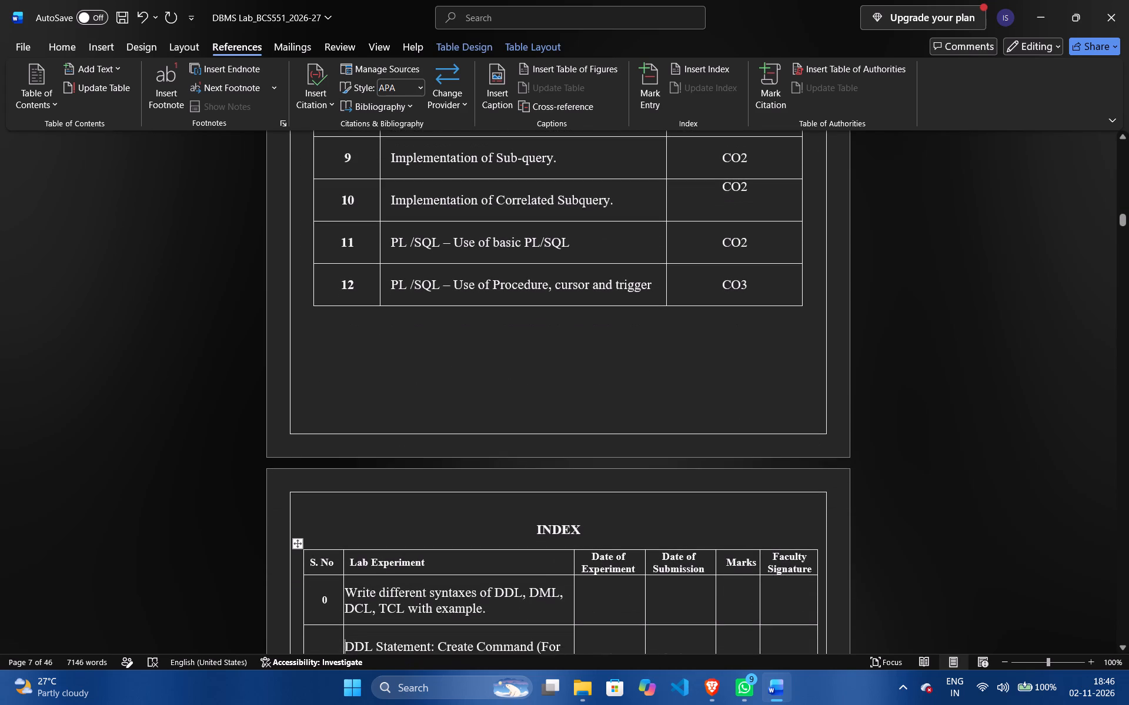
scroll(400, 508, "down", 2)
left_click(331, 329)
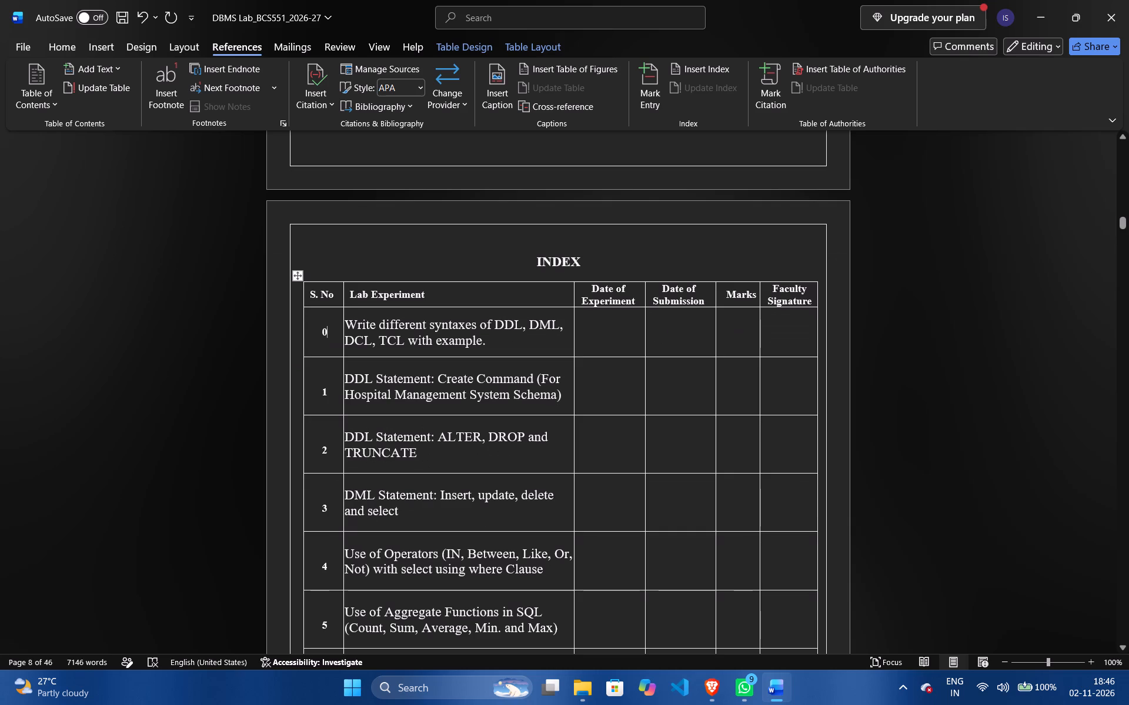
key("BackSpace")
key("1")
key("Down")
key("BackSpace")
key("2")
key("Down")
key("BackSpace")
key("3")
key("Down")
key("BackSpace")
key("4")
Renumber the Operators, Aggregate Functions and GROUP BY rows of the INDEX table as 5, 6 and 7.
key("Down")
key("BackSpace")
key("5")
key("Down")
key("BackSpace")
key("6")
key("Down")
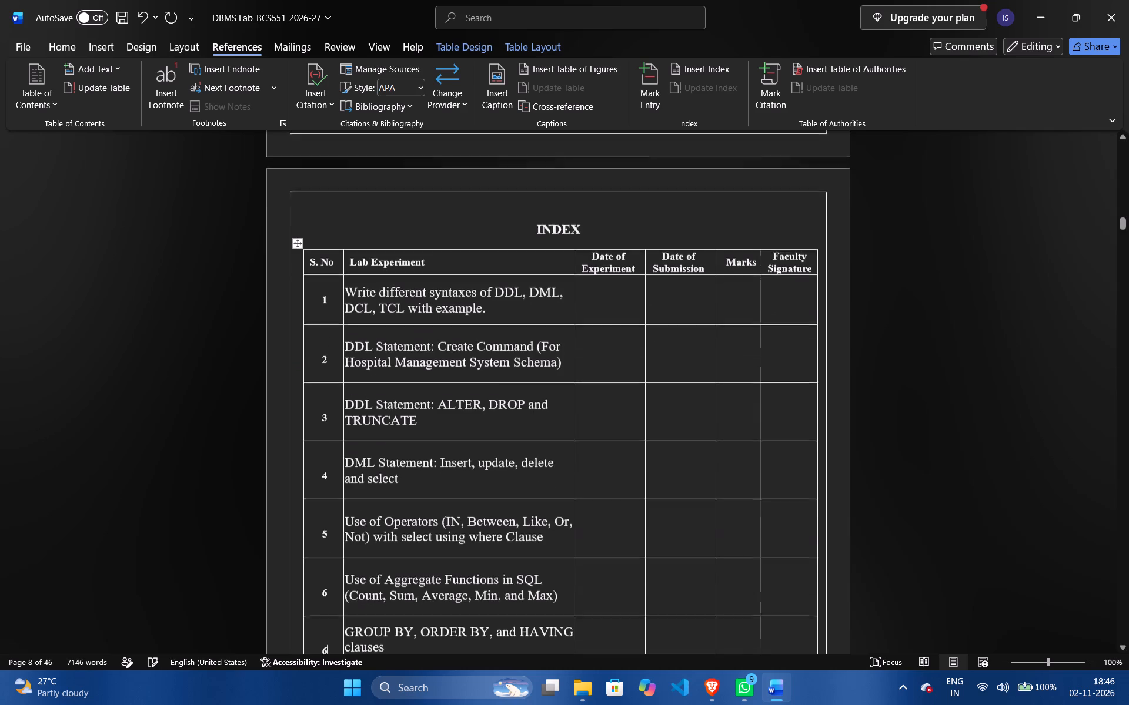
key("BackSpace")
key("7")
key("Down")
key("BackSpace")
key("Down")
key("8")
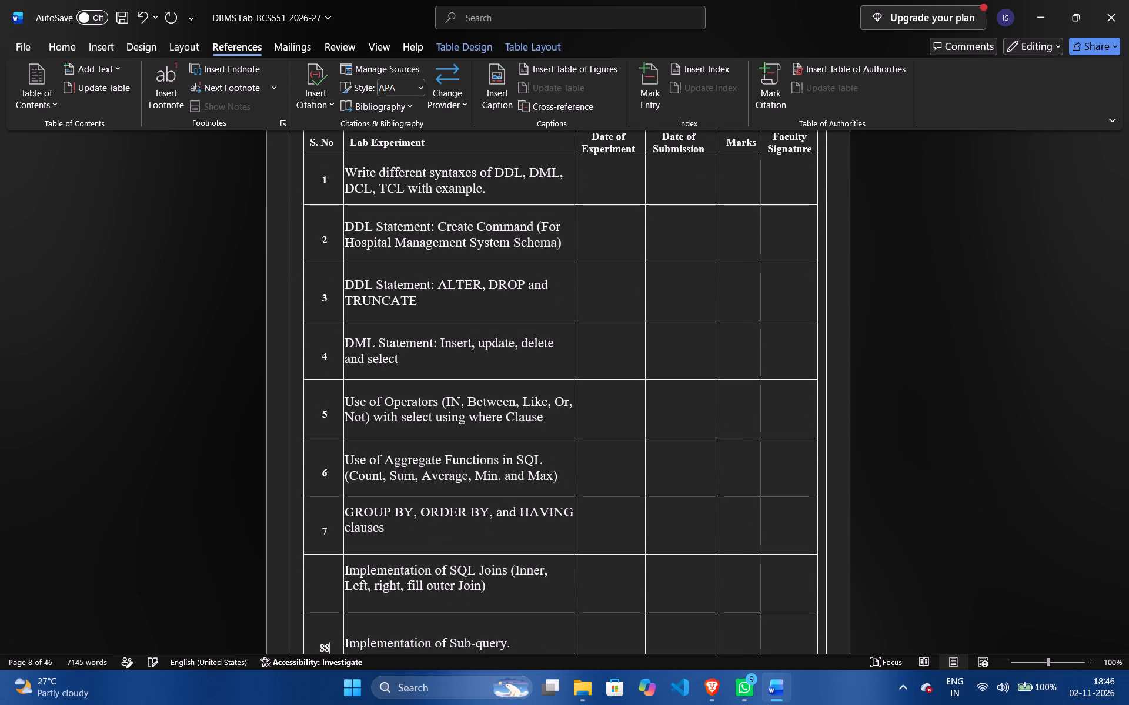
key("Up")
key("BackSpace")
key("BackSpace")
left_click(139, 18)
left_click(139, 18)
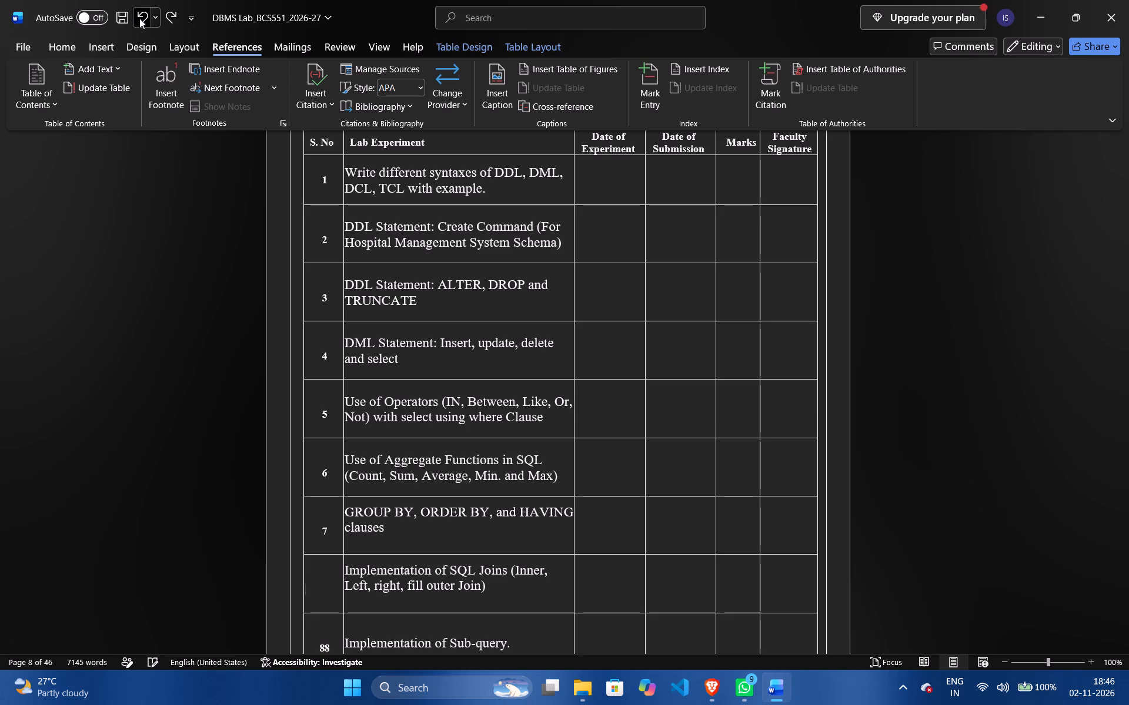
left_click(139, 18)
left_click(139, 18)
Renumber the INDEX table rows from SQL Joins through PL/SQL Cursor & Trigger as 8, 9, 10, 11 and 12.
key("BackSpace")
key("8")
key("Down")
key("BackSpace")
key("9")
key("Down")
key("BackSpace")
type("01")
key("BackSpace")
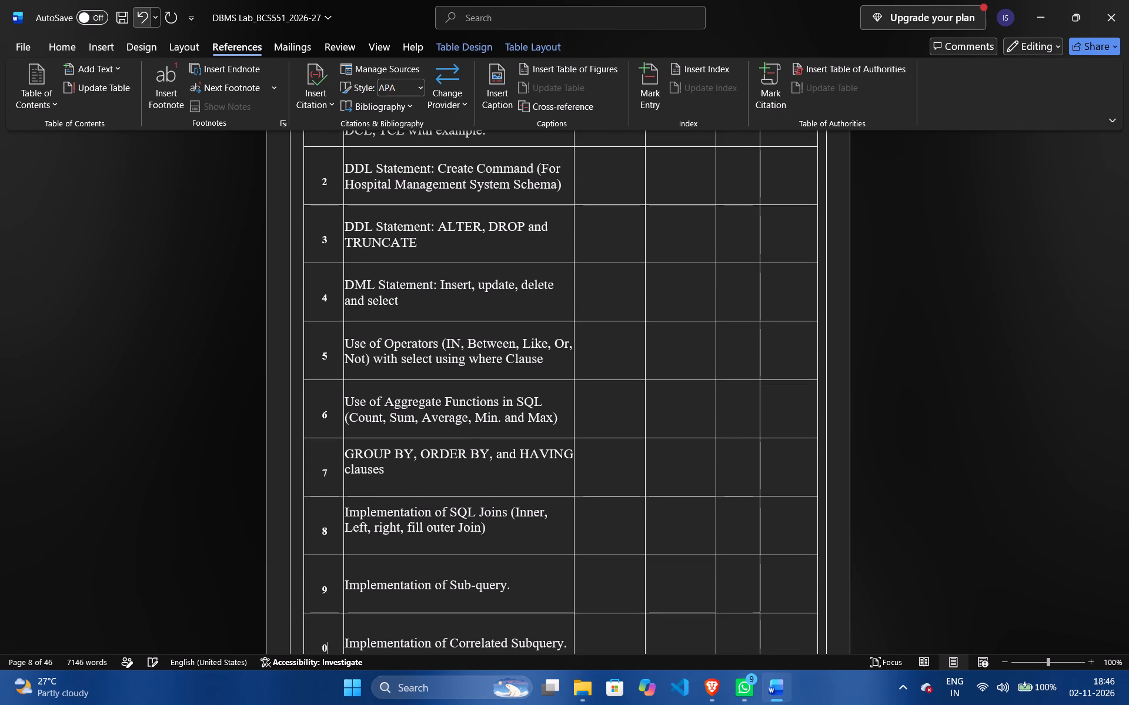
key("BackSpace")
type("10")
key("Down")
key("BackSpace")
key("1")
key("Down")
key("BackSpace")
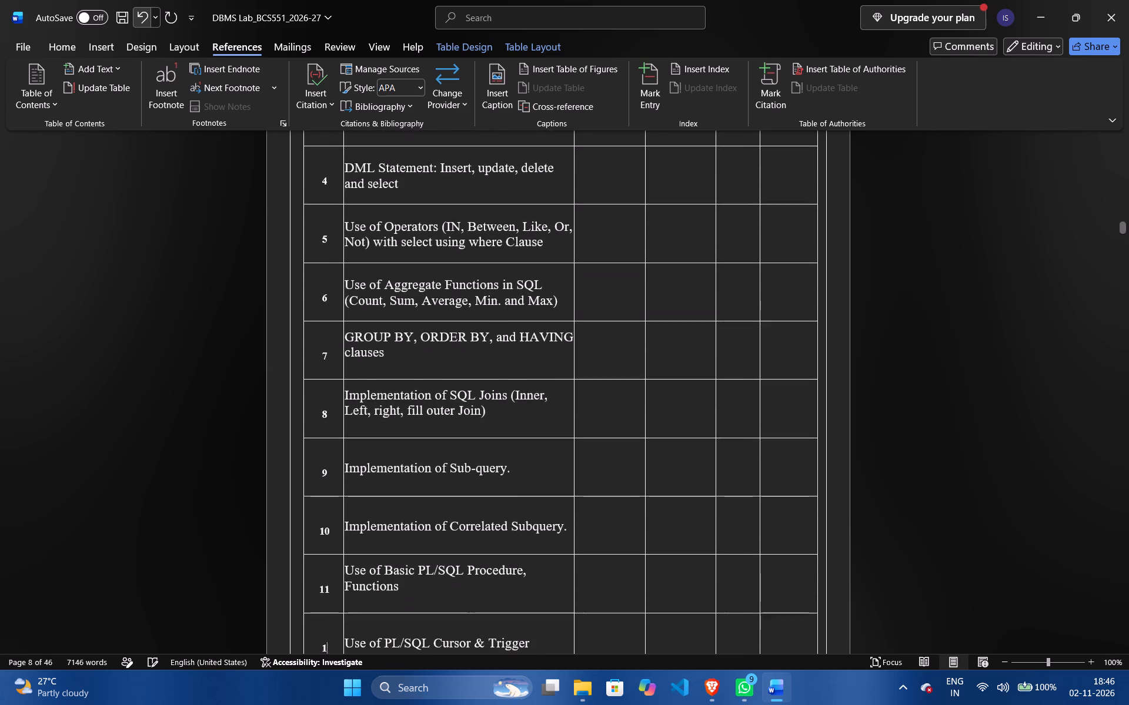
key("2")
Save the DBMS lab document under its existing name.
key("Down")
key("Down")
key("Down")
key("Down")
scroll(139, 18, "down", 4)
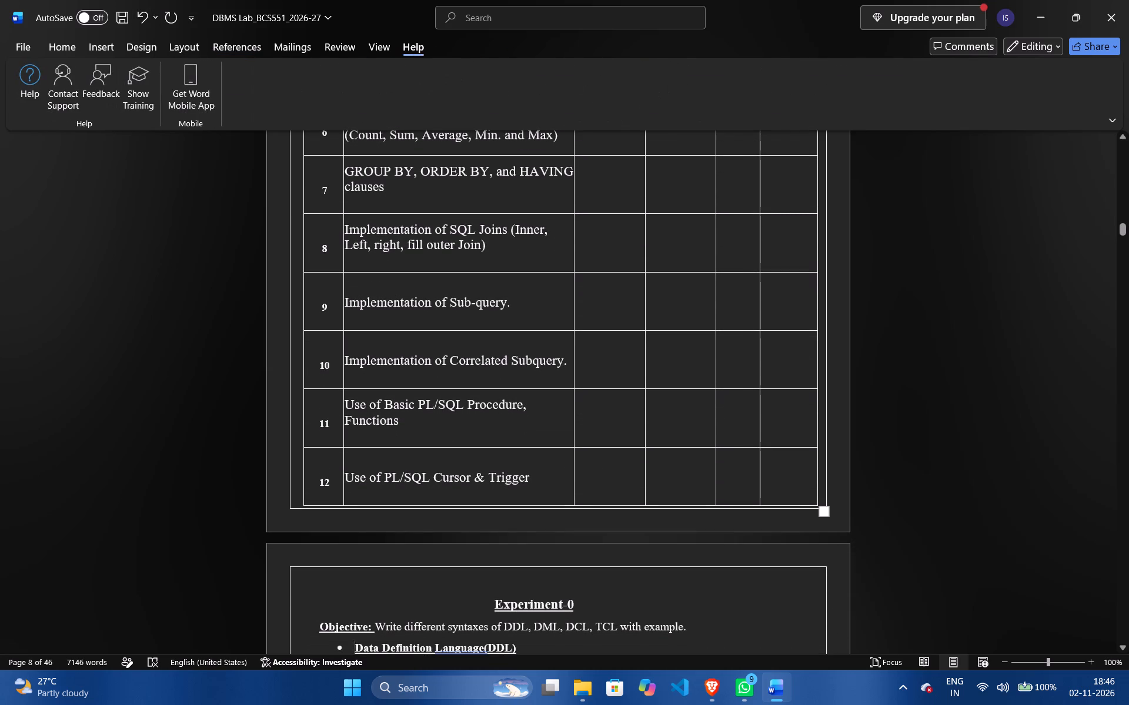
scroll(335, 290, "down", 4)
key("ctrl+s")
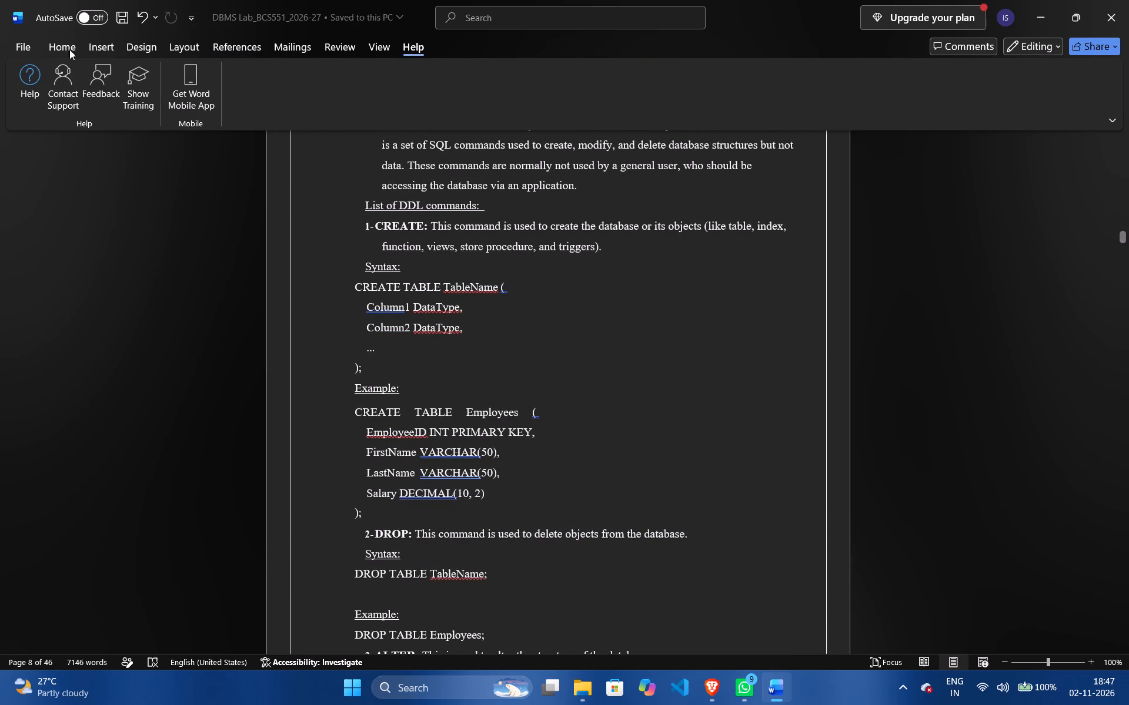
left_click(29, 34)
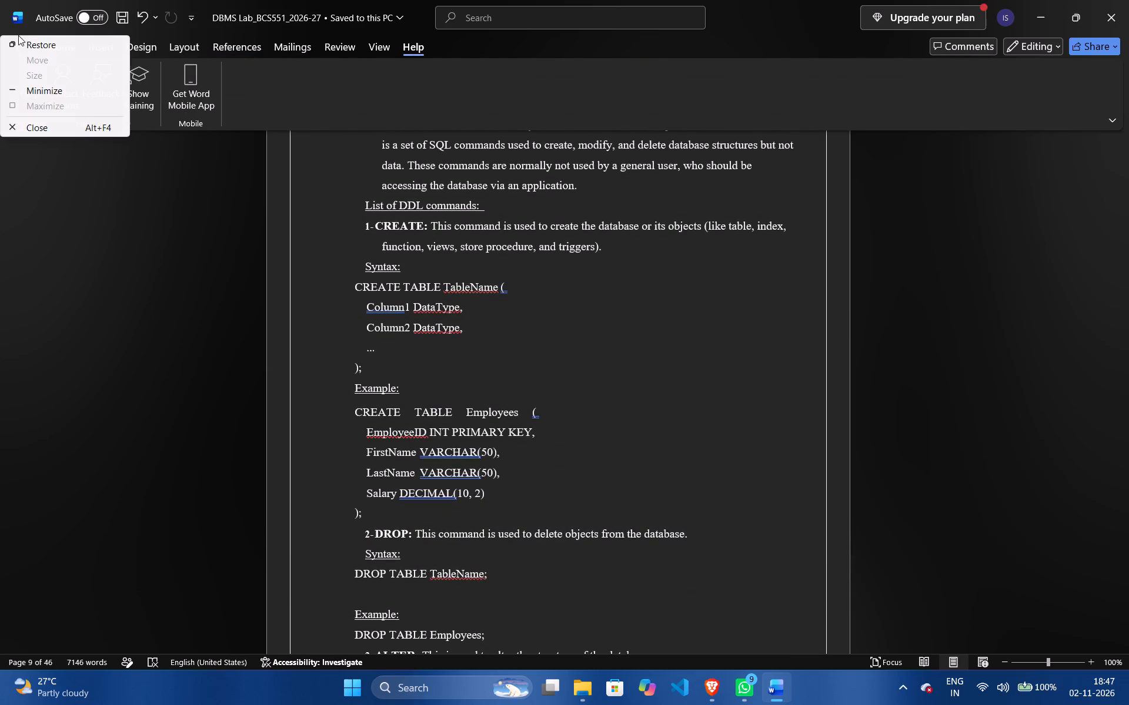
left_click(105, 268)
left_click(123, 14)
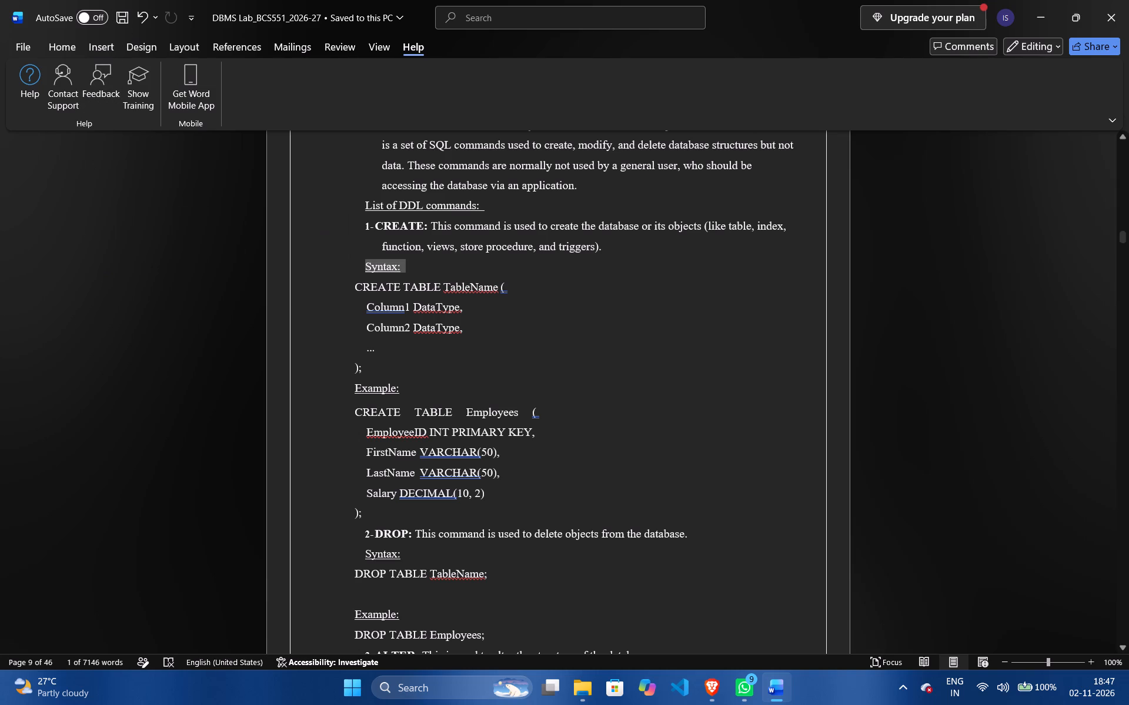
left_click(30, 36)
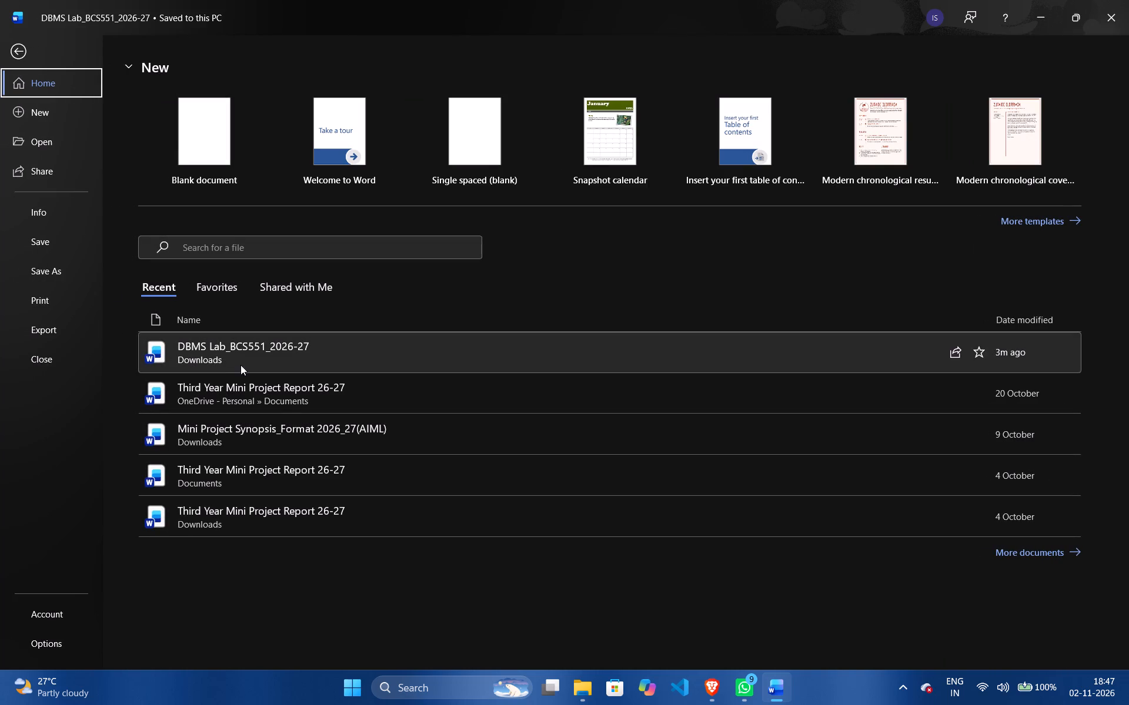
left_click(51, 240)
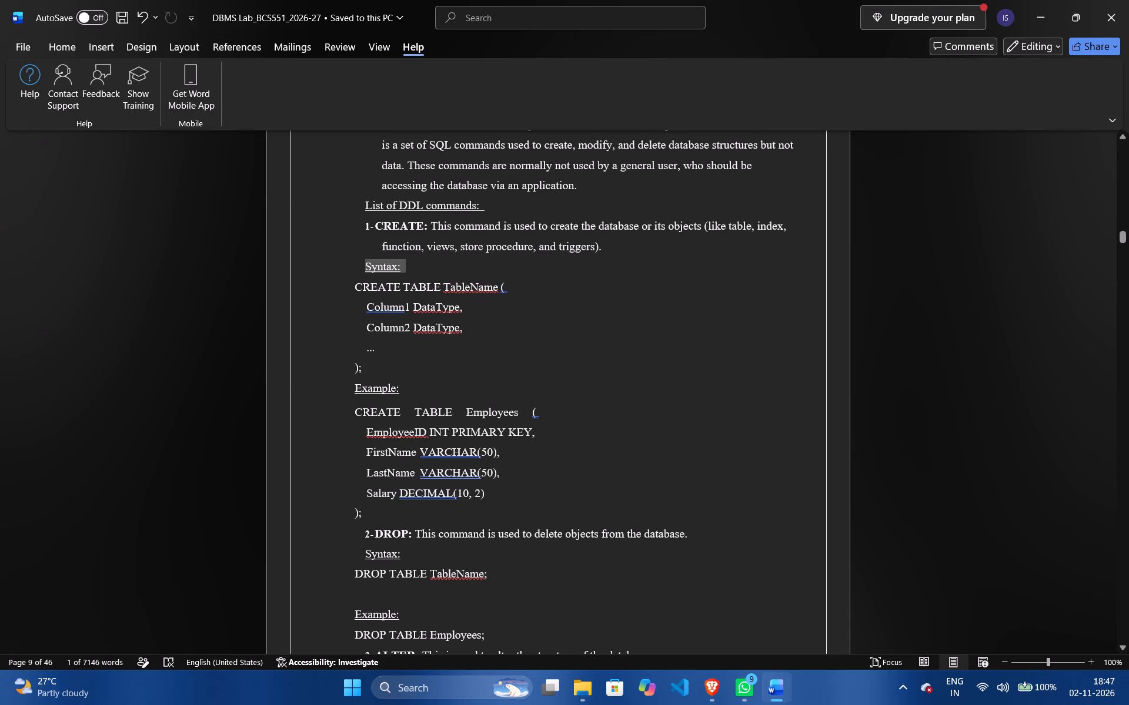
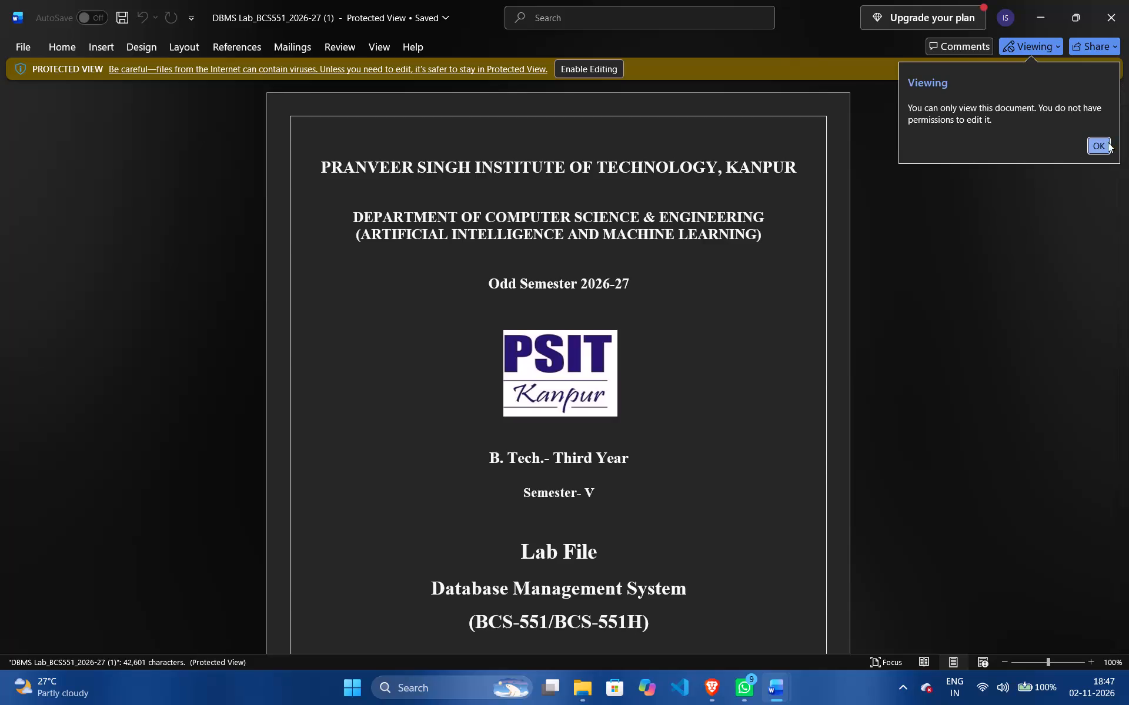
Dismiss the view-only notice and close the Protected View copy DBMS Lab_BCS551_2026-27 (1).
left_click(1100, 142)
scroll(886, 321, "left", 1)
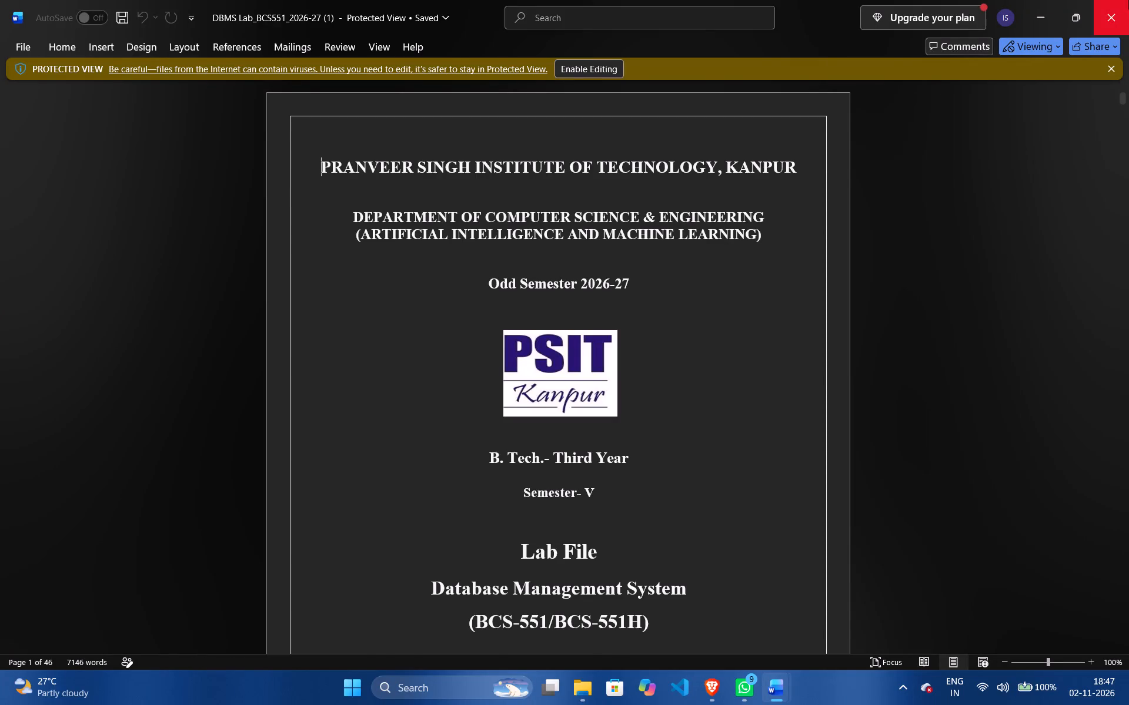
left_click(1128, 0)
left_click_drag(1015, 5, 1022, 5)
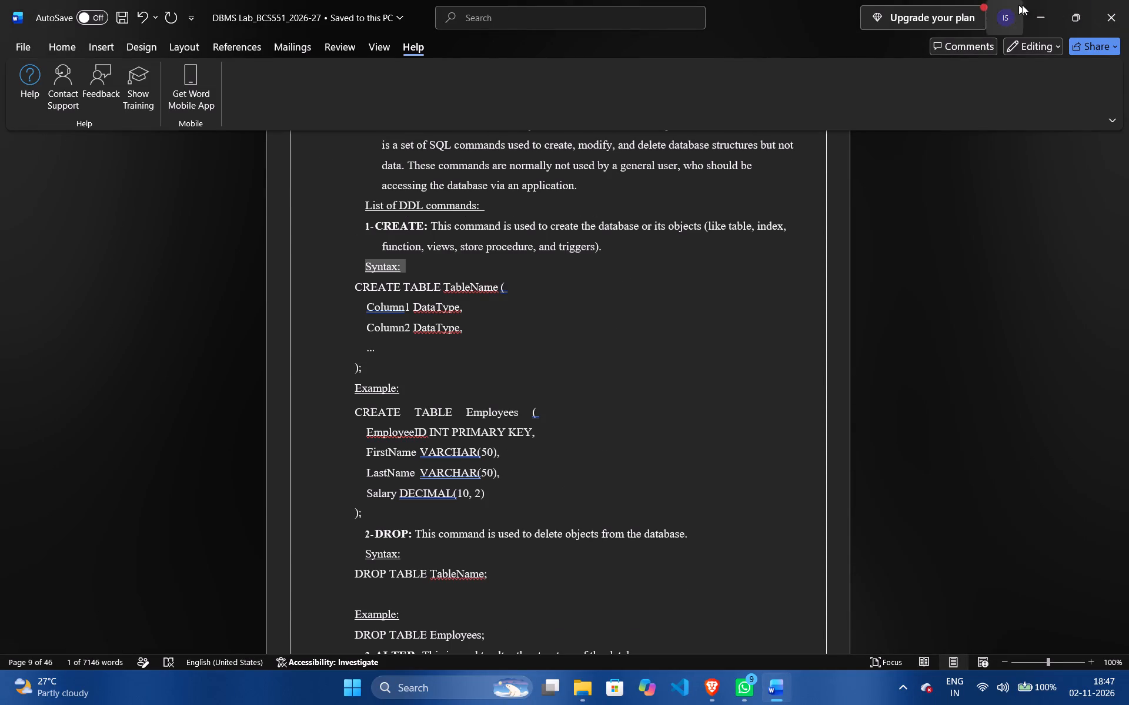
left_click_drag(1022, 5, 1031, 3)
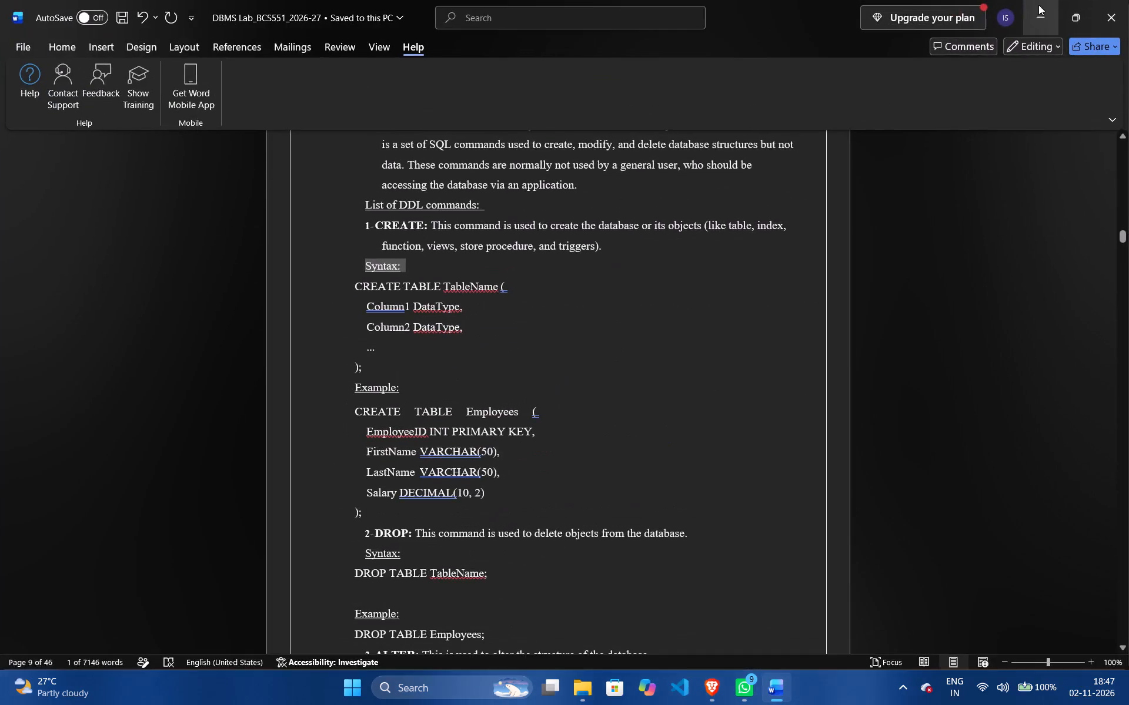